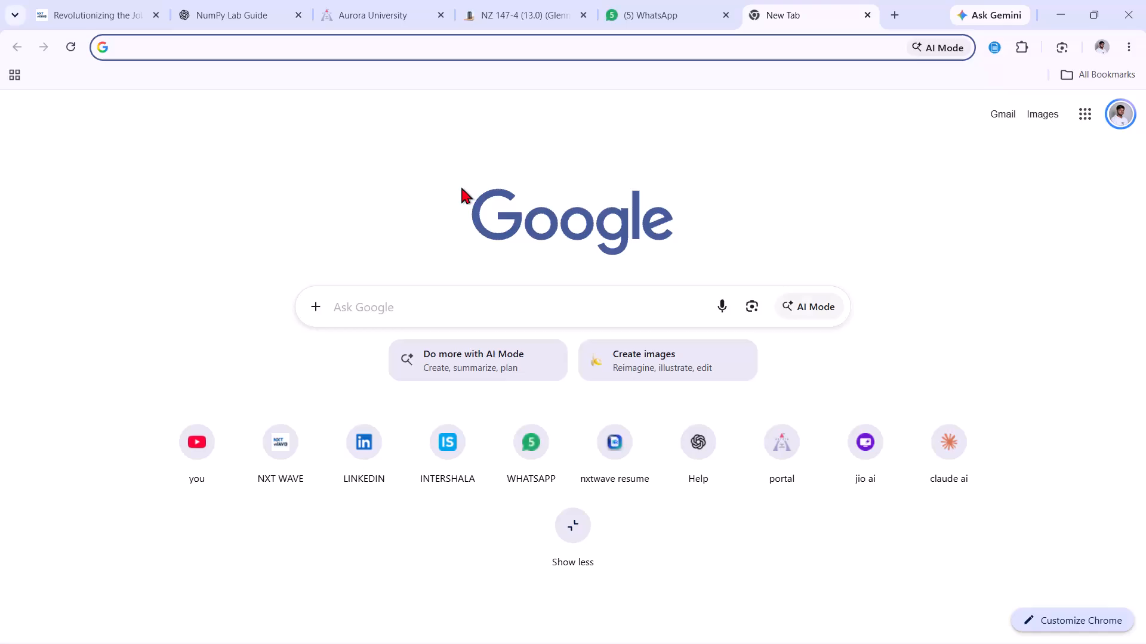
Open Google Colab at colab.research.google.com and create a new notebook.
{"action": "type", "text": "goo"}
{"action": "key", "text": "Return"}
{"action": "scroll", "coordinate": [461, 187], "scroll_direction": "up", "scroll_amount": 3}
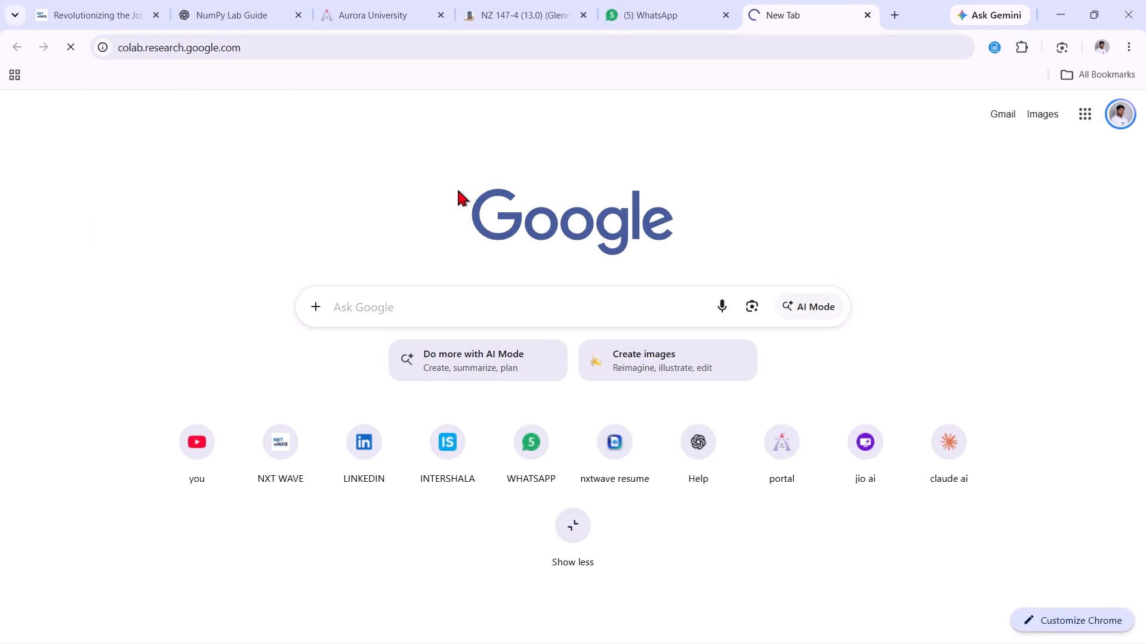
{"action": "scroll", "coordinate": [341, 308], "scroll_direction": "down", "scroll_amount": 1}
{"action": "left_click", "coordinate": [299, 191]}
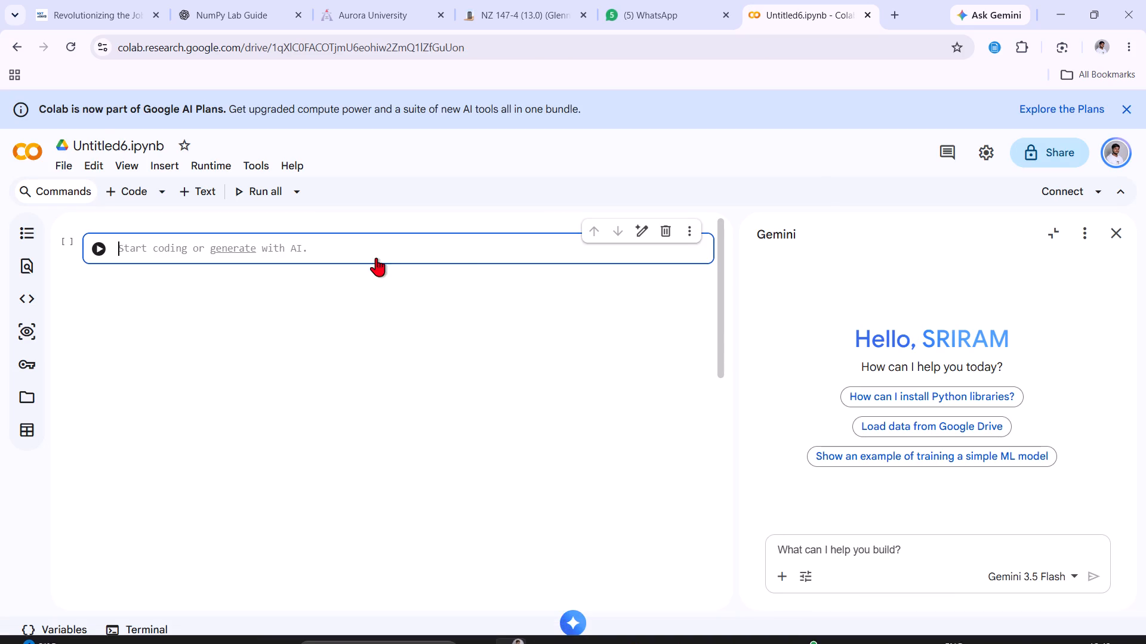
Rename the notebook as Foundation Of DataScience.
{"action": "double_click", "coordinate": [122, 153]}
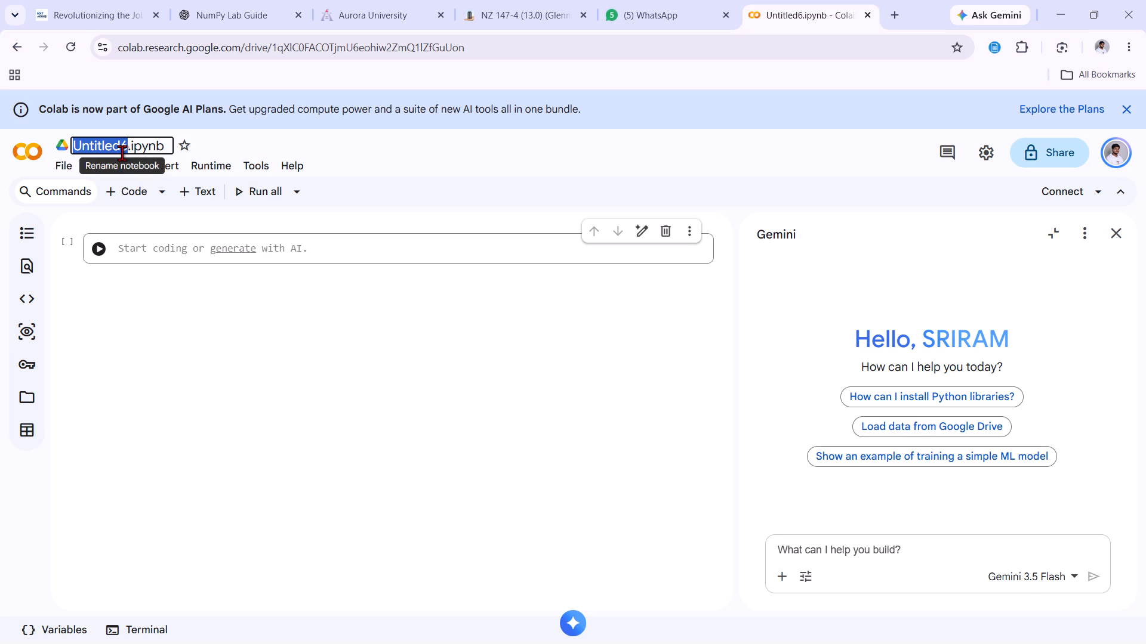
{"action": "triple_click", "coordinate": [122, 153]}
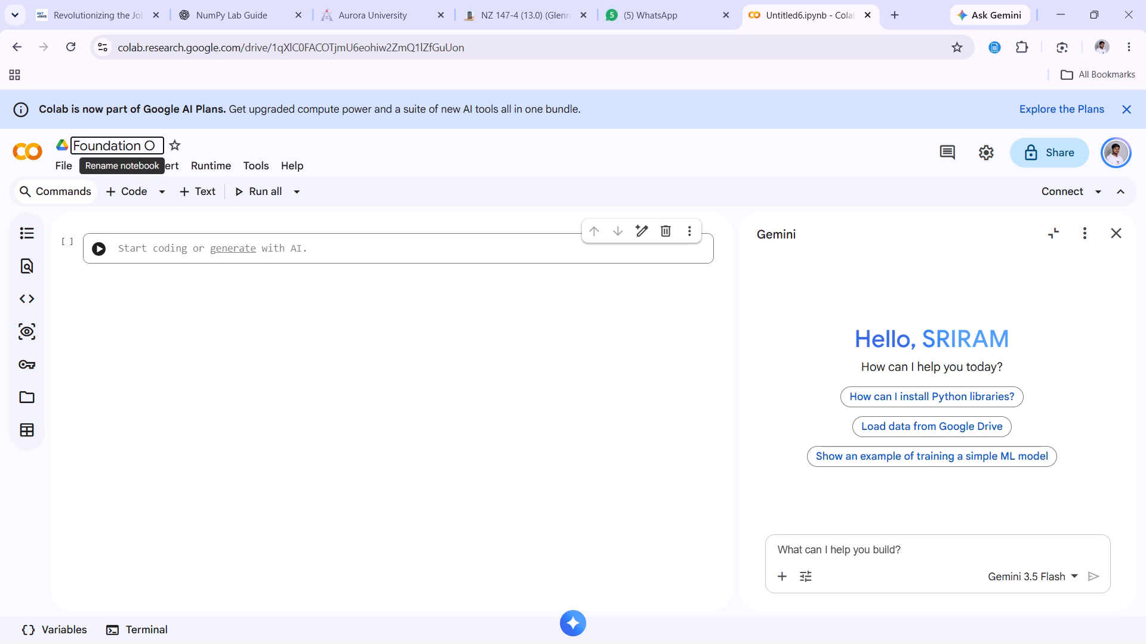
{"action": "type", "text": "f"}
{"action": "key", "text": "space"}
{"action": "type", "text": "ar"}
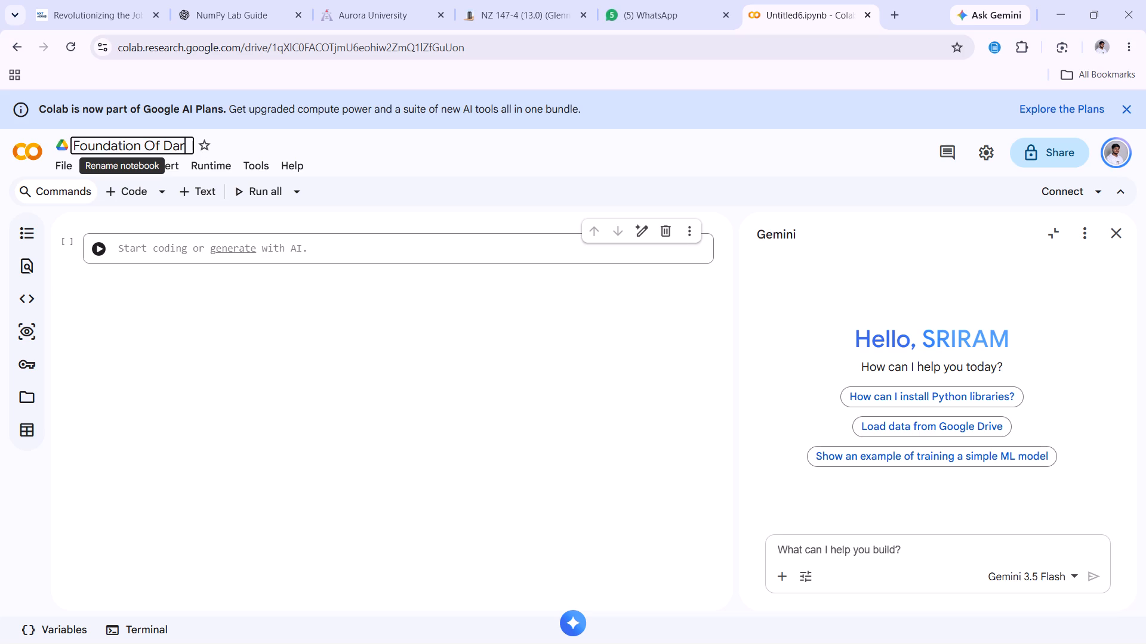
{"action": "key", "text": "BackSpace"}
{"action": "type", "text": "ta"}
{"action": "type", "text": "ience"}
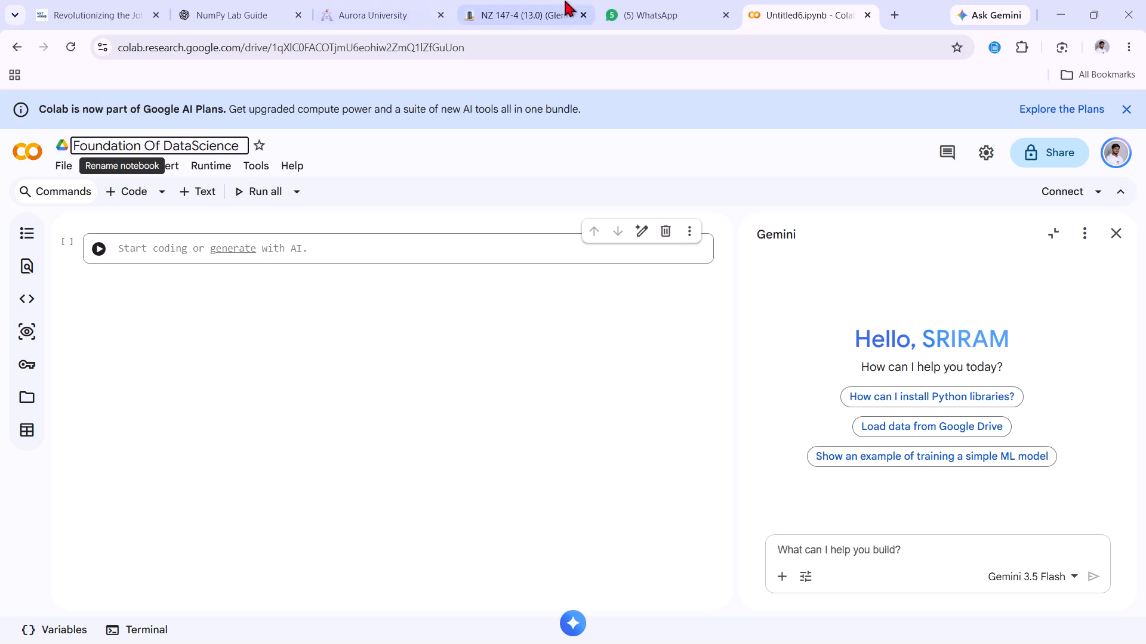
In the Aurora University portal, open the Foundations of Data Science assessments and copy the subject name from the Lab Report 2 row.
{"action": "left_click", "coordinate": [370, 0]}
{"action": "left_click", "coordinate": [265, 268]}
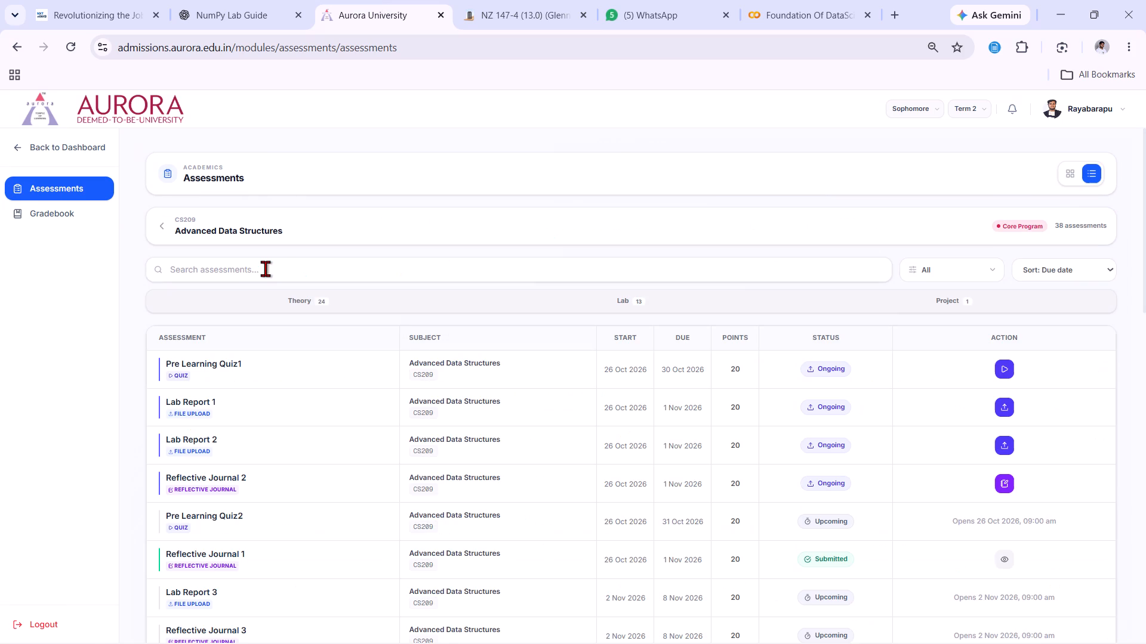
{"action": "left_click", "coordinate": [160, 228]}
{"action": "scroll", "coordinate": [371, 342], "scroll_direction": "down", "scroll_amount": 1}
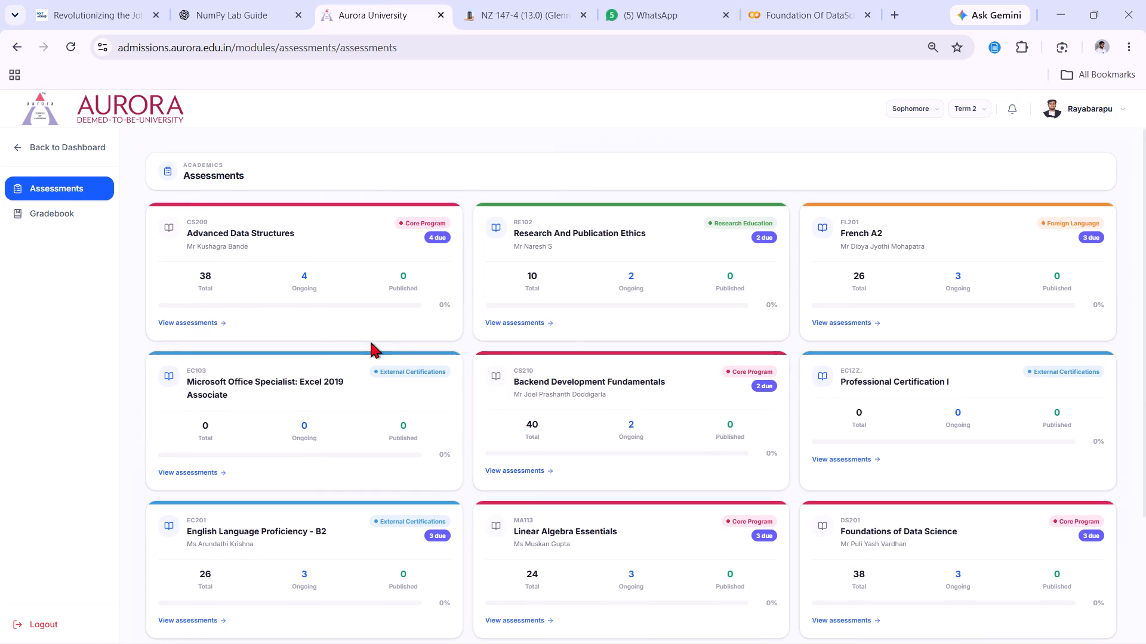
{"action": "scroll", "coordinate": [371, 342], "scroll_direction": "down", "scroll_amount": 2}
{"action": "left_click", "coordinate": [849, 396]}
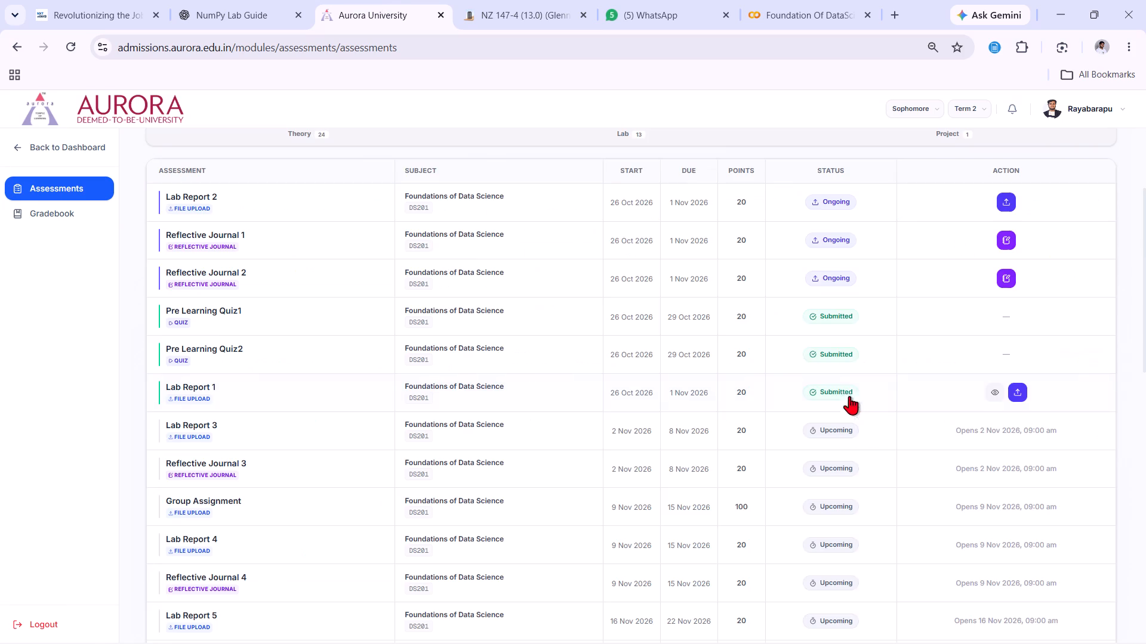
{"action": "scroll", "coordinate": [280, 229], "scroll_direction": "up", "scroll_amount": 2}
{"action": "left_click_drag", "start_coordinate": [512, 360], "coordinate": [405, 361]}
{"action": "key", "text": "ctrl+c"}
{"action": "key", "text": "ctrl+c"}
{"action": "key", "text": "ctrl+c"}
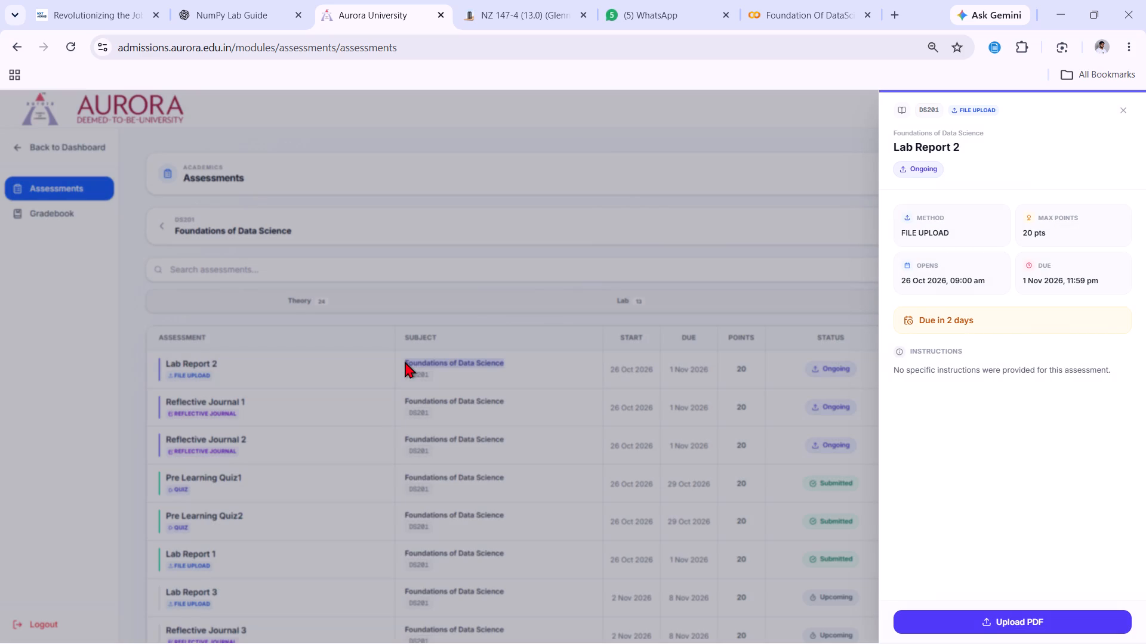
{"action": "left_click", "coordinate": [858, 2]}
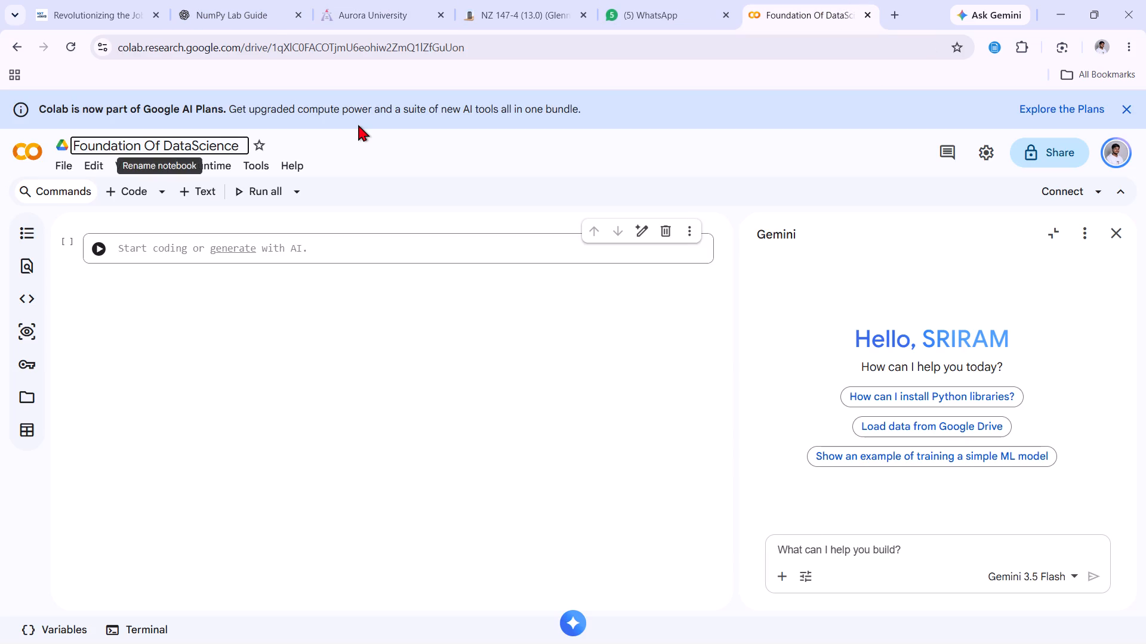
{"action": "key", "text": "ctrl+a"}
{"action": "key", "text": "ctrl+v"}
{"action": "key", "text": "space"}
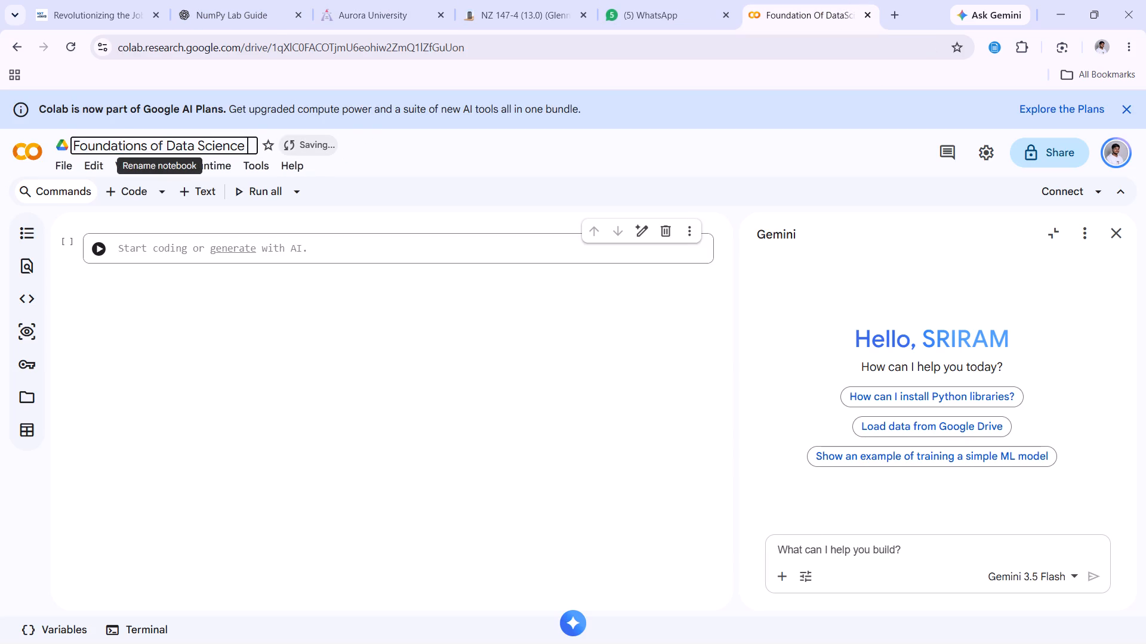
{"action": "type", "text": "lab"}
{"action": "key", "text": "2"}
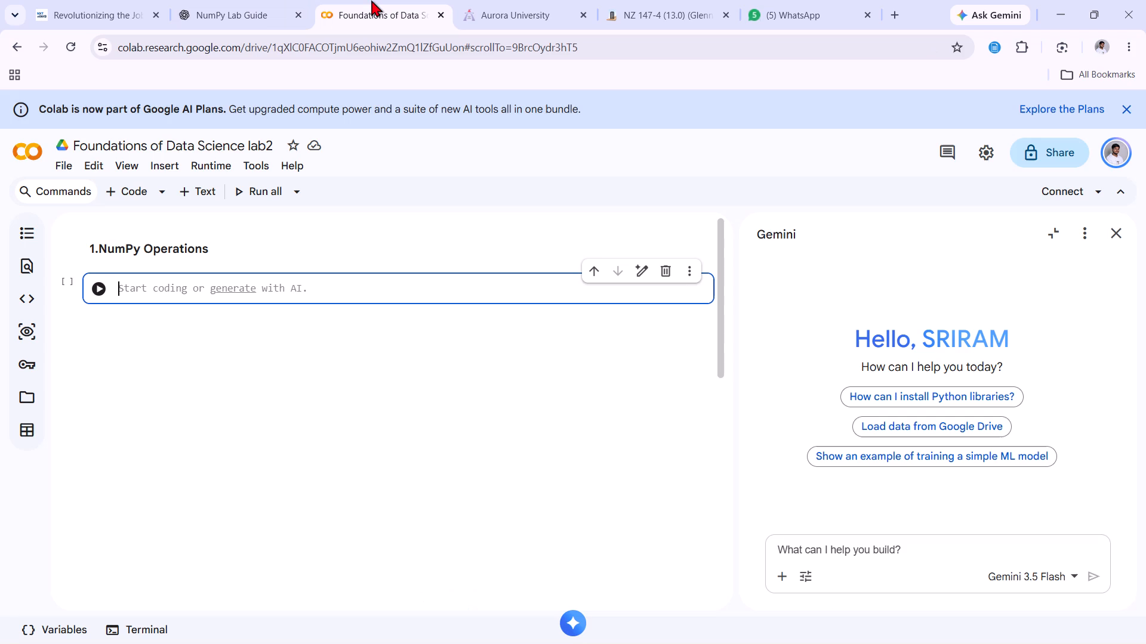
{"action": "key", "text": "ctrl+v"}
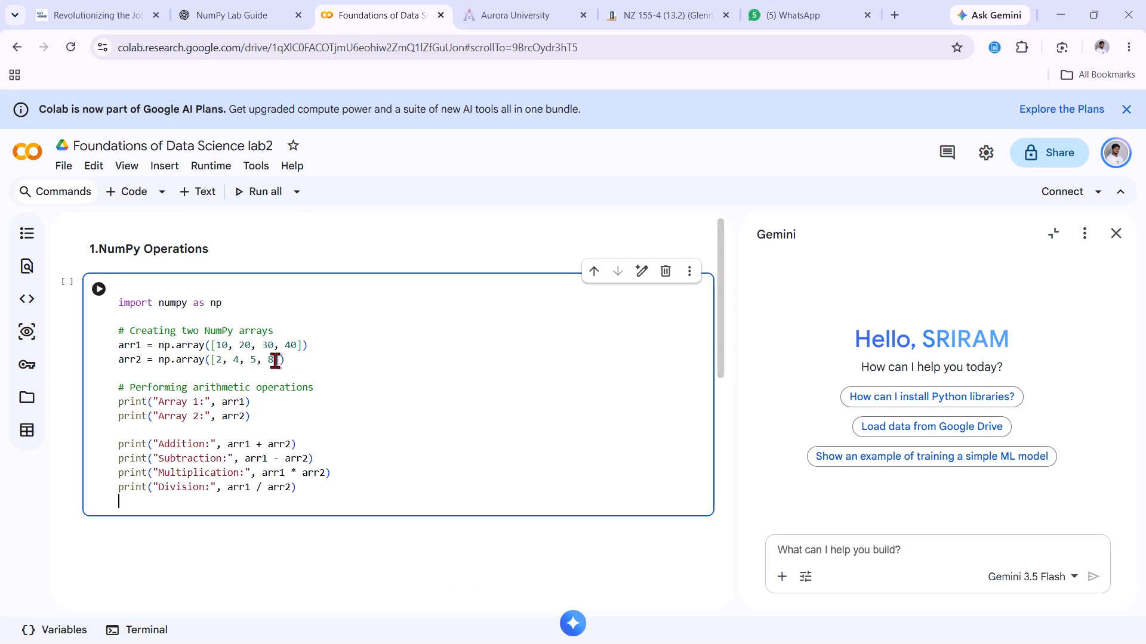
Delete the "# Creating two NumPy arrays" comment and the blank line above it from the code cell.
{"action": "left_click_drag", "start_coordinate": [274, 332], "coordinate": [113, 333]}
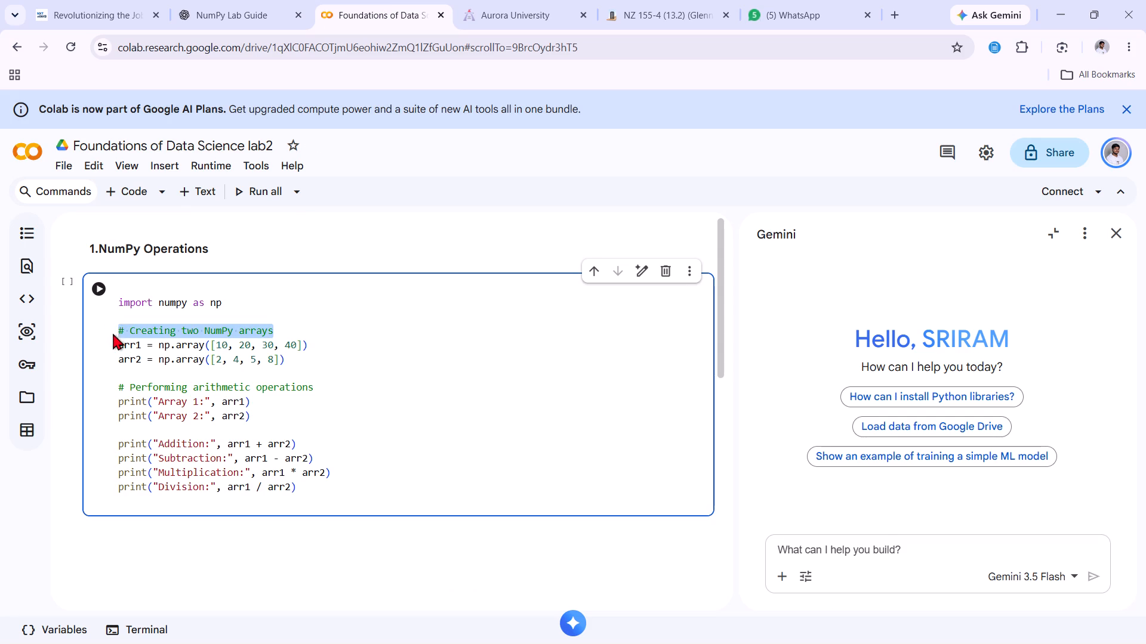
{"action": "key", "text": "BackSpace"}
{"action": "key", "text": "BackSpace"}
{"action": "key", "text": "BackSpace"}
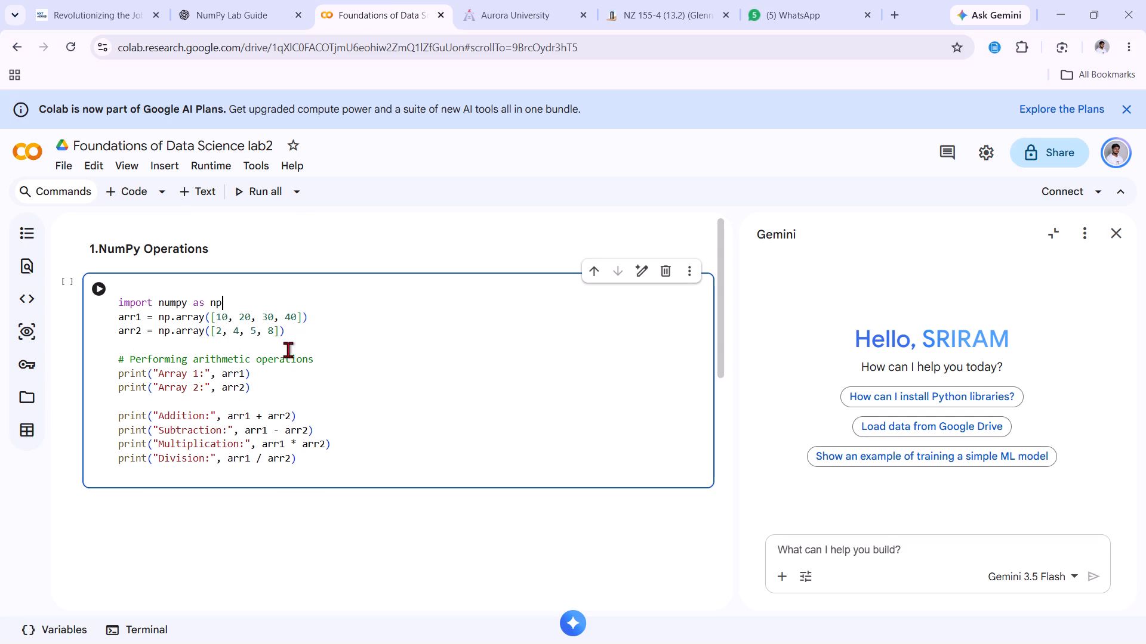
Delete the "# Performing arithmetic operations" comment and the remaining blank lines between the statements in the NumPy code cell.
{"action": "left_click_drag", "start_coordinate": [324, 359], "coordinate": [113, 351]}
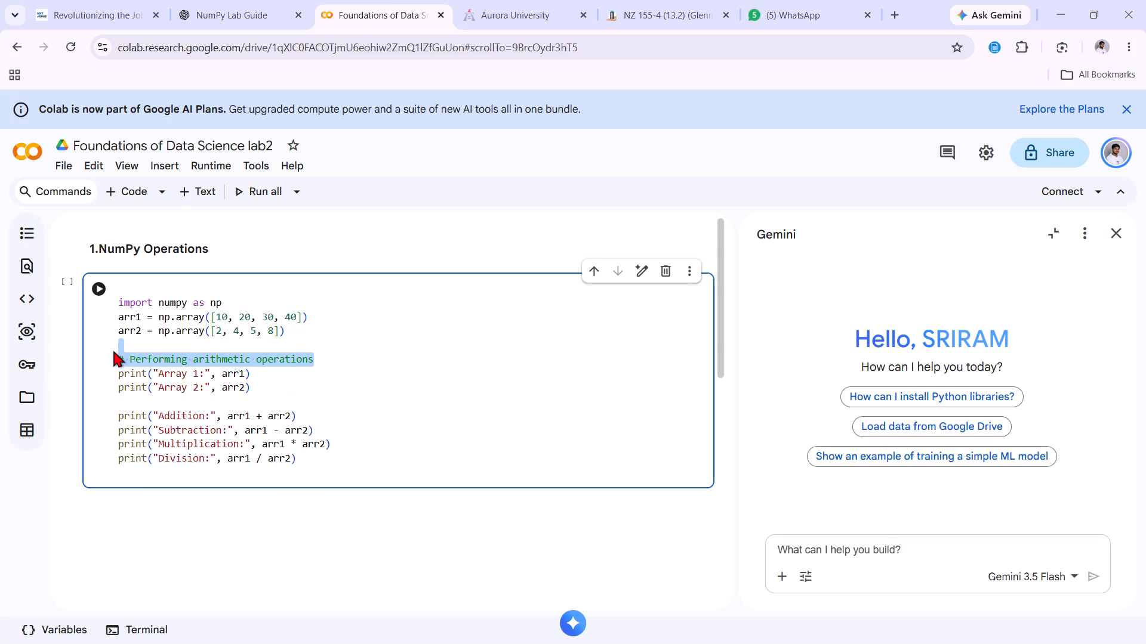
{"action": "key", "text": "BackSpace"}
{"action": "key", "text": "BackSpace"}
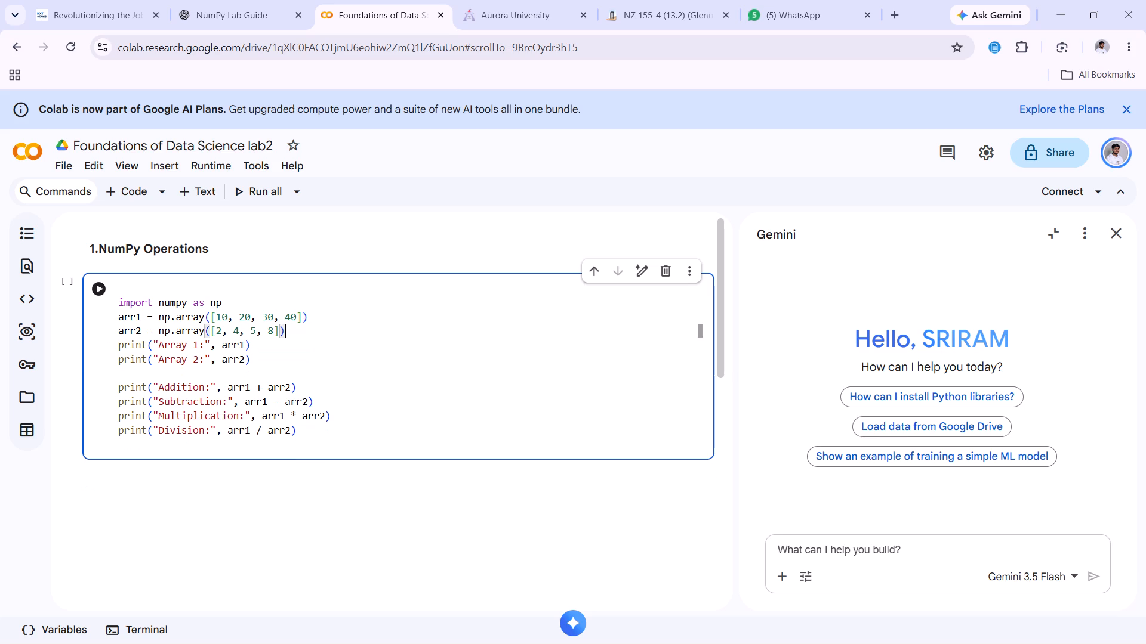
{"action": "left_click", "coordinate": [160, 374]}
{"action": "key", "text": "BackSpace"}
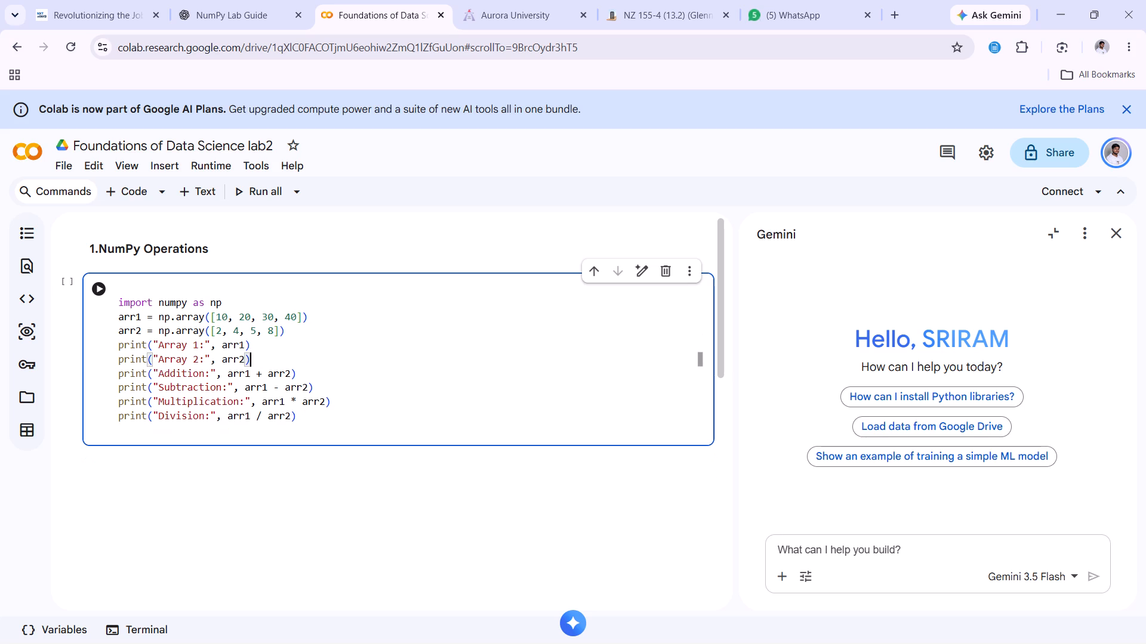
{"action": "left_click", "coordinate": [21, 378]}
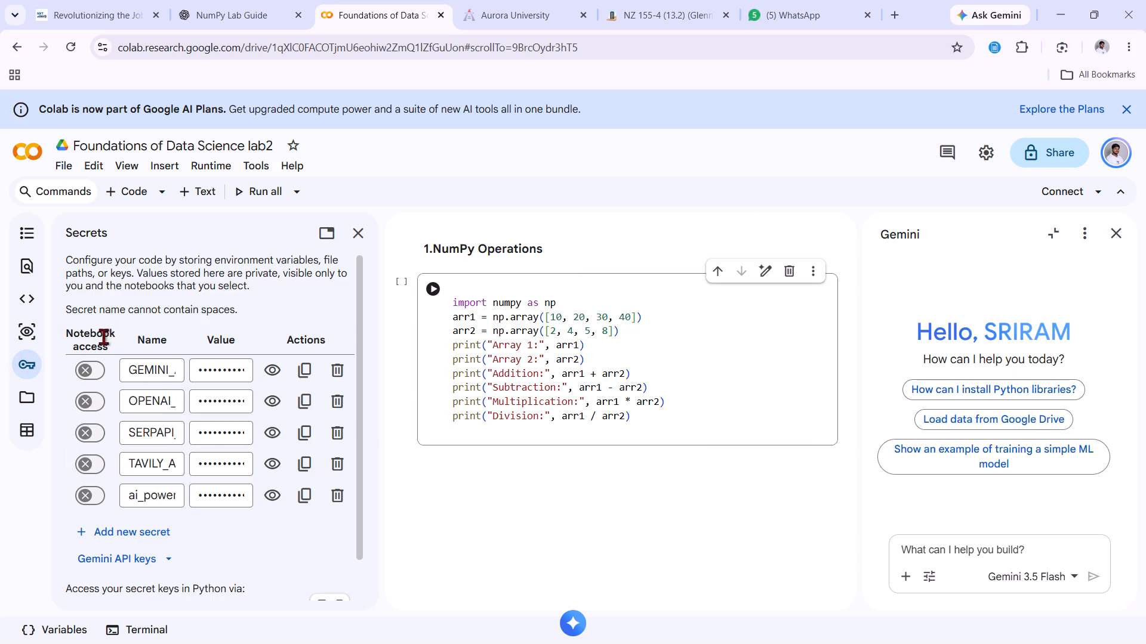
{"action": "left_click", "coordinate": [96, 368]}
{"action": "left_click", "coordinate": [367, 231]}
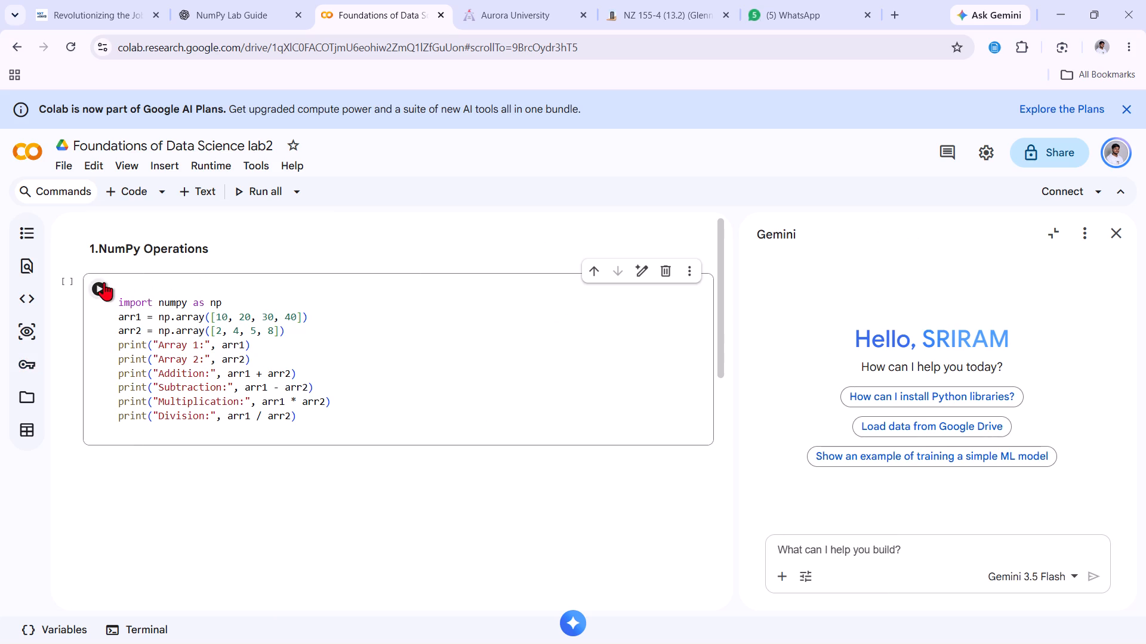
Run the code cell under the NumPy Operations heading and close the Gemini assistant beside the notebook.
{"action": "left_click", "coordinate": [104, 282]}
{"action": "left_click", "coordinate": [1114, 232]}
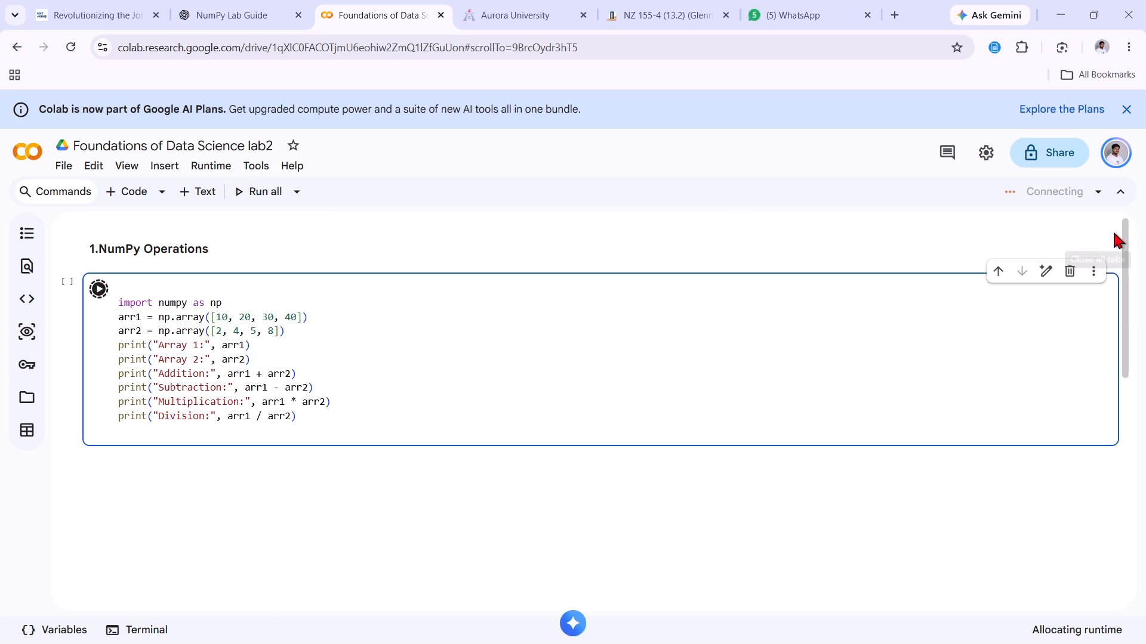
{"action": "scroll", "coordinate": [571, 332], "scroll_direction": "down", "scroll_amount": 1}
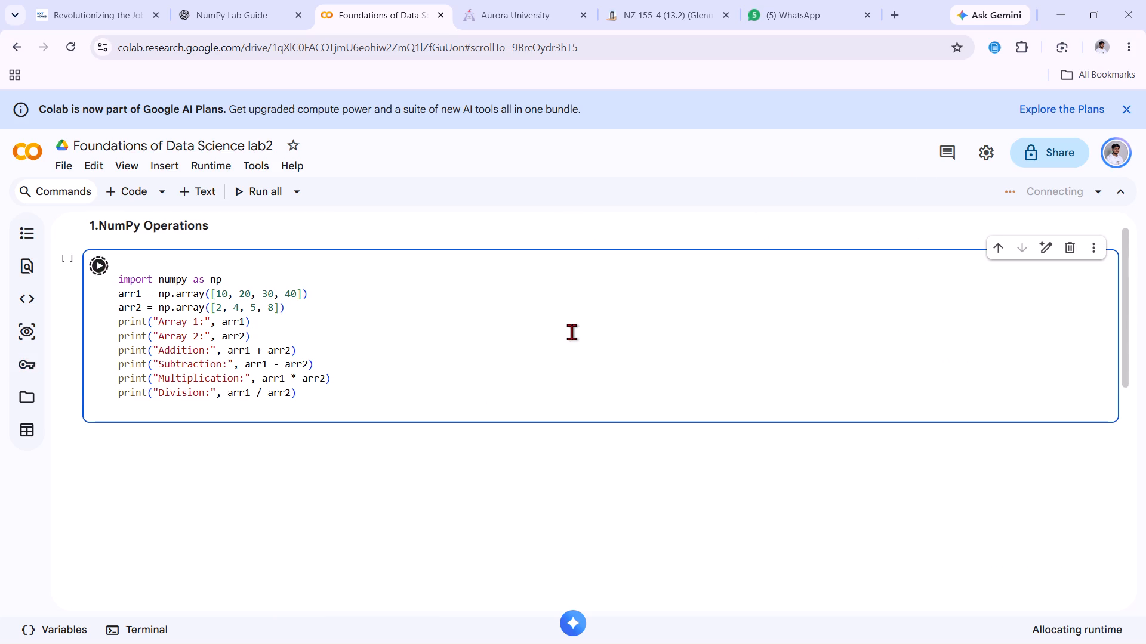
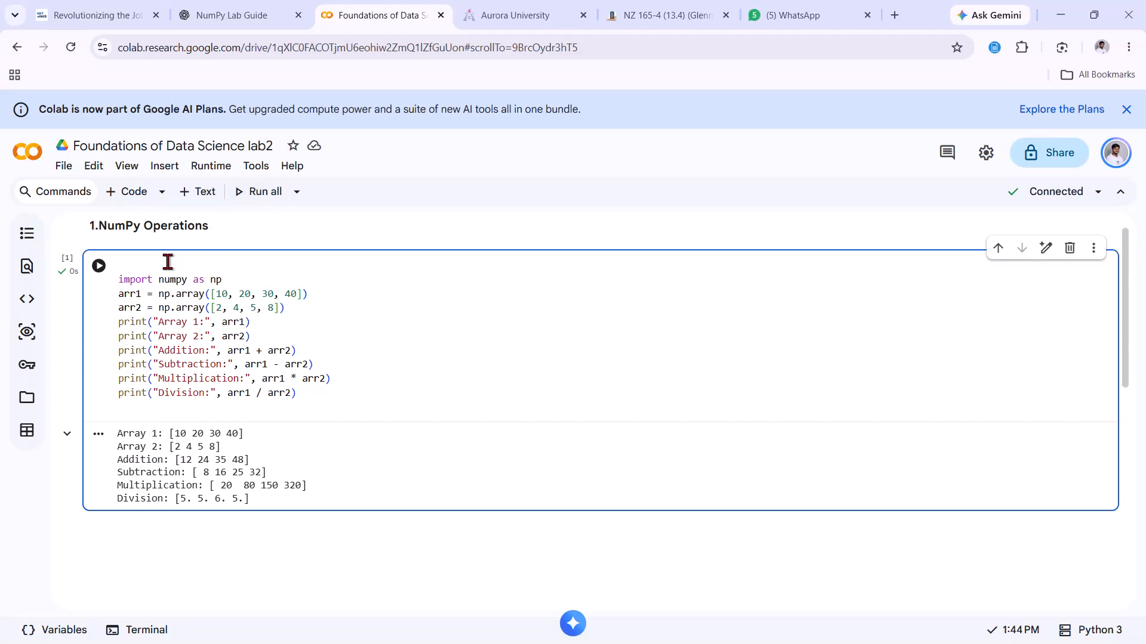
Delete the blank line above "import numpy as np" in the NumPy Operations code cell and run the cell again.
{"action": "left_click", "coordinate": [167, 261]}
{"action": "key", "text": "BackSpace"}
{"action": "key", "text": "BackSpace"}
{"action": "key", "text": "BackSpace"}
{"action": "key", "text": "BackSpace"}
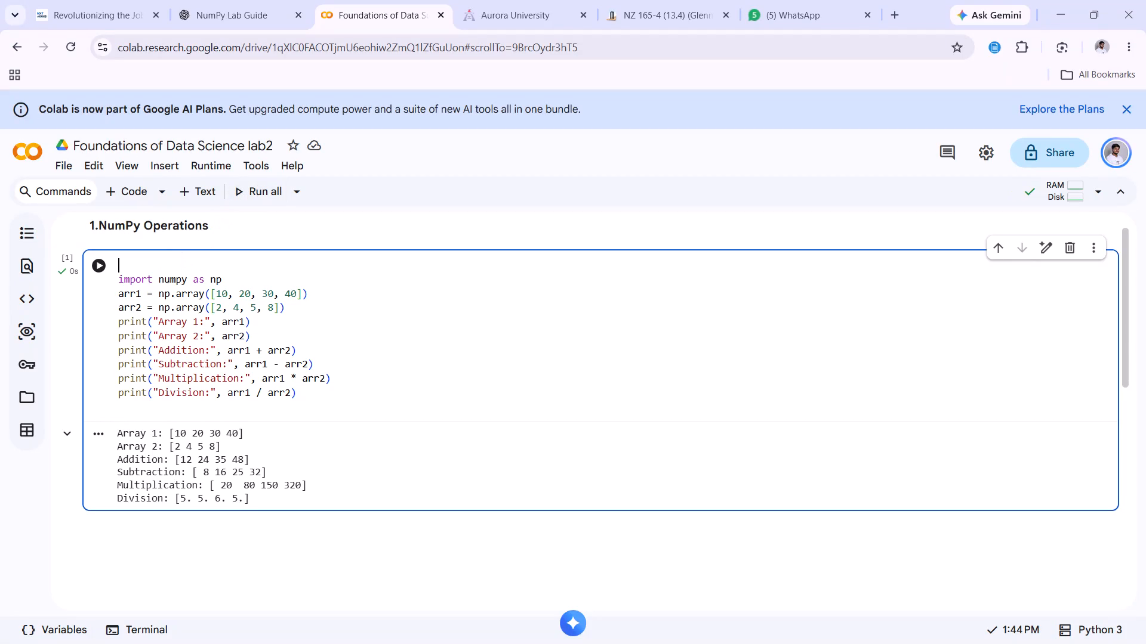
{"action": "key", "text": "Delete"}
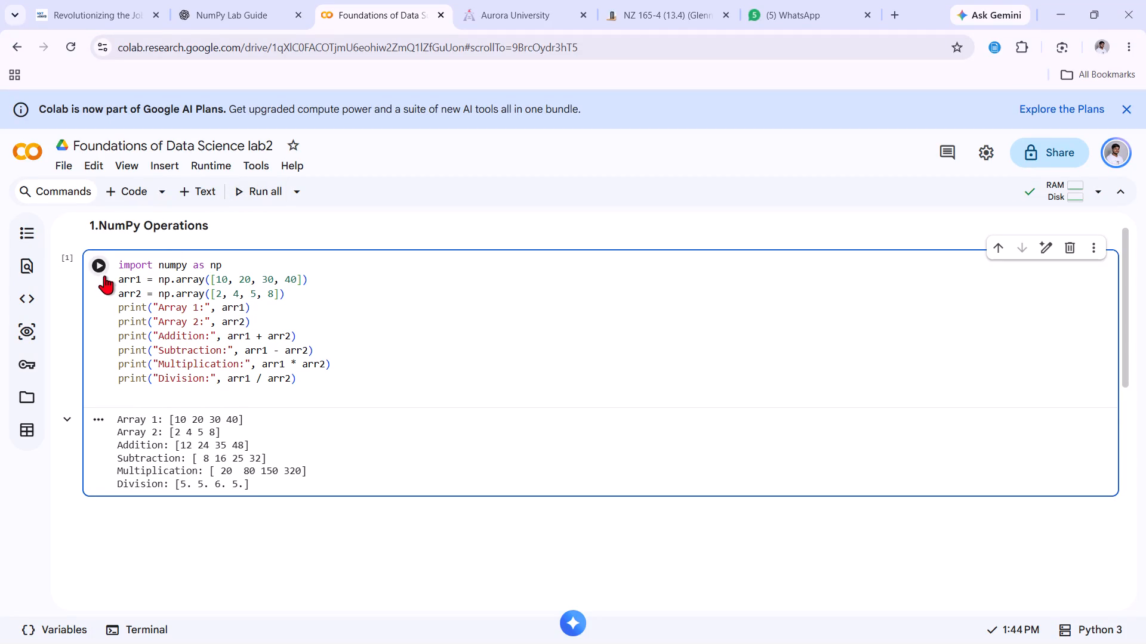
{"action": "left_click", "coordinate": [103, 273]}
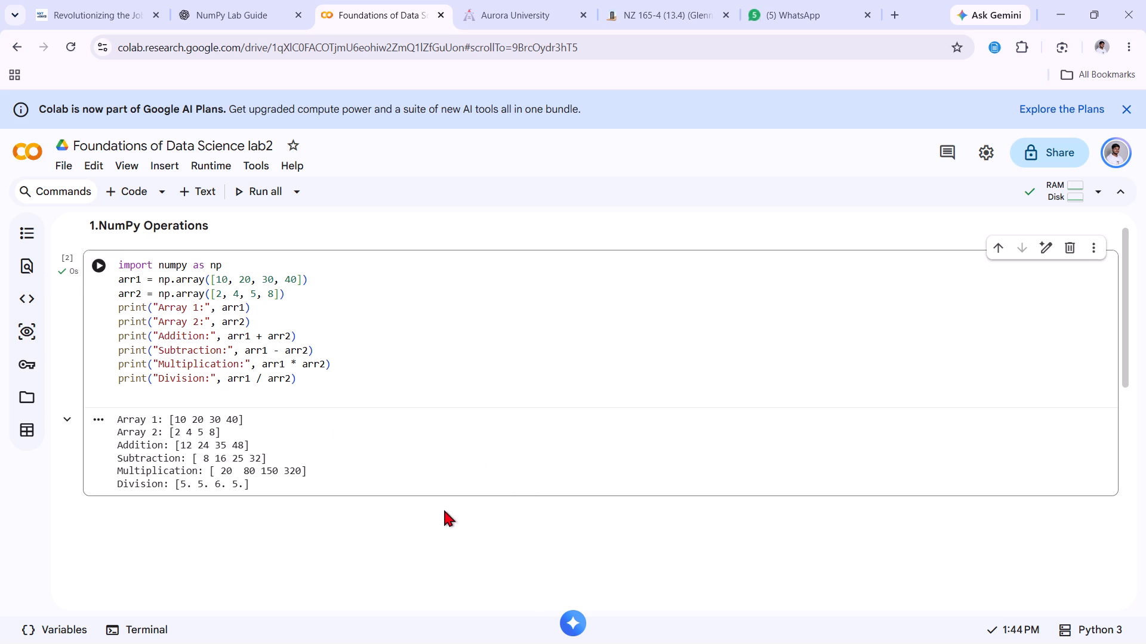
Copy a full-width screenshot of the notebook from its title down to the last print statement of the NumPy code.
{"action": "key", "text": "Print"}
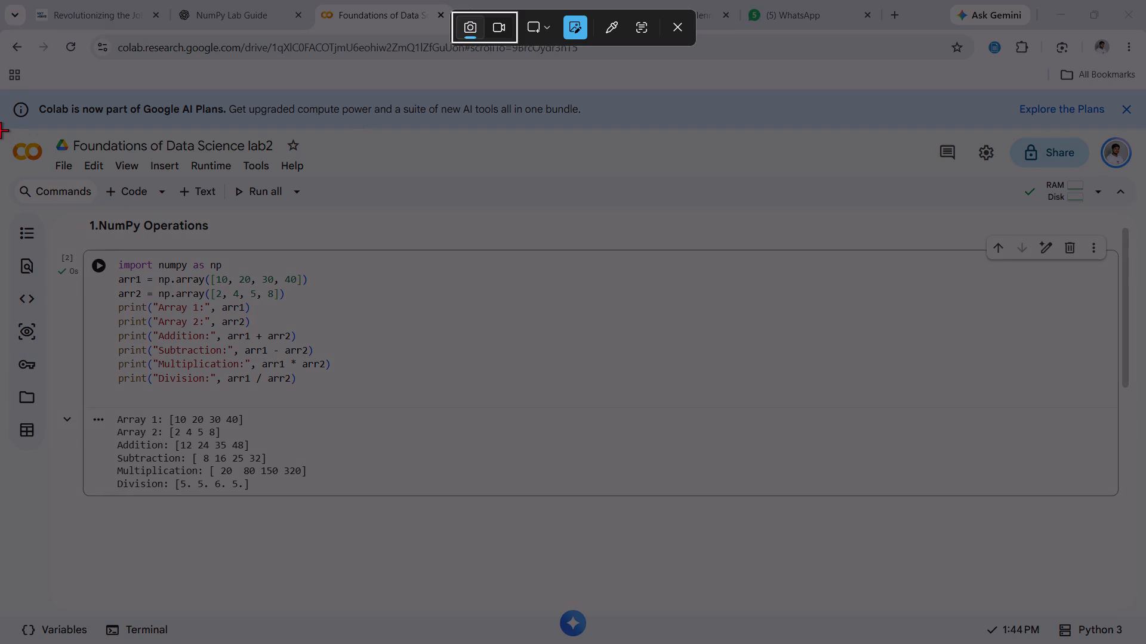
{"action": "left_click_drag", "start_coordinate": [0, 129], "coordinate": [1145, 431]}
{"action": "scroll", "coordinate": [338, 262], "scroll_direction": "right", "scroll_amount": 4}
{"action": "scroll", "coordinate": [1145, 447], "scroll_direction": "right", "scroll_amount": 2}
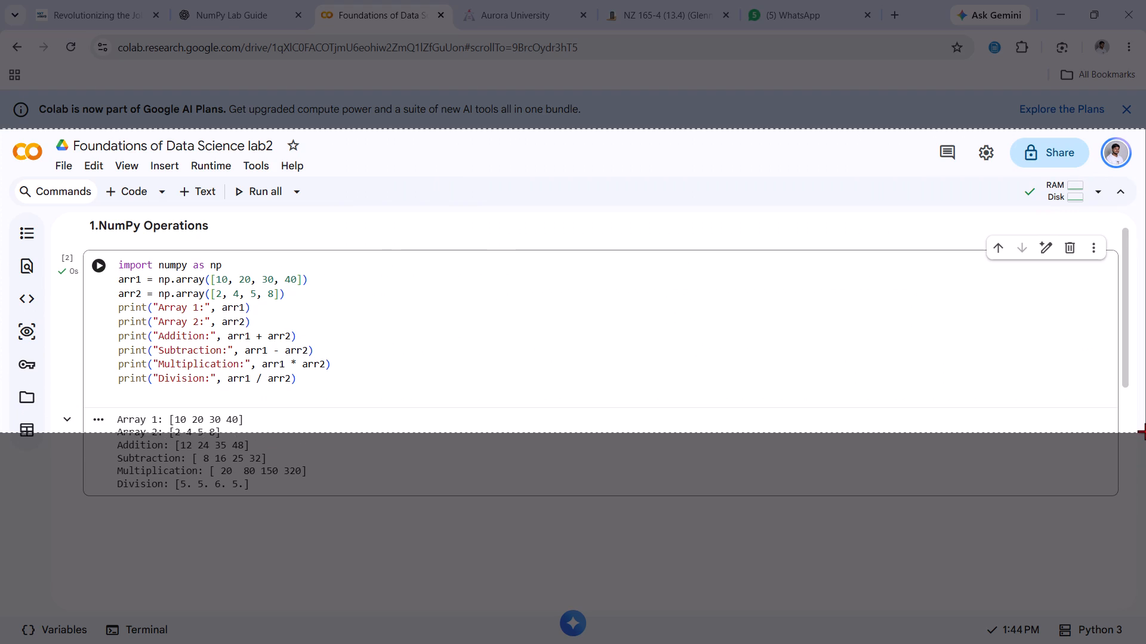
{"action": "left_click_drag", "start_coordinate": [1145, 431], "coordinate": [1145, 401]}
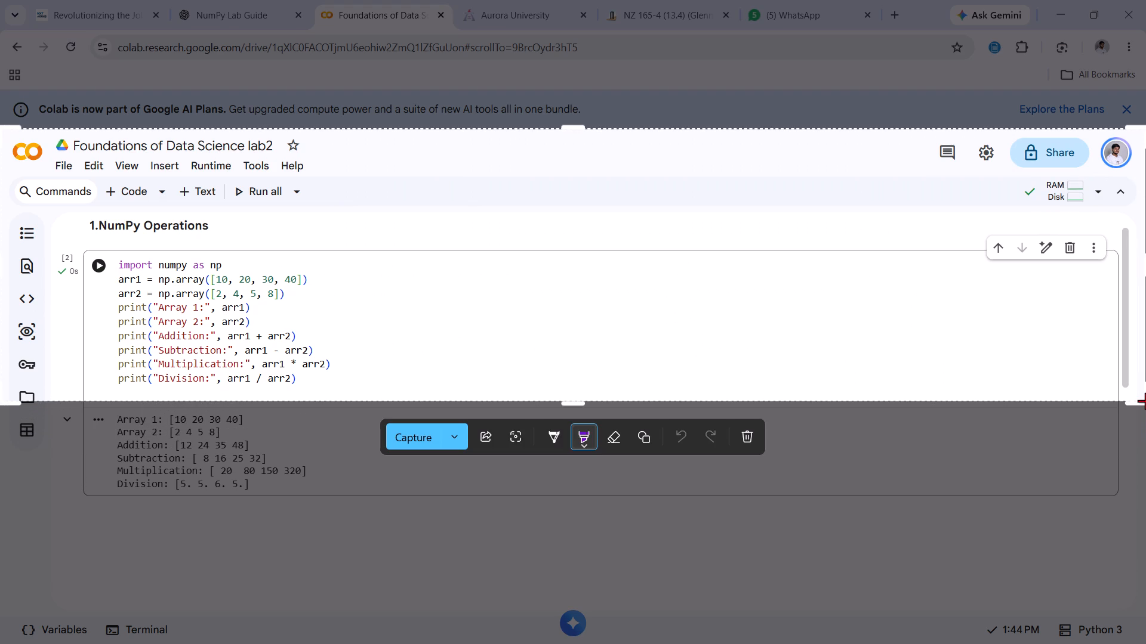
{"action": "key", "text": "ctrl+c"}
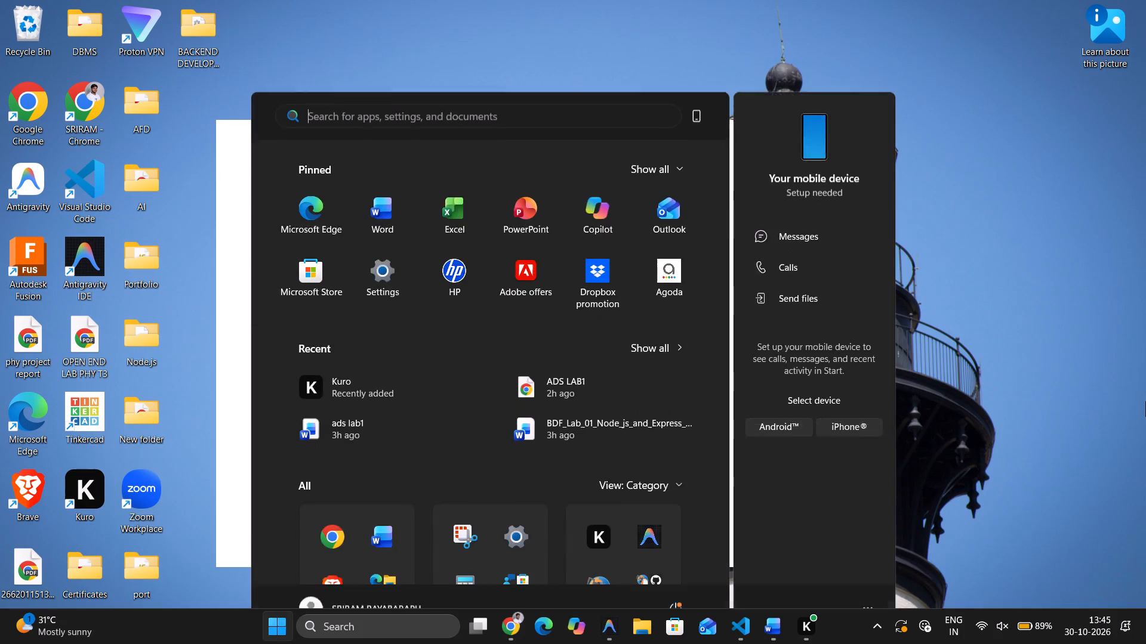
Switch to Word and open the recent document BDF_Lab_01_Node_js_and_Express_server__3_.
{"action": "type", "text": "word"}
{"action": "key", "text": "Return"}
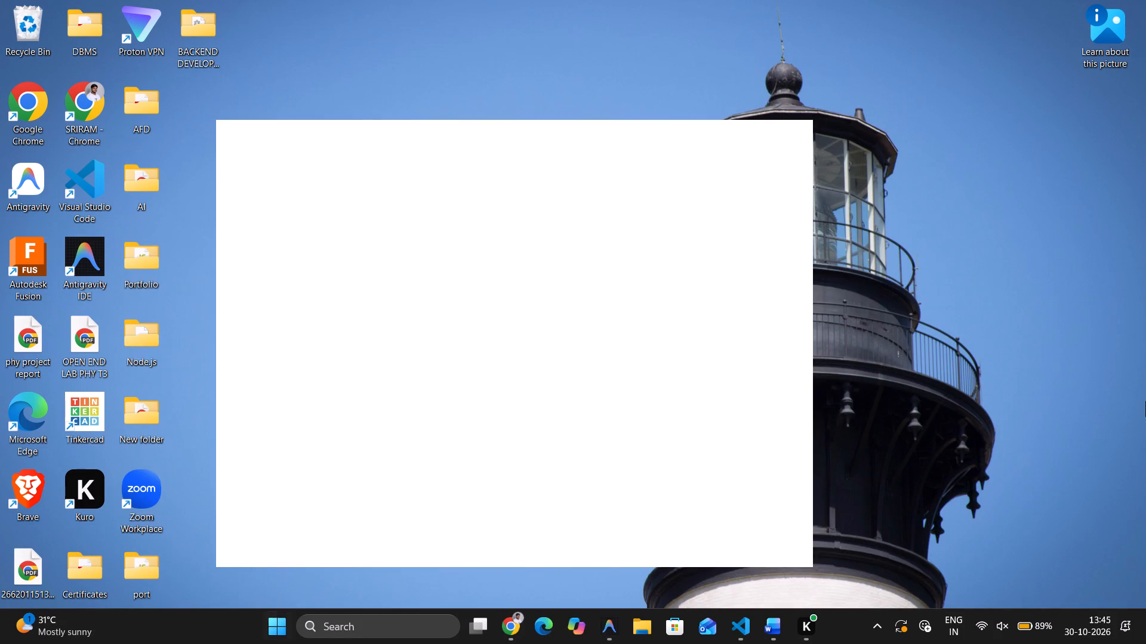
{"action": "scroll", "coordinate": [696, 372], "scroll_direction": "down", "scroll_amount": 1}
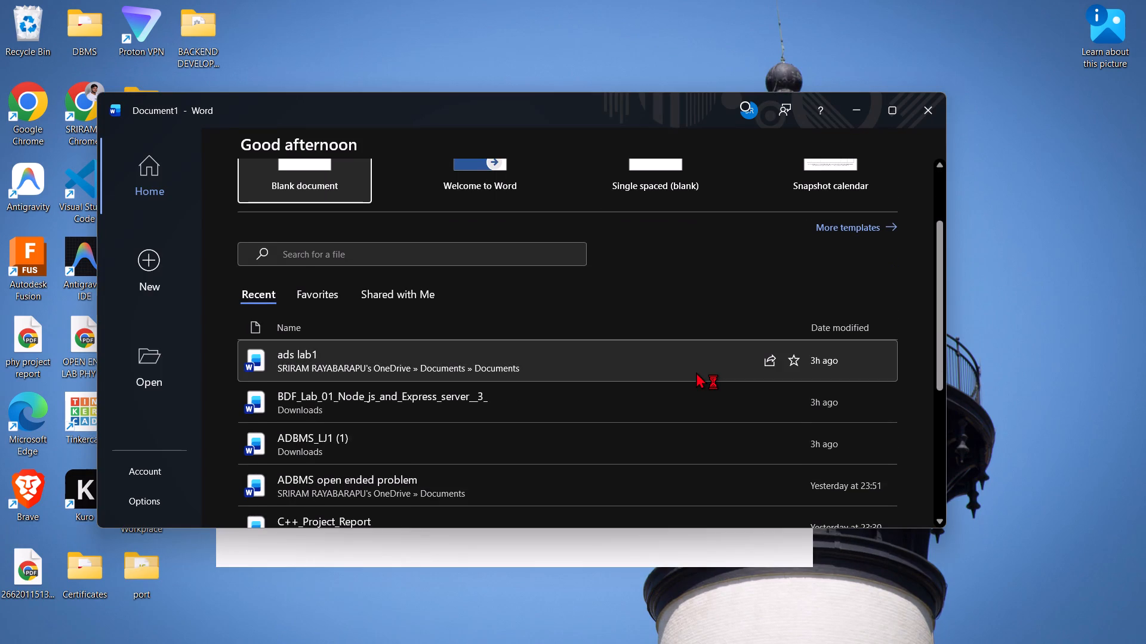
{"action": "double_click", "coordinate": [634, 392]}
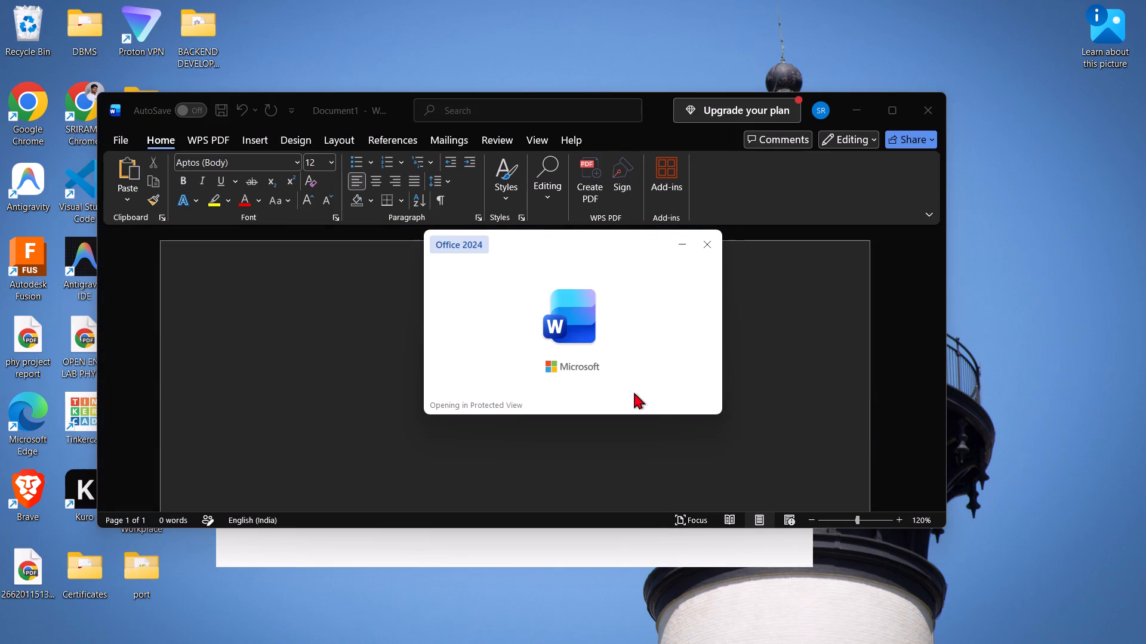
{"action": "left_click", "coordinate": [907, 114]}
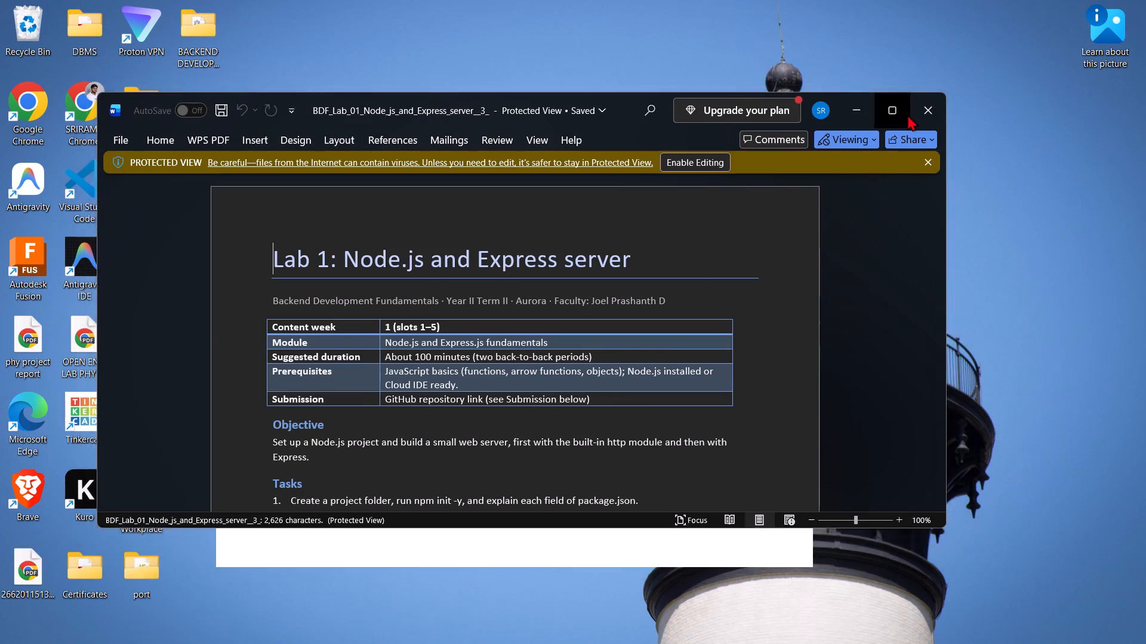
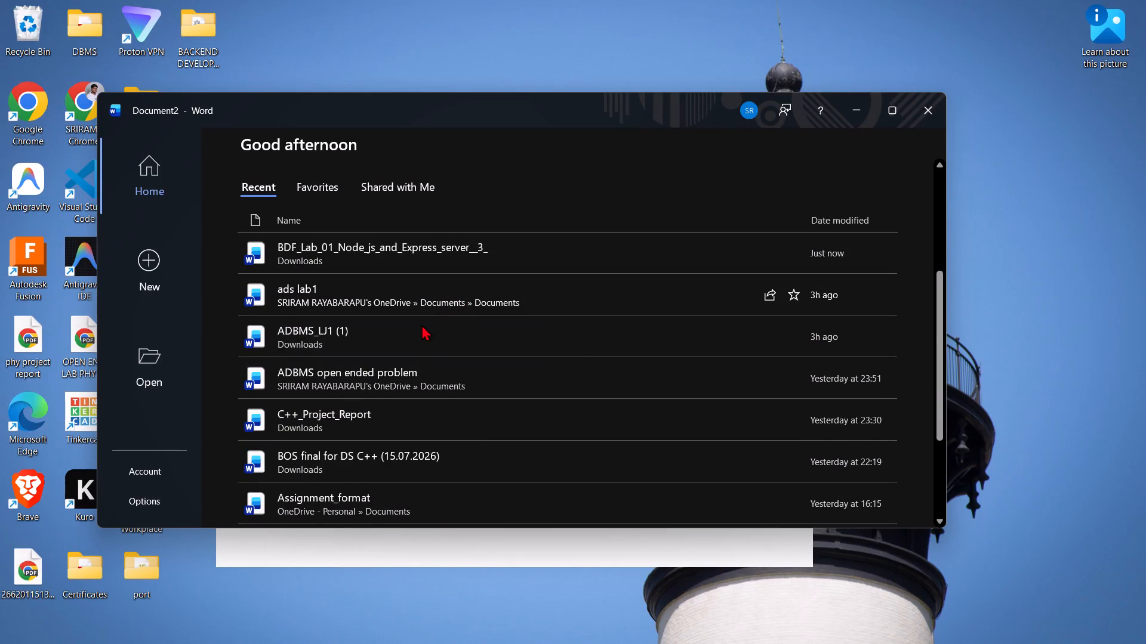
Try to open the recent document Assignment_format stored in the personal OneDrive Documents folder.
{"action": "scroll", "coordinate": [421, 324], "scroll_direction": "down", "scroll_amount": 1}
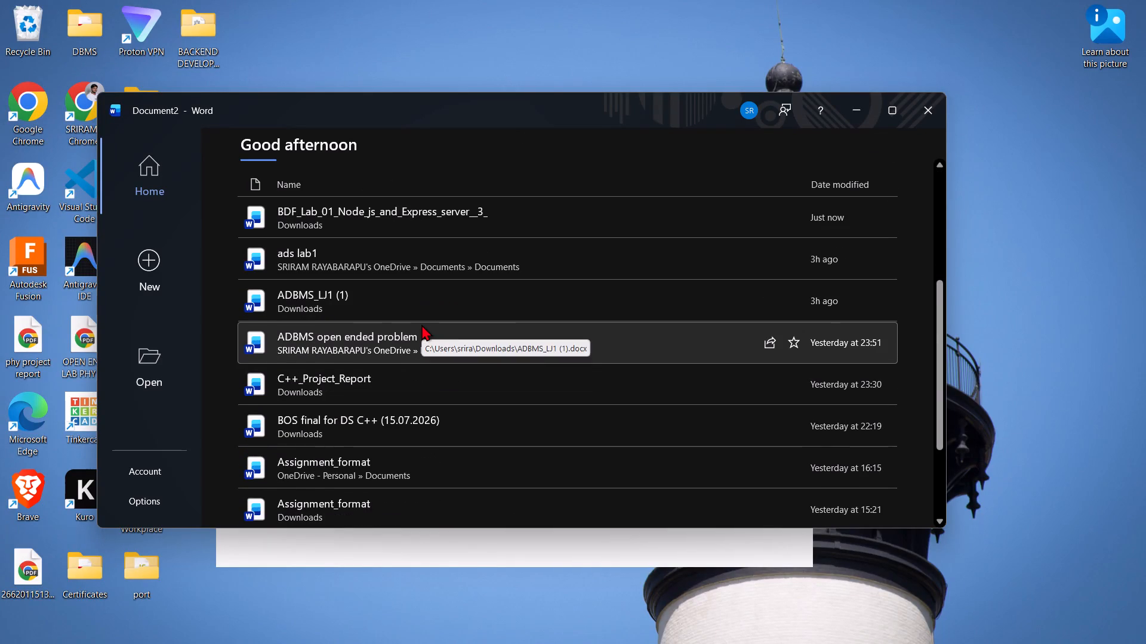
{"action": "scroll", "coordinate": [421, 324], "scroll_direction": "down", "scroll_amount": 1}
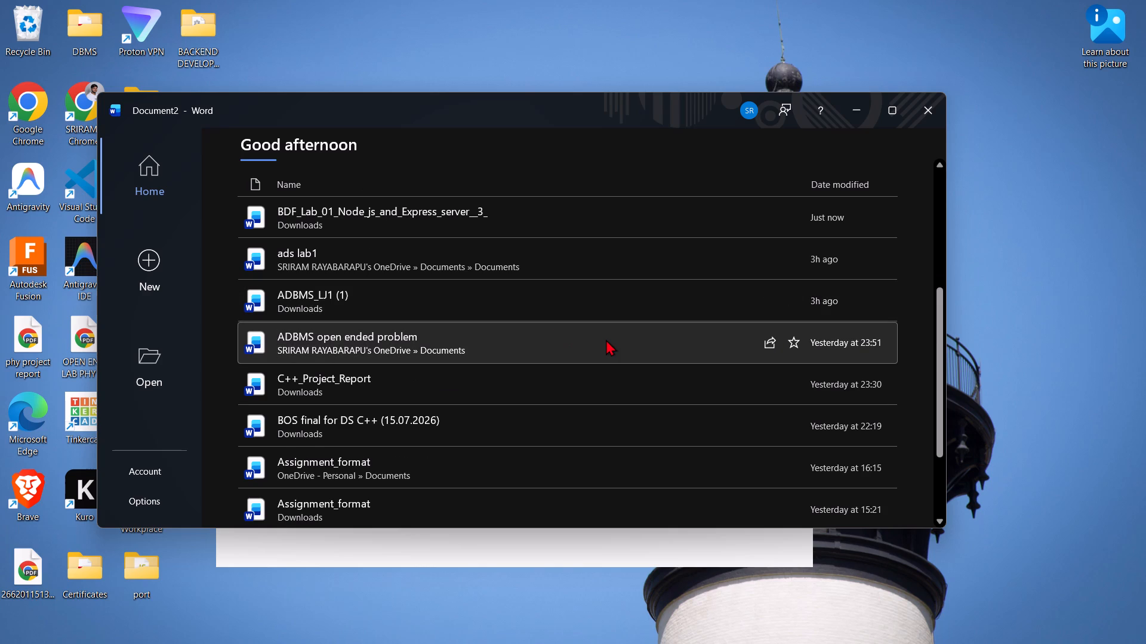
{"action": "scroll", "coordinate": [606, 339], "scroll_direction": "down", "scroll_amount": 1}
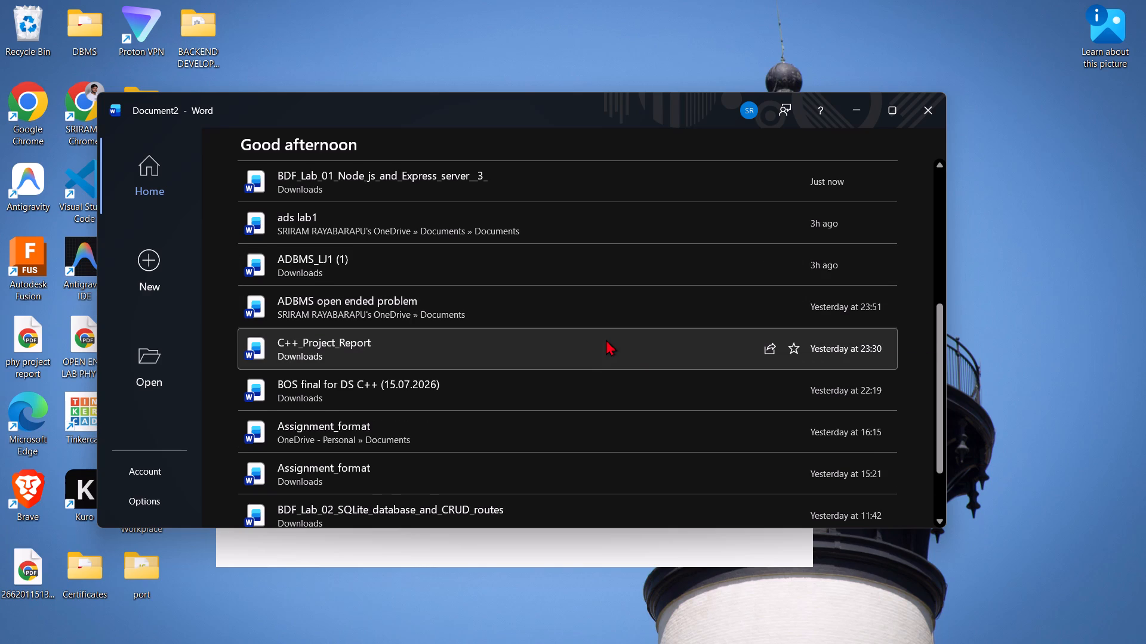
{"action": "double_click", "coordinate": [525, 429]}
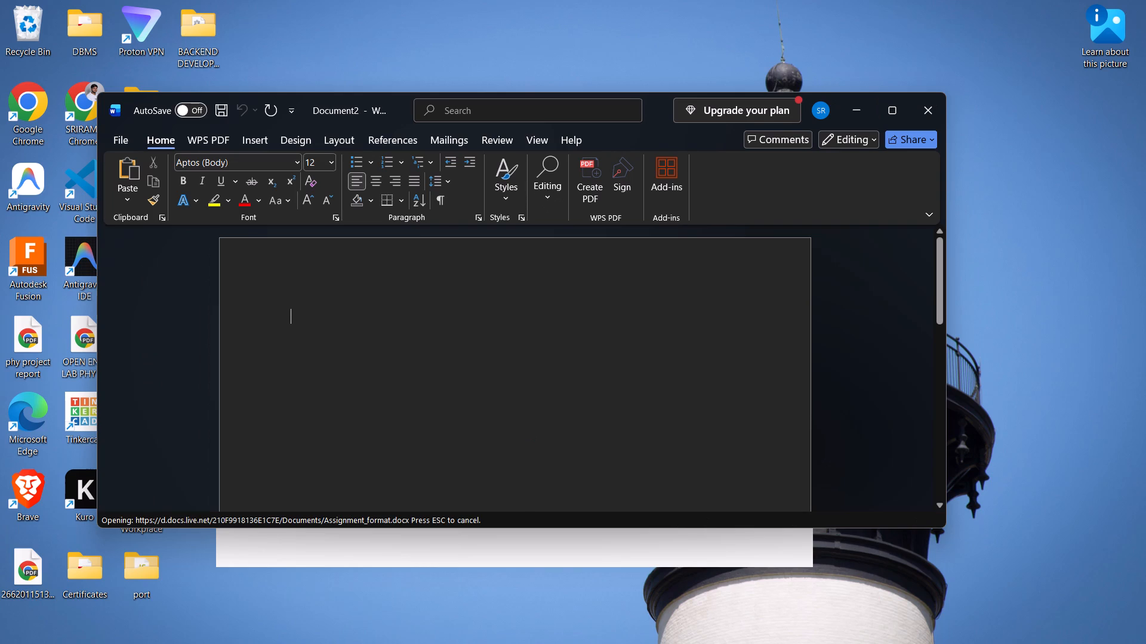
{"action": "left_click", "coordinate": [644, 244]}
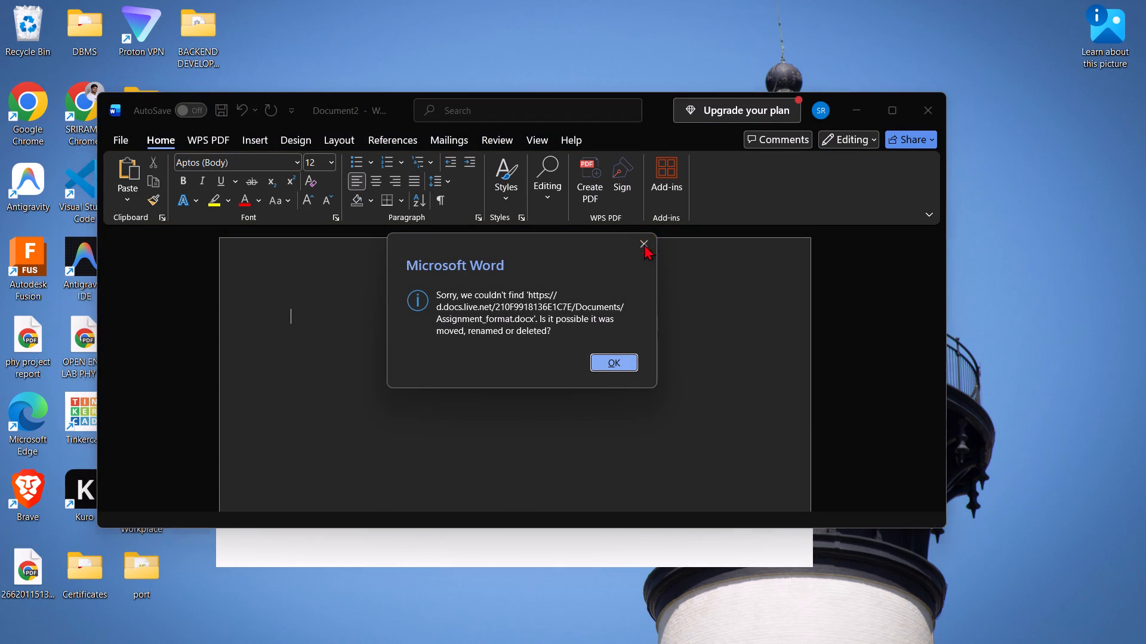
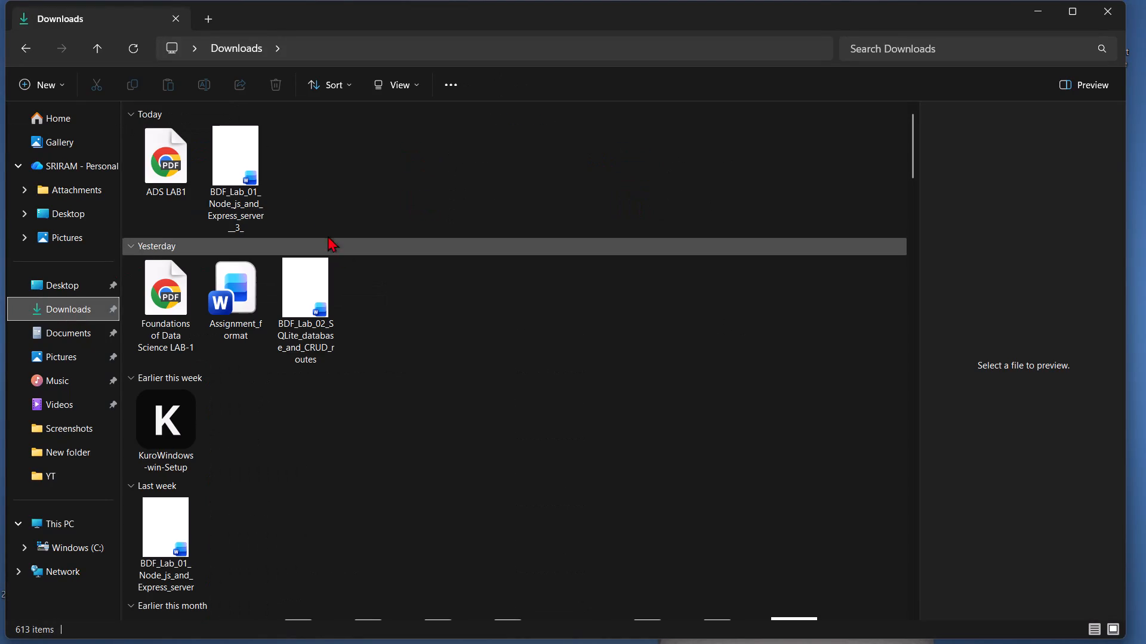
Open the Assignment_format Word document from the Downloads folder.
{"action": "double_click", "coordinate": [268, 306]}
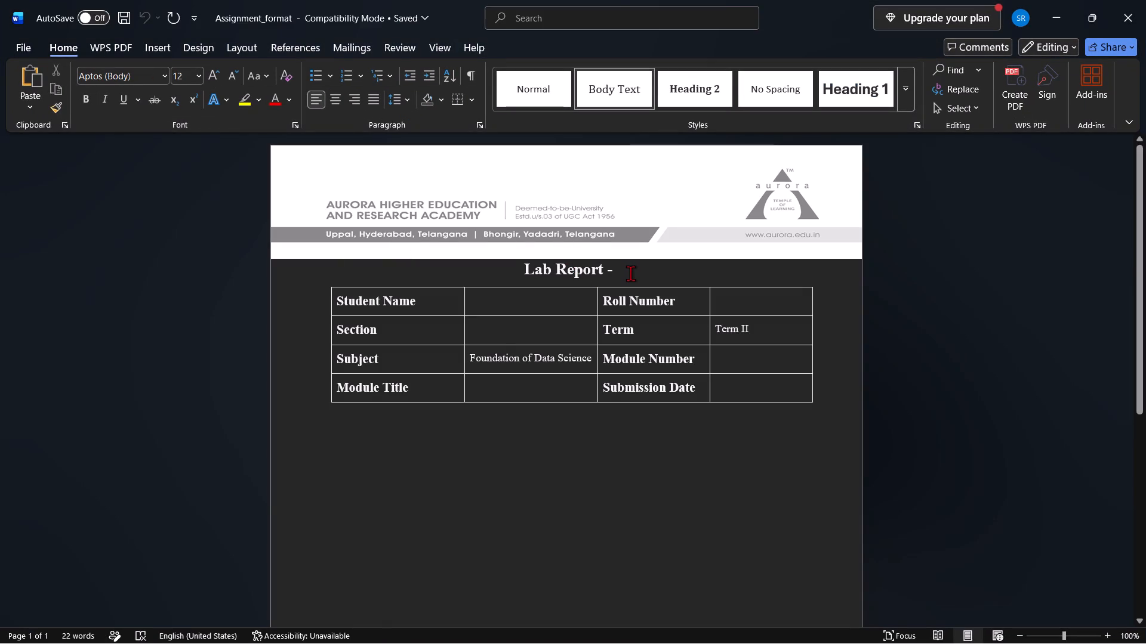
Complete the heading as "Lab Report - 2" and set its font size to 20.
{"action": "left_click", "coordinate": [630, 273]}
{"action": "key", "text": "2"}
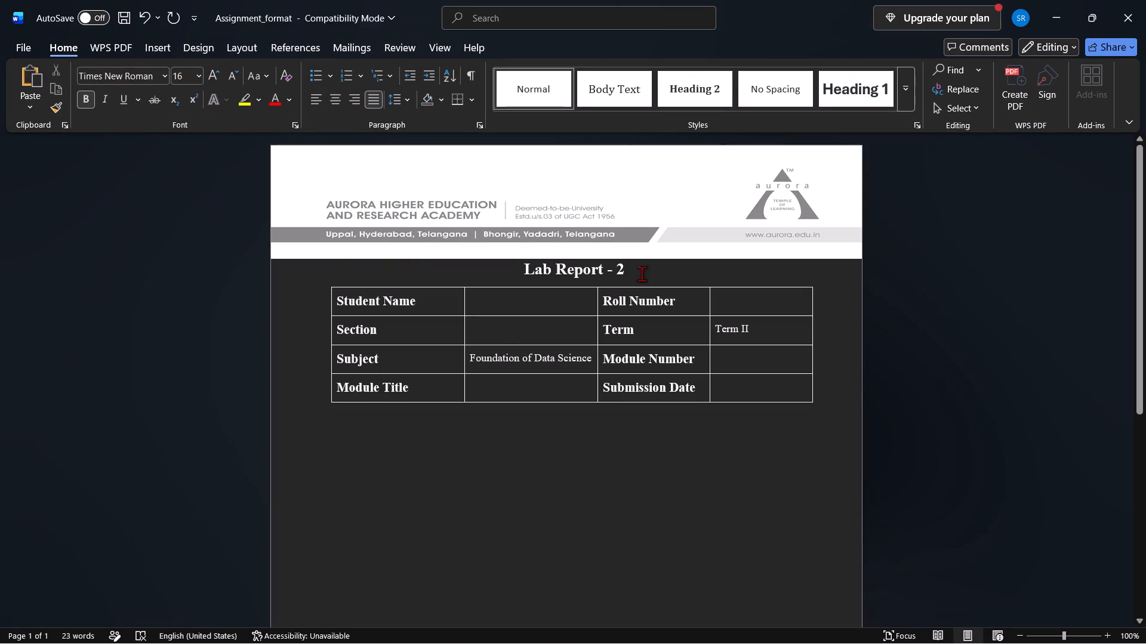
{"action": "left_click_drag", "start_coordinate": [644, 271], "coordinate": [512, 277]}
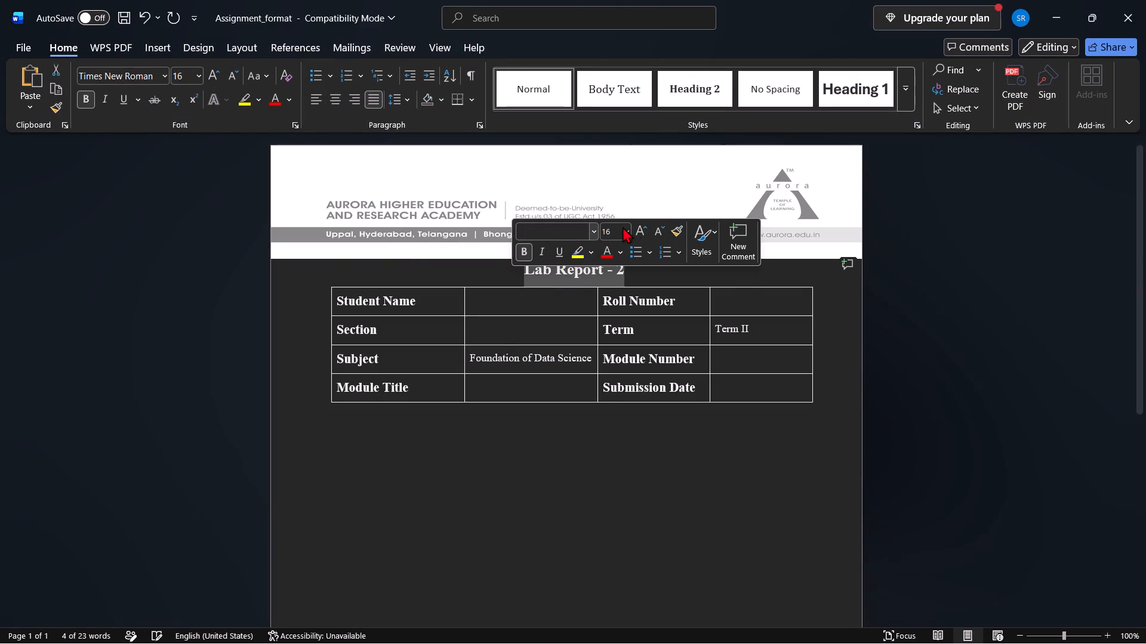
{"action": "left_click", "coordinate": [604, 230]}
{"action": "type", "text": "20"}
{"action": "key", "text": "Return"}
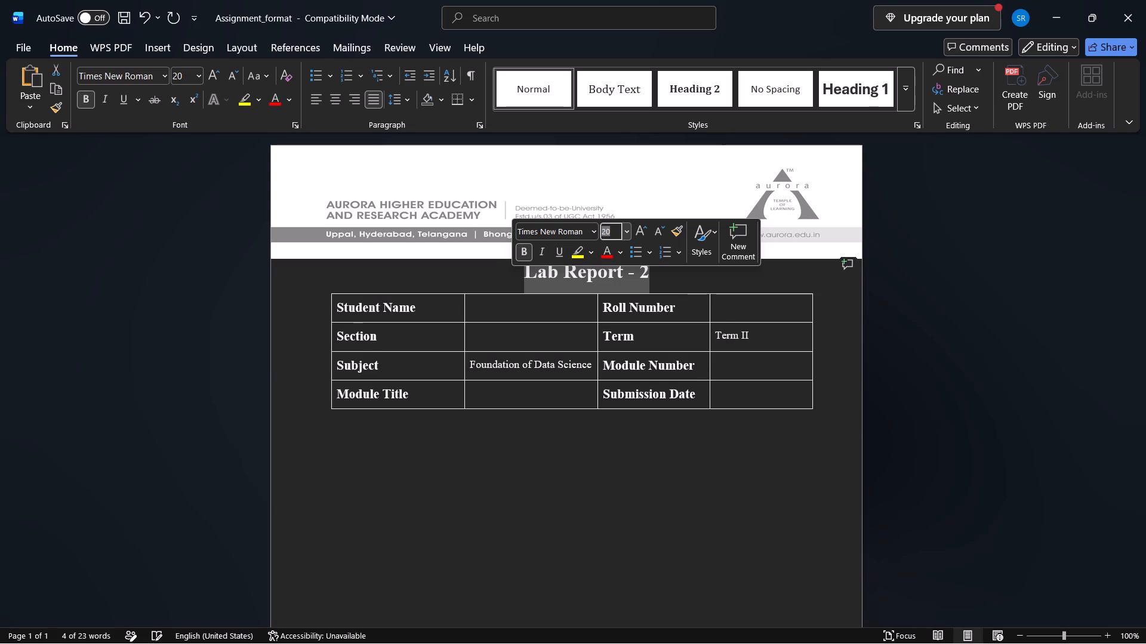
{"action": "left_click", "coordinate": [659, 275]}
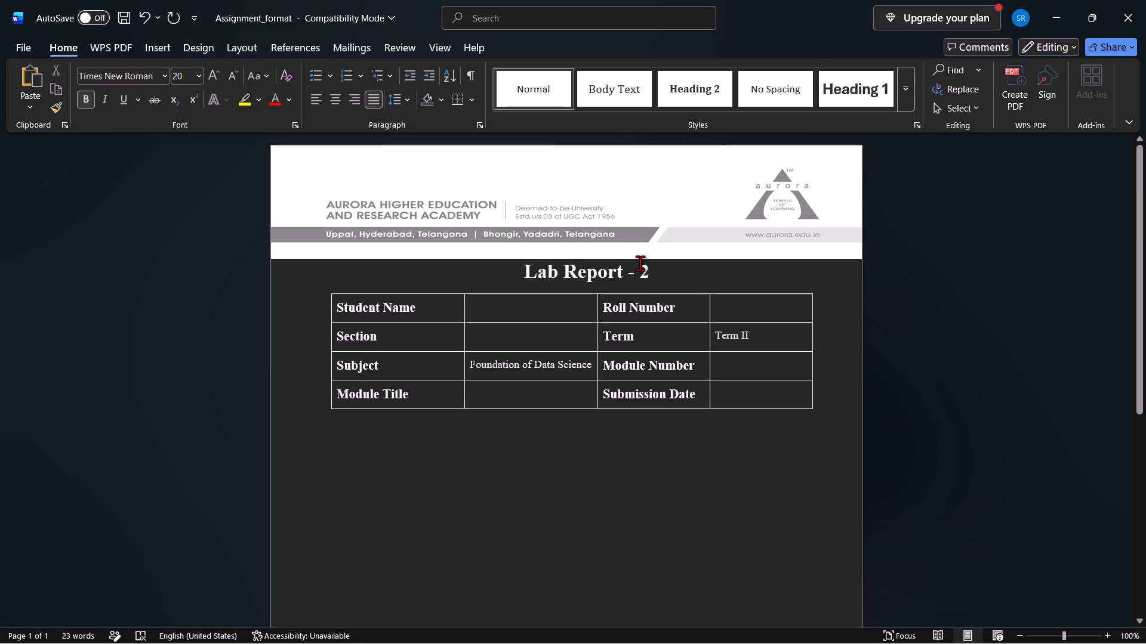
Move the "Lab Report - 2" heading down onto a new line and indent it with spaces towards the page's centre.
{"action": "key", "text": "Left"}
{"action": "key", "text": "Left"}
{"action": "key", "text": "Left"}
{"action": "key", "text": "Left"}
{"action": "key", "text": "Left"}
{"action": "key", "text": "Left"}
{"action": "key", "text": "Left"}
{"action": "key", "text": "Left"}
{"action": "key", "text": "Left"}
{"action": "key", "text": "Left"}
{"action": "key", "text": "Left"}
{"action": "key", "text": "Left"}
{"action": "key", "text": "Left"}
{"action": "key", "text": "Left"}
{"action": "key", "text": "Left"}
{"action": "key", "text": "Left"}
{"action": "key", "text": "Left"}
{"action": "key", "text": "Right"}
{"action": "key", "text": "Return"}
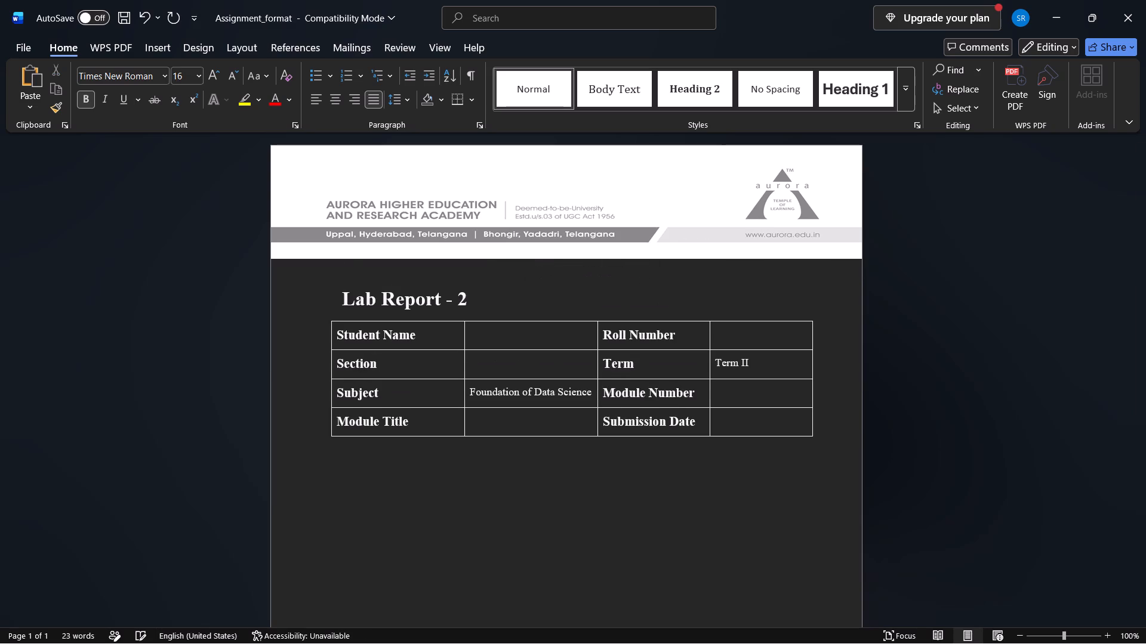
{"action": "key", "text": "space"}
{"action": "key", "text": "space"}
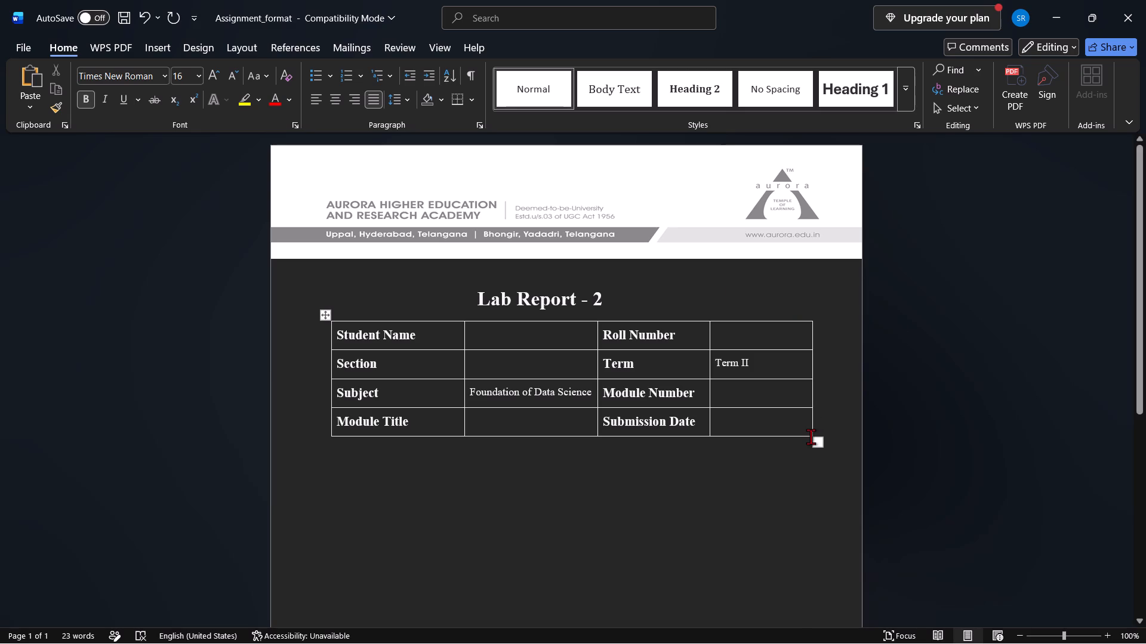
Enlarge the student details table so it is slightly wider and its rows are much taller.
{"action": "left_click_drag", "start_coordinate": [814, 437], "coordinate": [821, 580]}
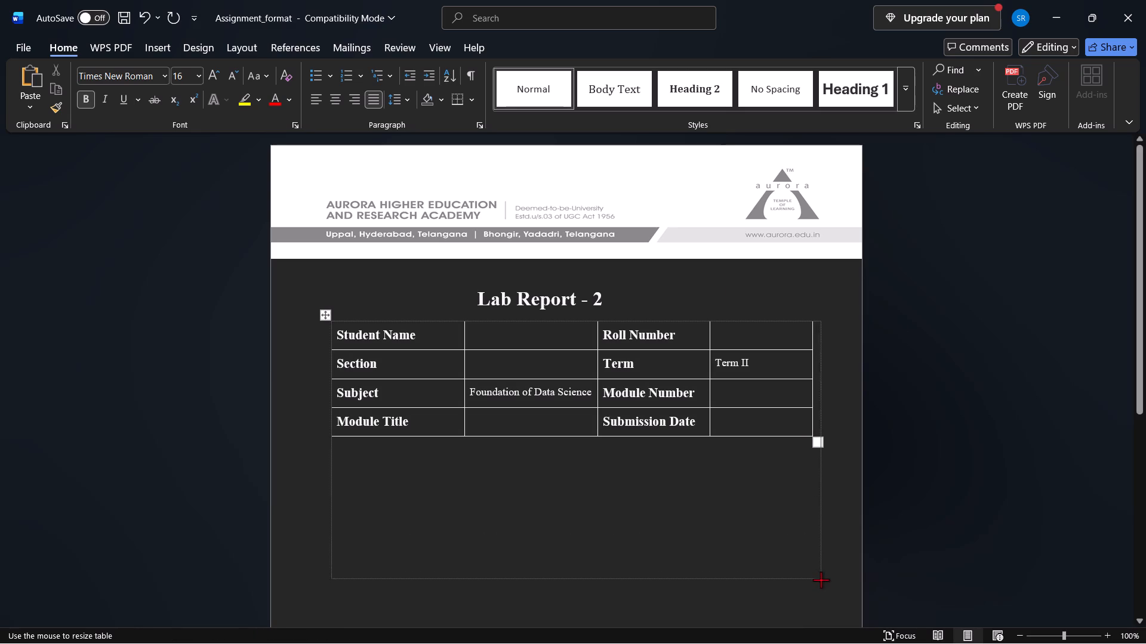
{"action": "left_click_drag", "start_coordinate": [821, 580], "coordinate": [830, 549]}
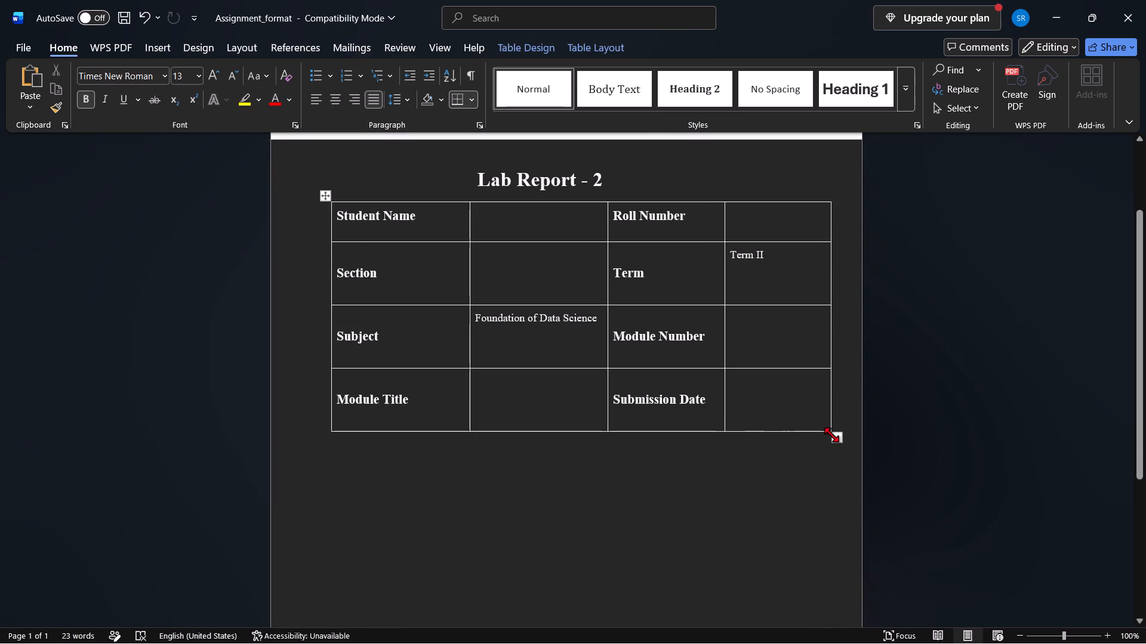
{"action": "left_click_drag", "start_coordinate": [831, 435], "coordinate": [835, 584]}
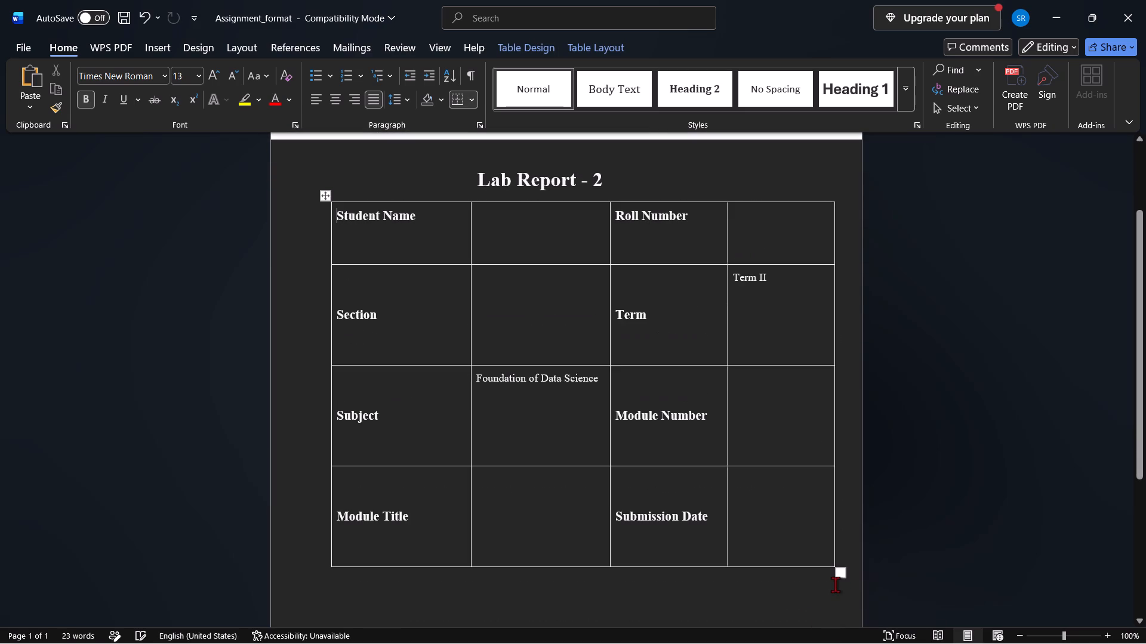
Enter the student's name in the empty cell beside Student Name.
{"action": "left_click", "coordinate": [528, 262]}
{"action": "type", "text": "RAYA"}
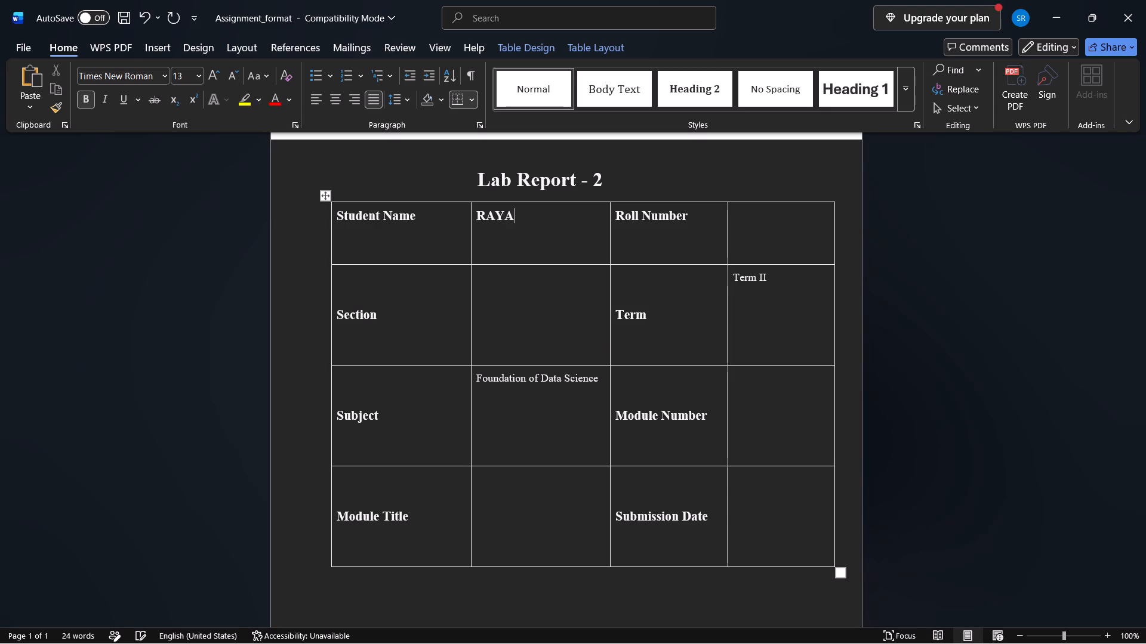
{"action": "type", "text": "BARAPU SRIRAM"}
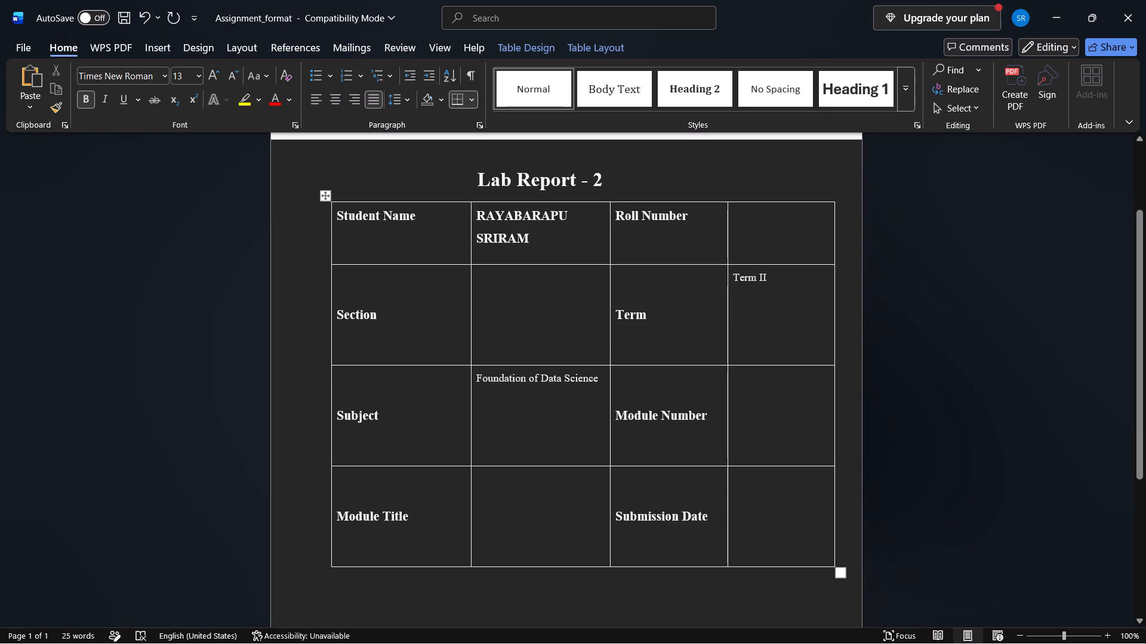
Widen the table's second column so the student name fits on one line, and shorten the first row.
{"action": "left_click_drag", "start_coordinate": [610, 233], "coordinate": [628, 232]}
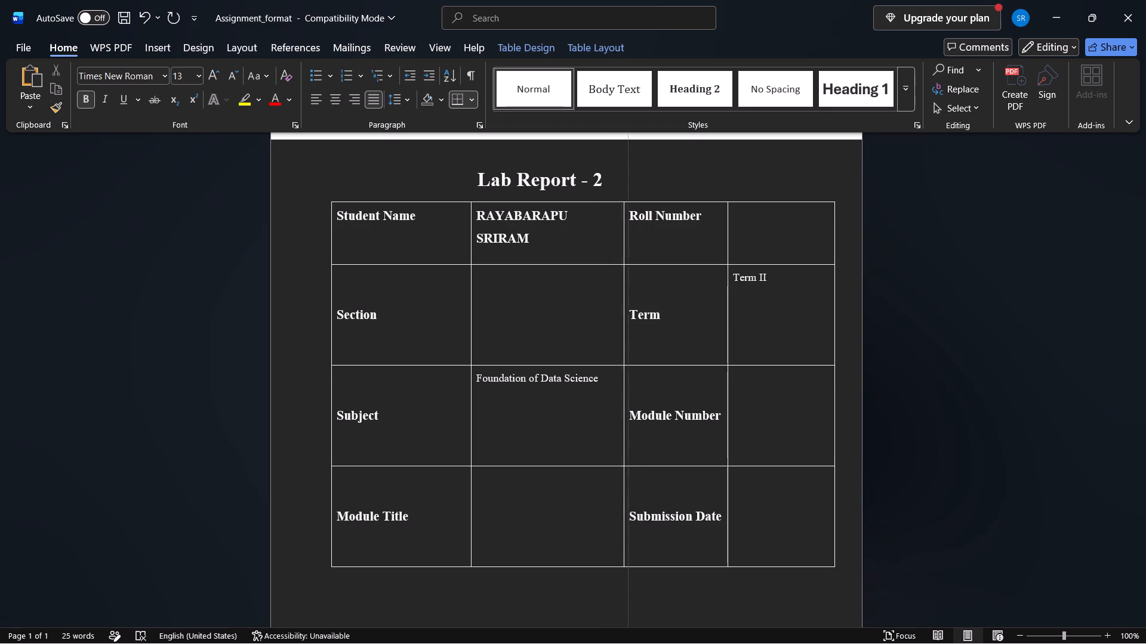
{"action": "left_click_drag", "start_coordinate": [628, 232], "coordinate": [629, 232]}
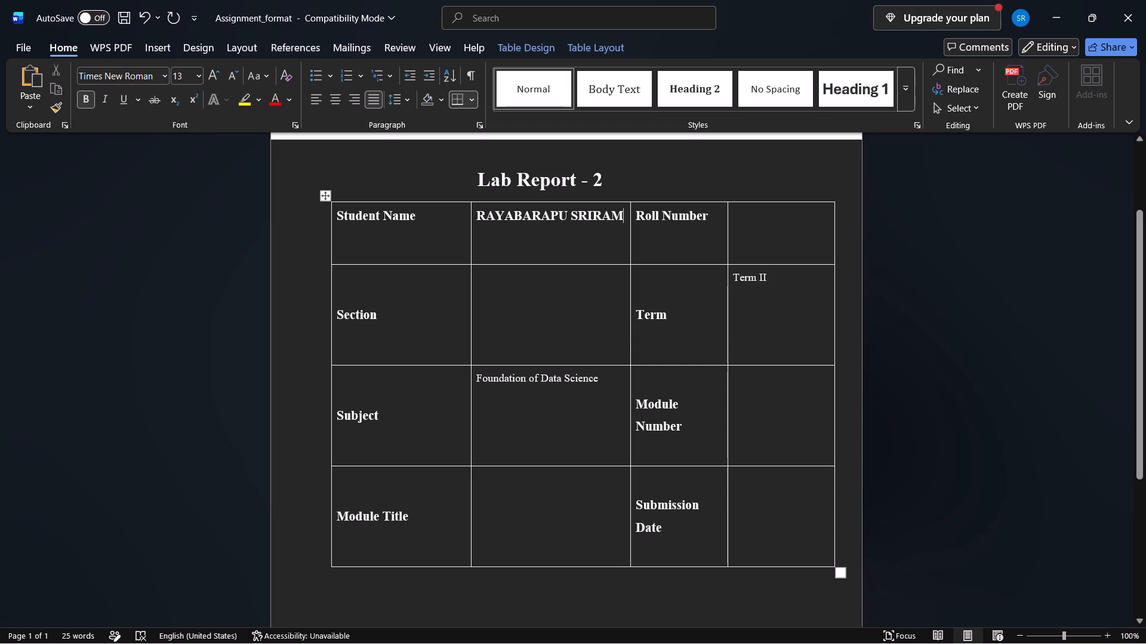
{"action": "left_click_drag", "start_coordinate": [543, 267], "coordinate": [547, 236]}
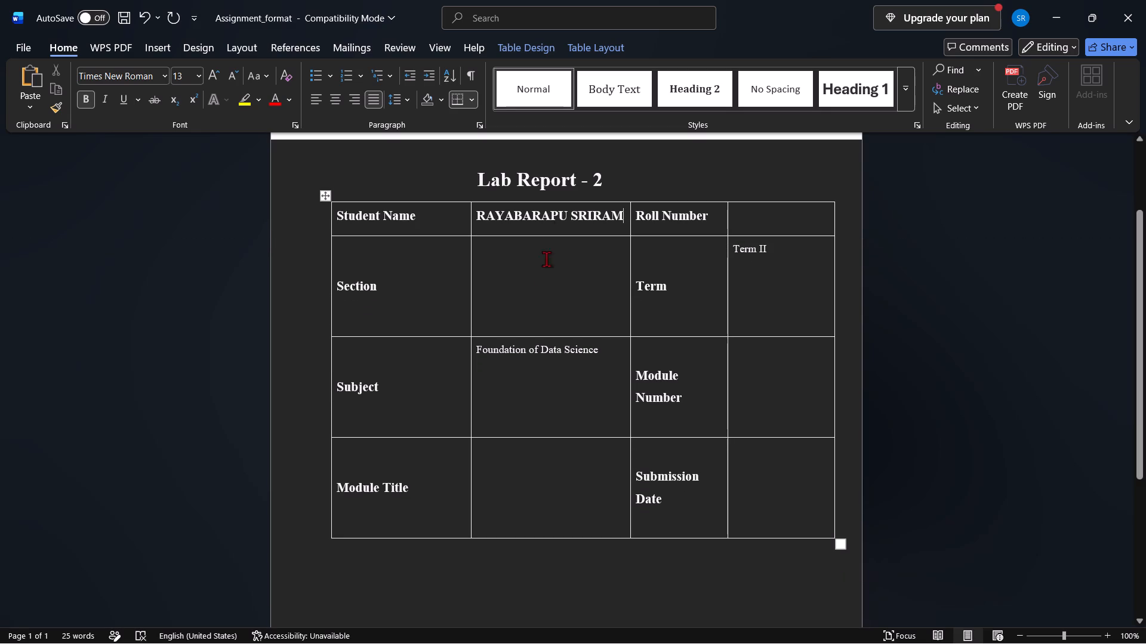
Enter the student's roll number beside Roll Number and make it bold at font size 15.
{"action": "left_click", "coordinate": [740, 215]}
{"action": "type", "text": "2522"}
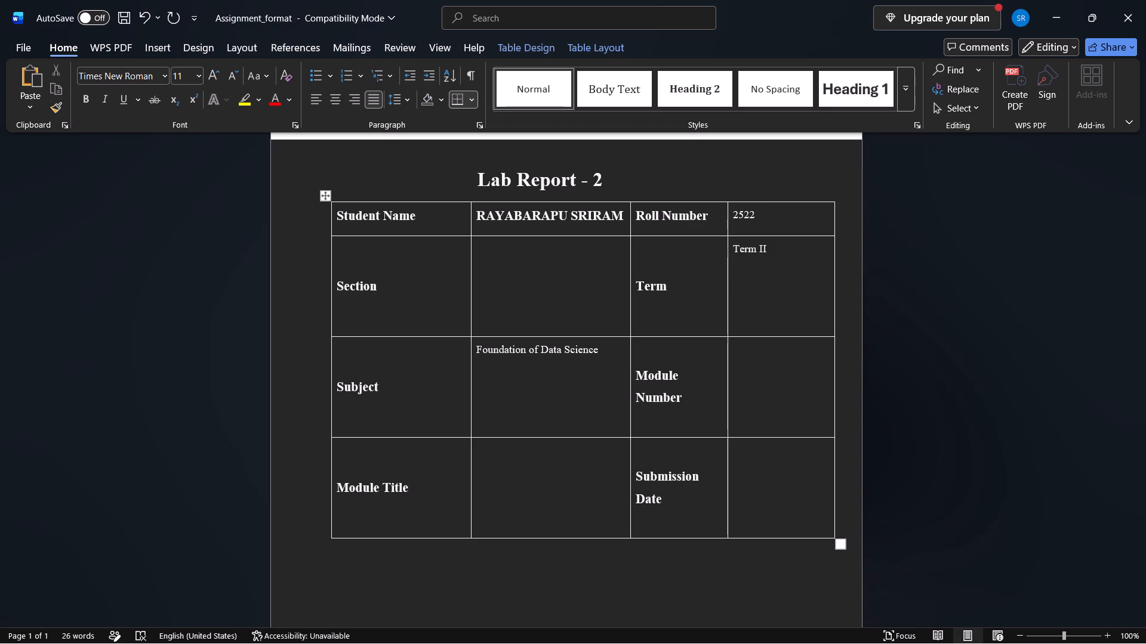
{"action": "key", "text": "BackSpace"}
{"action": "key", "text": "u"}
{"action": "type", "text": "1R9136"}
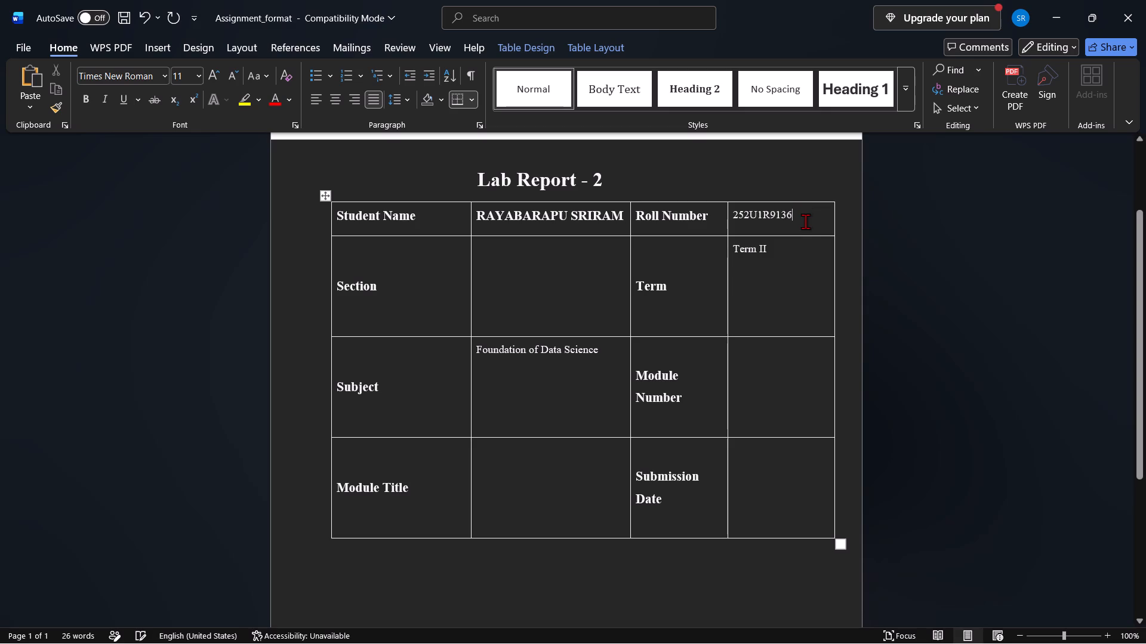
{"action": "left_click_drag", "start_coordinate": [805, 221], "coordinate": [734, 219]}
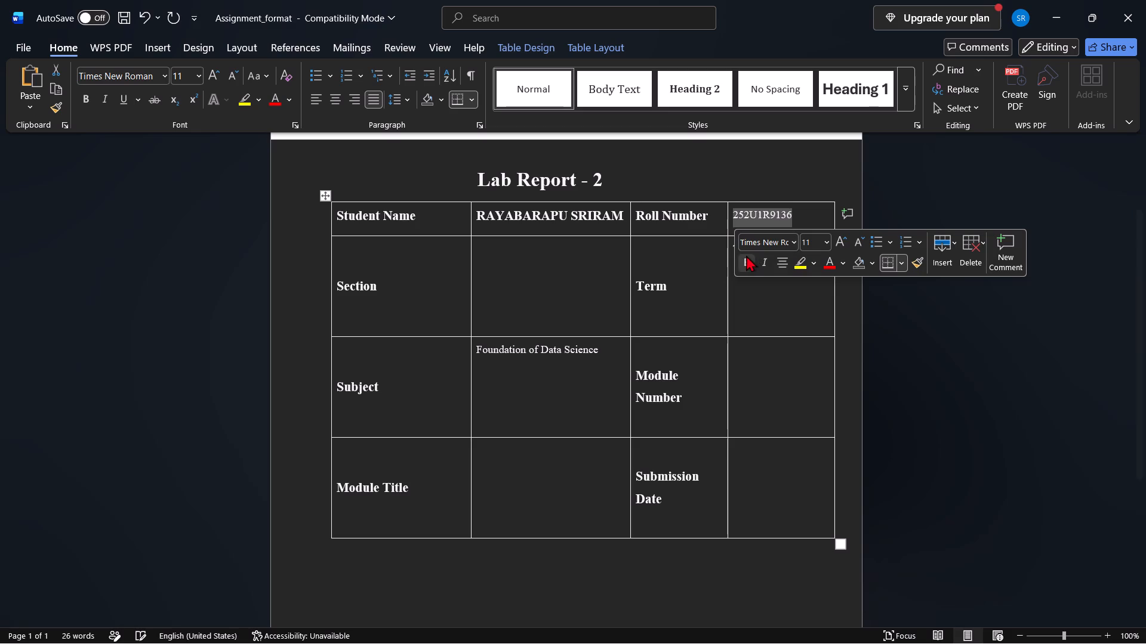
{"action": "left_click", "coordinate": [746, 255]}
{"action": "left_click", "coordinate": [818, 243]}
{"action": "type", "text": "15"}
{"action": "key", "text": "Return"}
Fill in the Section cell with "CSE(GENAI)2C& 112 S26".
{"action": "left_click", "coordinate": [557, 280]}
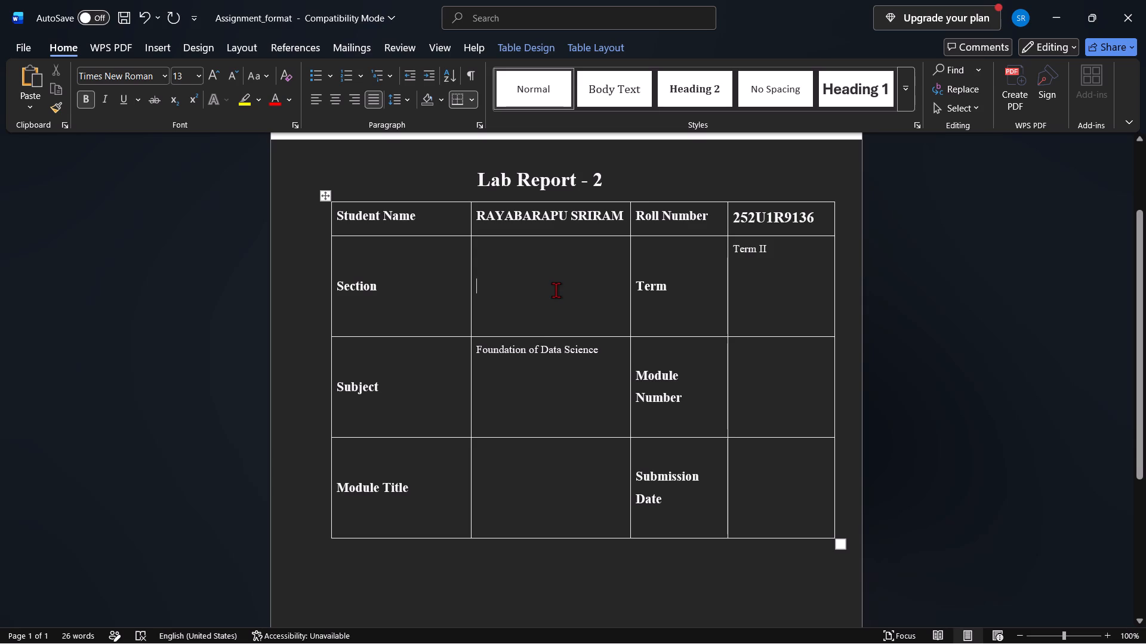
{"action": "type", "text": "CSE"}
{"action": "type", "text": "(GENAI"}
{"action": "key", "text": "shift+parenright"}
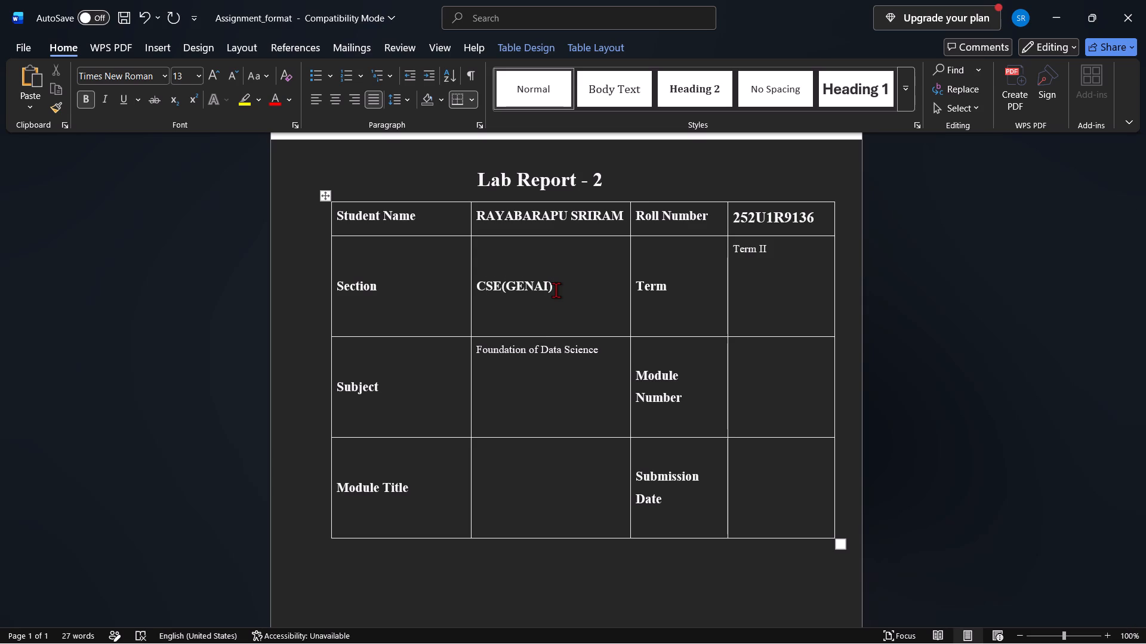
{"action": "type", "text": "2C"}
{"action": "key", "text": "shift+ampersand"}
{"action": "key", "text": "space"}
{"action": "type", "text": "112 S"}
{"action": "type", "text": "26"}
Shift "Term II" two lines down in its cell to align with the Term label, and make it bold.
{"action": "left_click", "coordinate": [736, 248]}
{"action": "key", "text": "Return"}
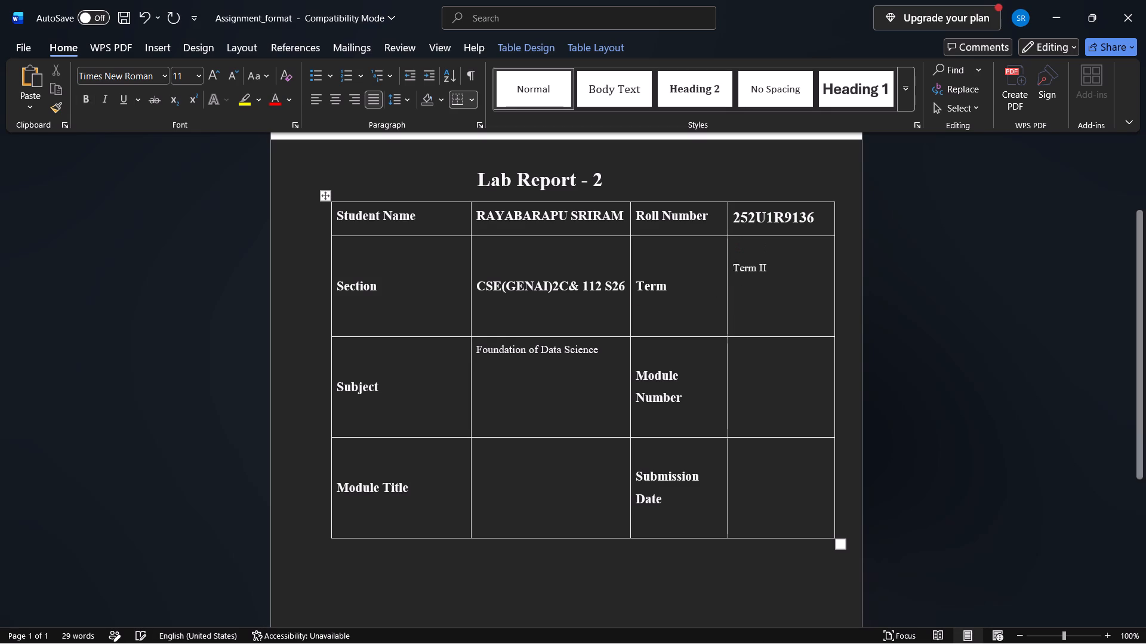
{"action": "key", "text": "Return"}
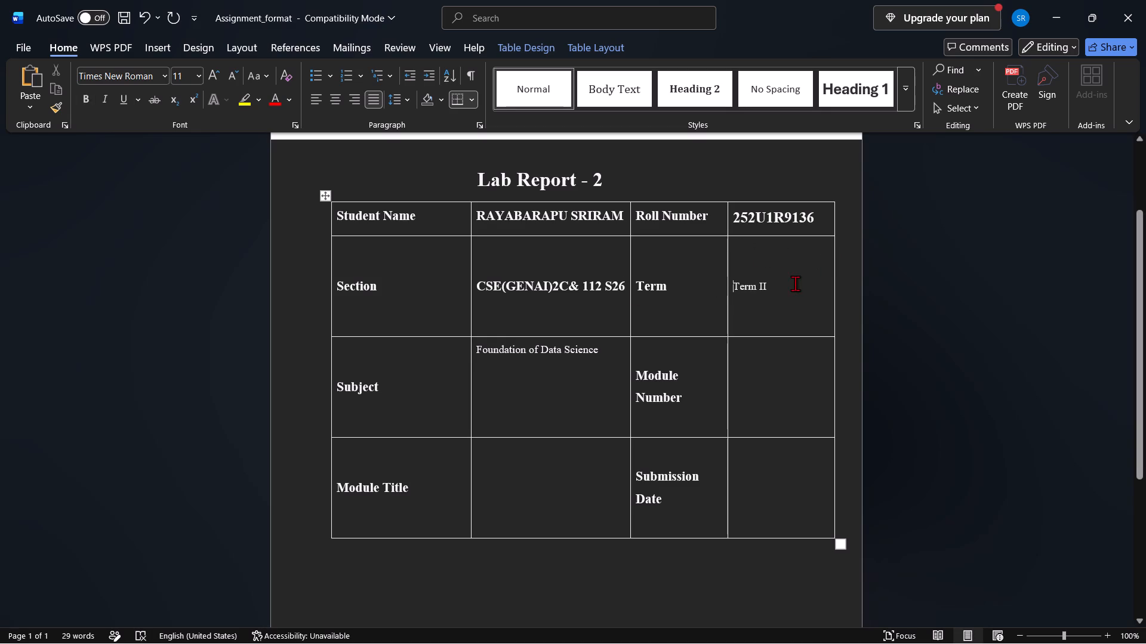
{"action": "left_click_drag", "start_coordinate": [791, 284], "coordinate": [730, 289]}
{"action": "left_click", "coordinate": [743, 267]}
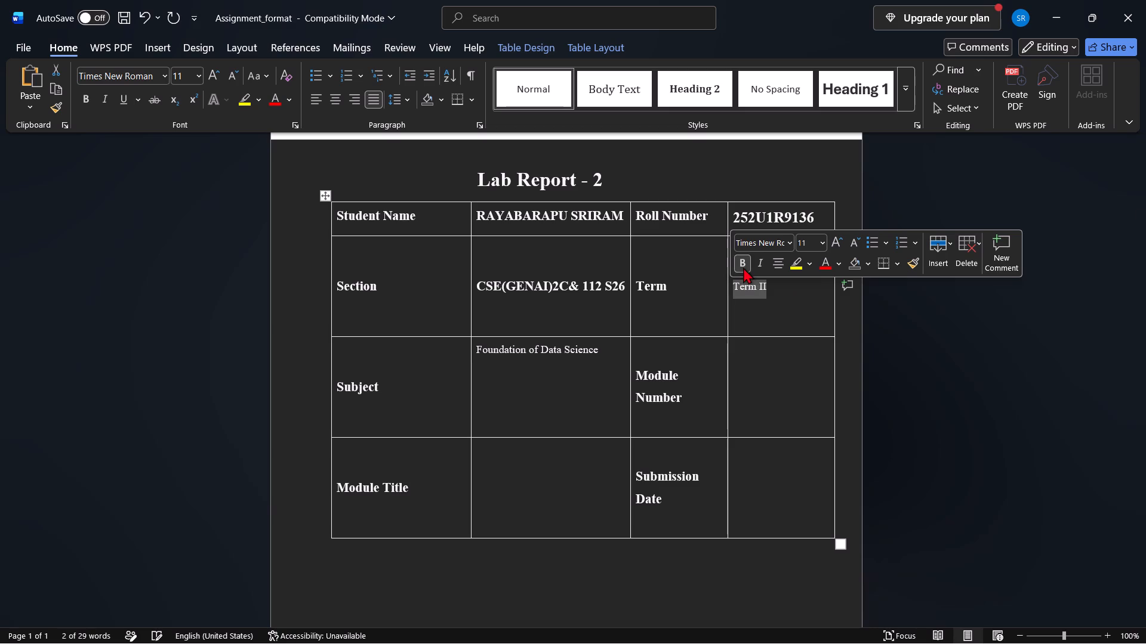
{"action": "left_click", "coordinate": [756, 292]}
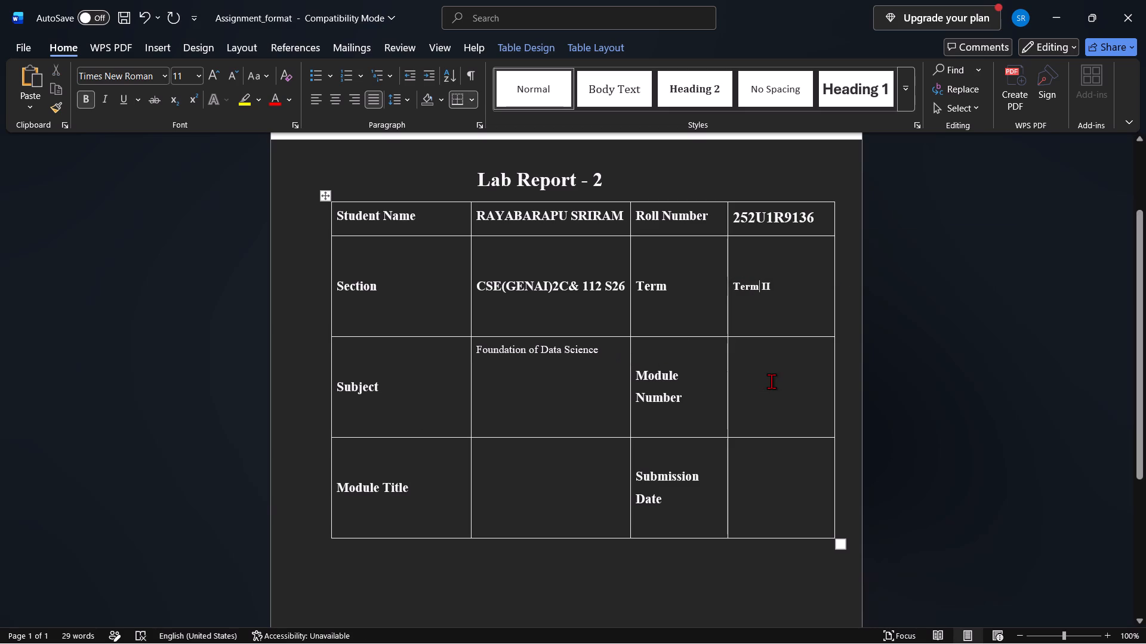
Enter 2 in the cell beside Module Number and make it bold at font size 15.
{"action": "left_click", "coordinate": [770, 380]}
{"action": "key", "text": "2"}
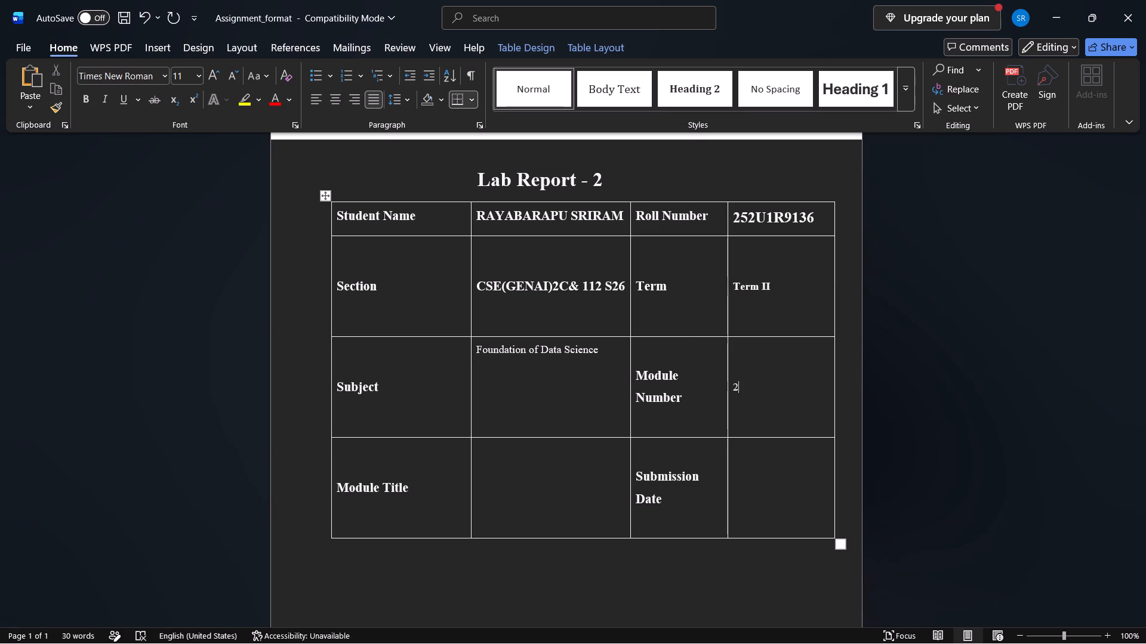
{"action": "left_click_drag", "start_coordinate": [788, 392], "coordinate": [744, 391]}
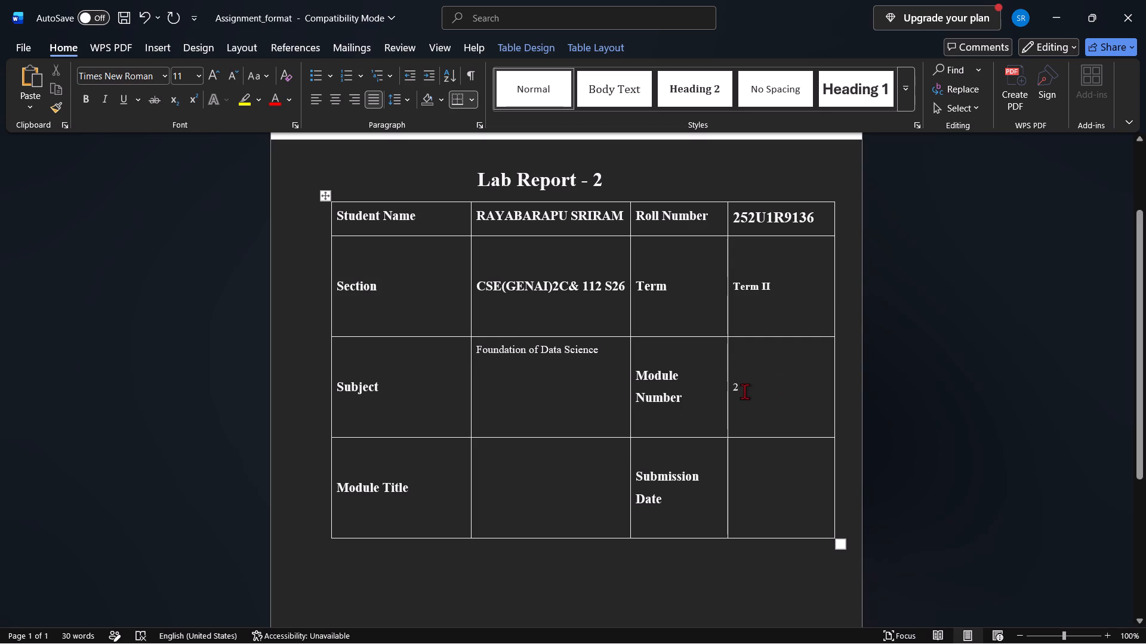
{"action": "left_click_drag", "start_coordinate": [744, 391], "coordinate": [735, 392]}
{"action": "left_click", "coordinate": [744, 369]}
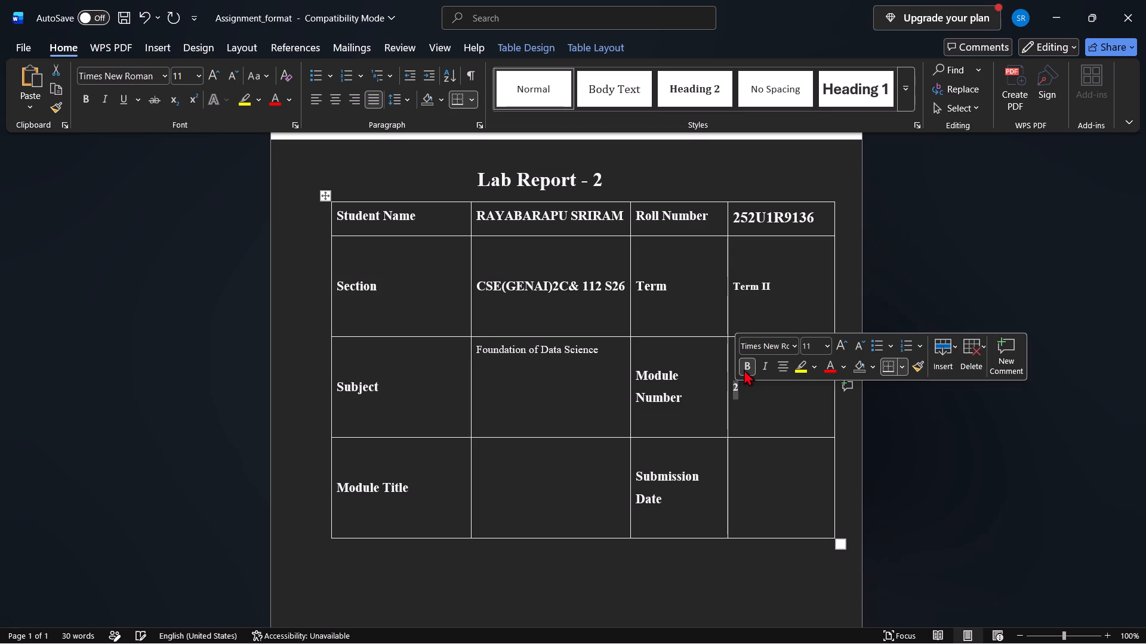
{"action": "left_click", "coordinate": [819, 343]}
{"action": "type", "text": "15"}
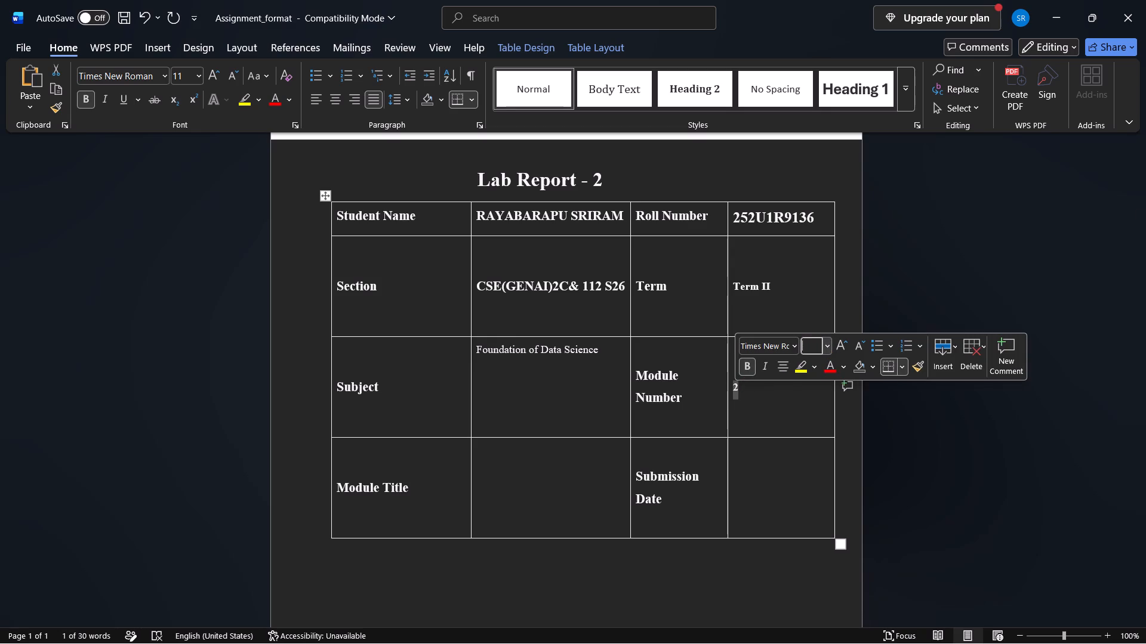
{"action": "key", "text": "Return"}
{"action": "left_click", "coordinate": [787, 416]}
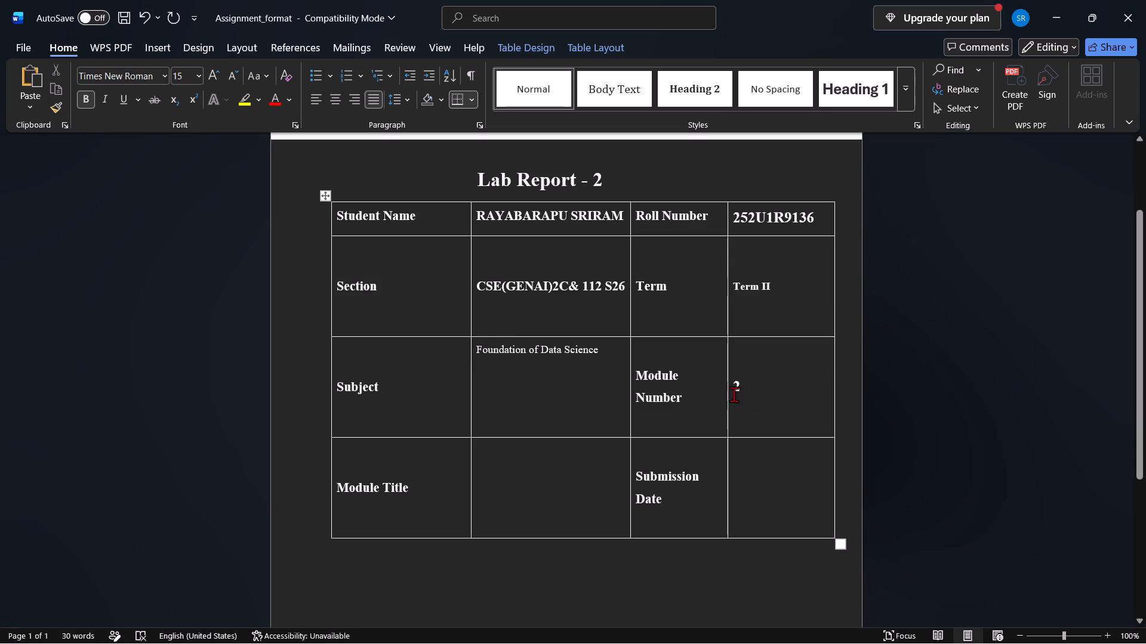
Indent the Module Number value within its cell by adding four spaces before it.
{"action": "left_click", "coordinate": [735, 390]}
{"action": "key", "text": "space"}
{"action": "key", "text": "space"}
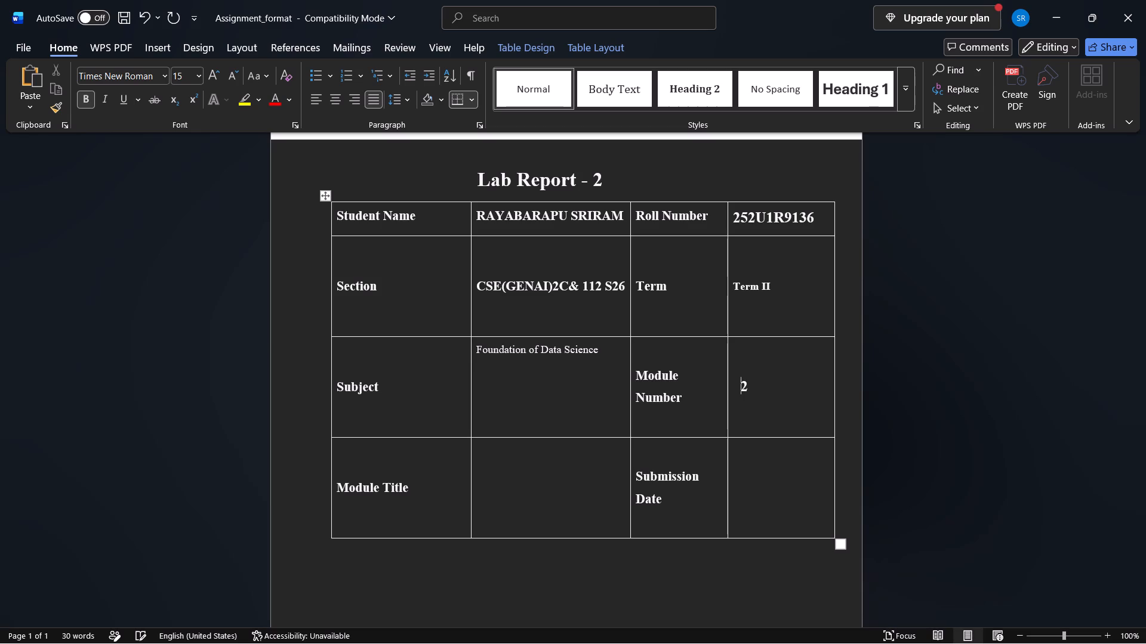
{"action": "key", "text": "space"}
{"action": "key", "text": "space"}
Make the "Foundation of Data Science" text in the Subject row bold.
{"action": "left_click_drag", "start_coordinate": [627, 355], "coordinate": [497, 359]}
{"action": "left_click", "coordinate": [507, 335]}
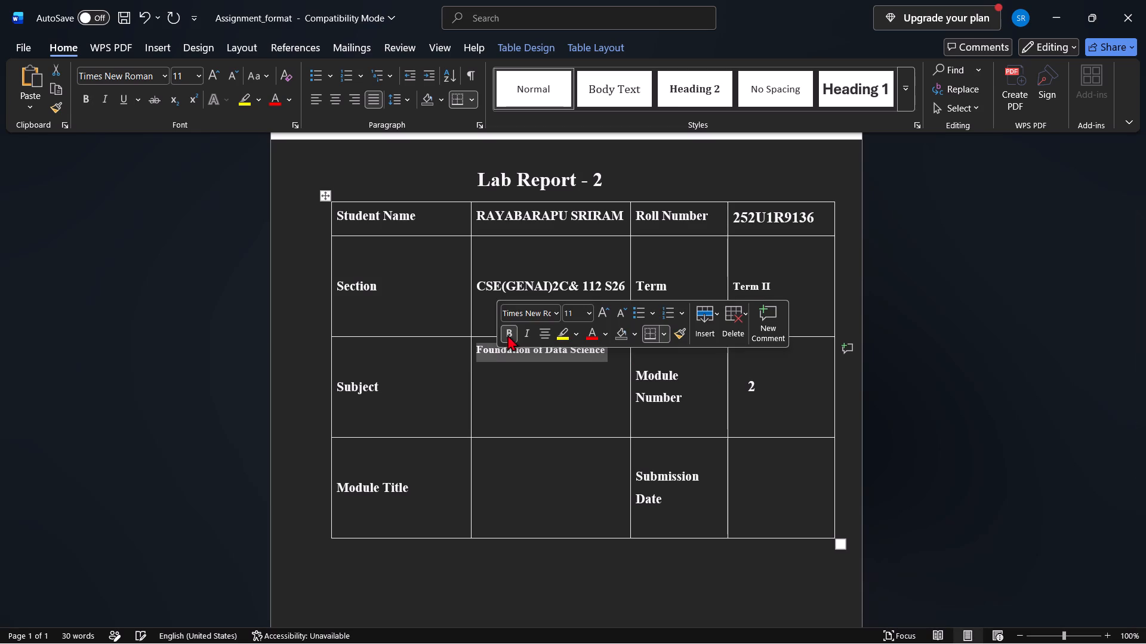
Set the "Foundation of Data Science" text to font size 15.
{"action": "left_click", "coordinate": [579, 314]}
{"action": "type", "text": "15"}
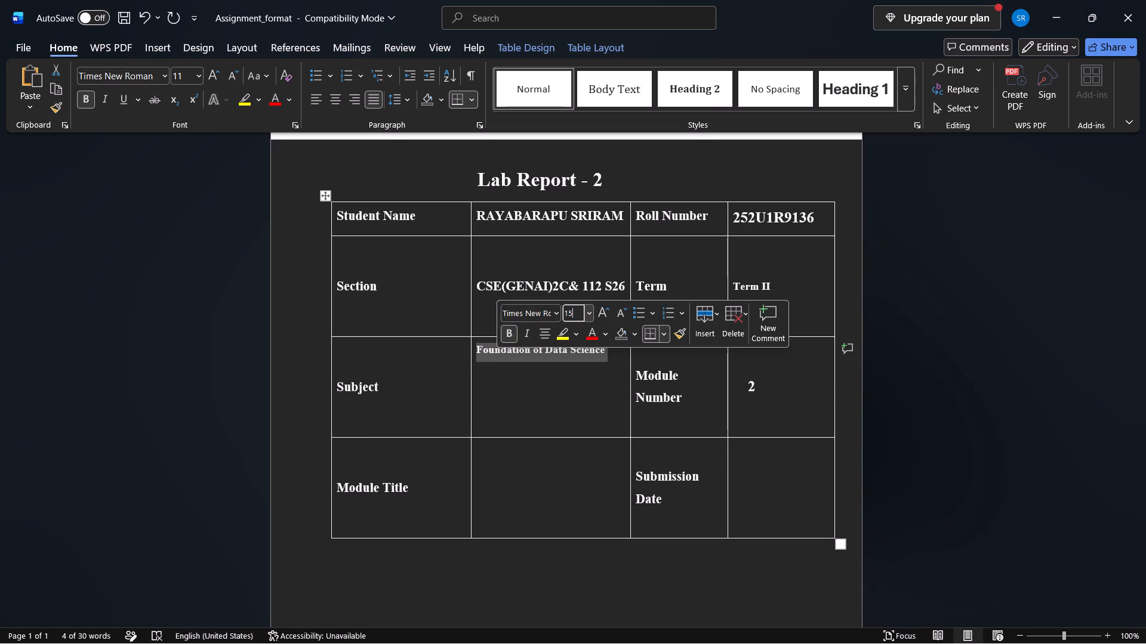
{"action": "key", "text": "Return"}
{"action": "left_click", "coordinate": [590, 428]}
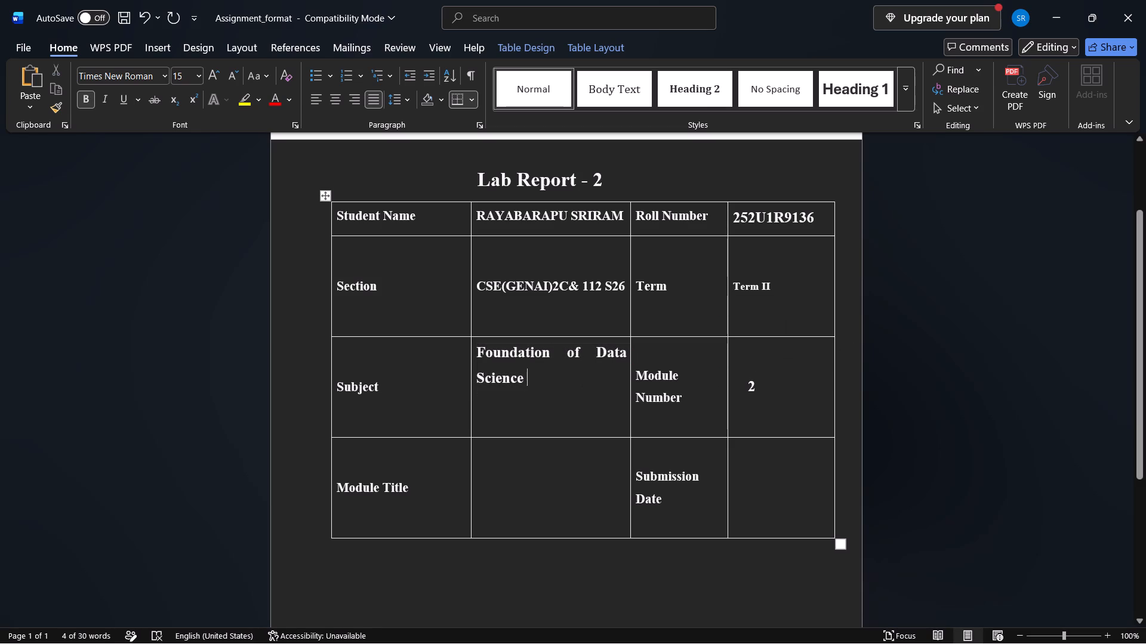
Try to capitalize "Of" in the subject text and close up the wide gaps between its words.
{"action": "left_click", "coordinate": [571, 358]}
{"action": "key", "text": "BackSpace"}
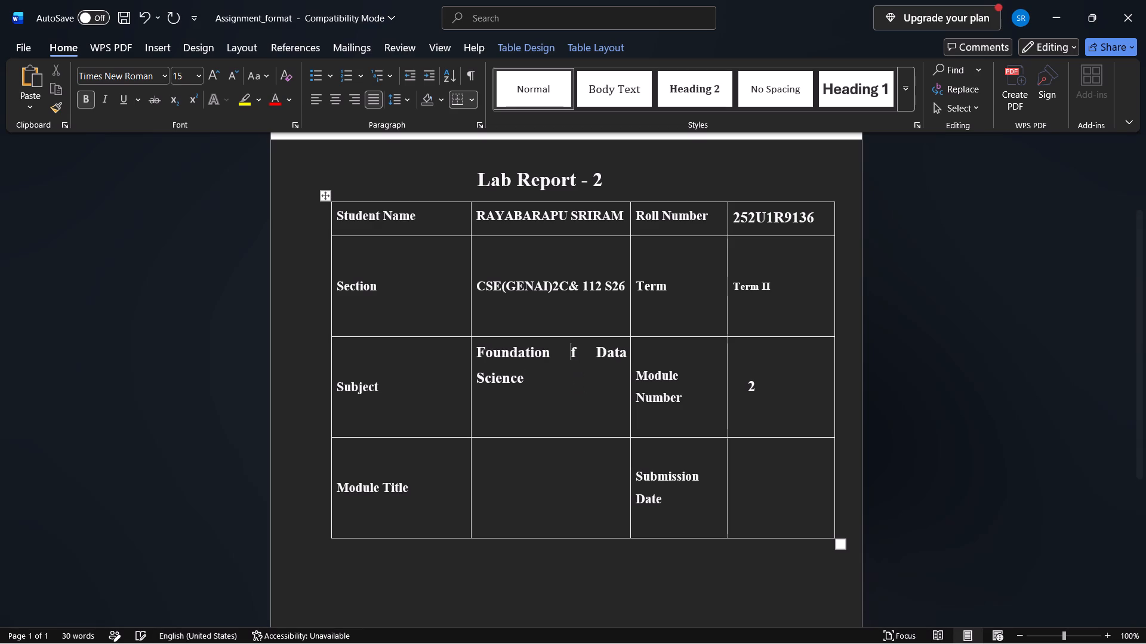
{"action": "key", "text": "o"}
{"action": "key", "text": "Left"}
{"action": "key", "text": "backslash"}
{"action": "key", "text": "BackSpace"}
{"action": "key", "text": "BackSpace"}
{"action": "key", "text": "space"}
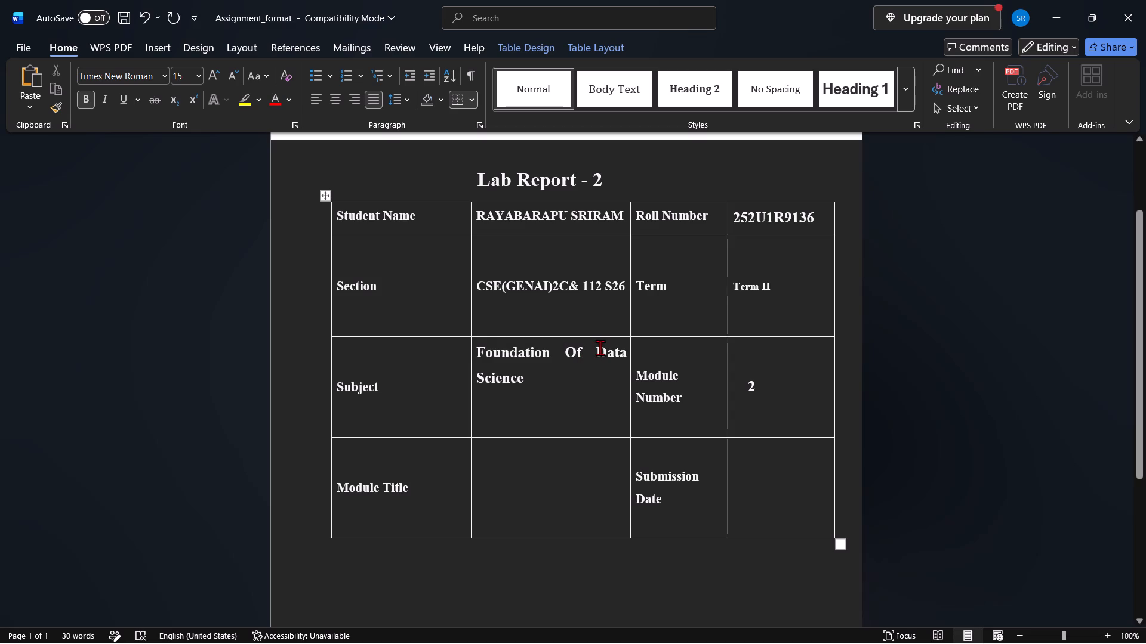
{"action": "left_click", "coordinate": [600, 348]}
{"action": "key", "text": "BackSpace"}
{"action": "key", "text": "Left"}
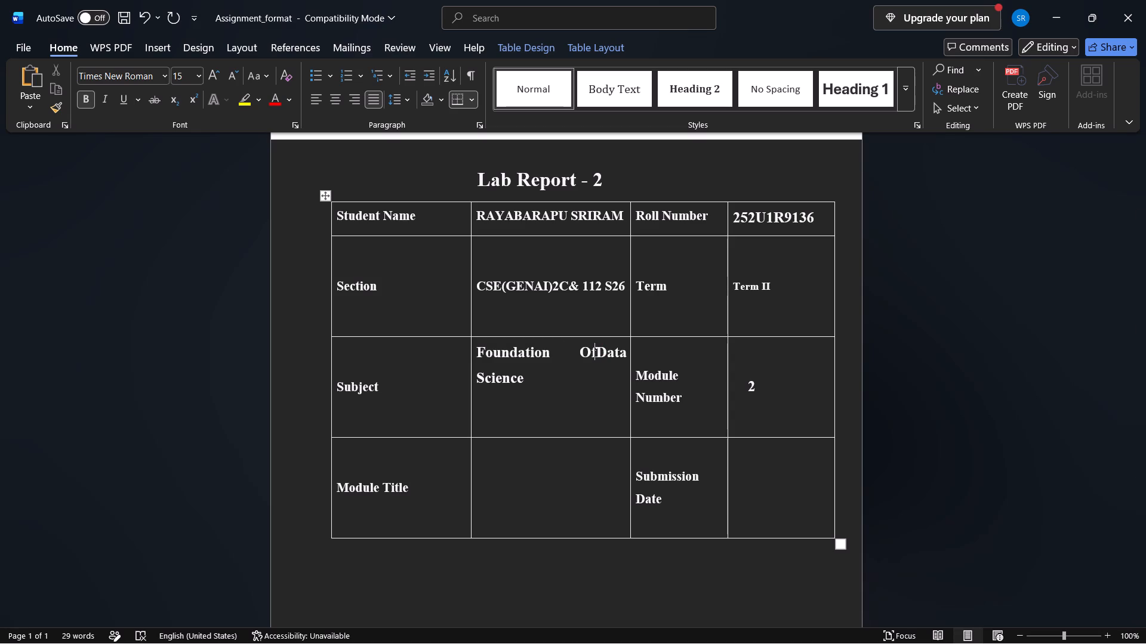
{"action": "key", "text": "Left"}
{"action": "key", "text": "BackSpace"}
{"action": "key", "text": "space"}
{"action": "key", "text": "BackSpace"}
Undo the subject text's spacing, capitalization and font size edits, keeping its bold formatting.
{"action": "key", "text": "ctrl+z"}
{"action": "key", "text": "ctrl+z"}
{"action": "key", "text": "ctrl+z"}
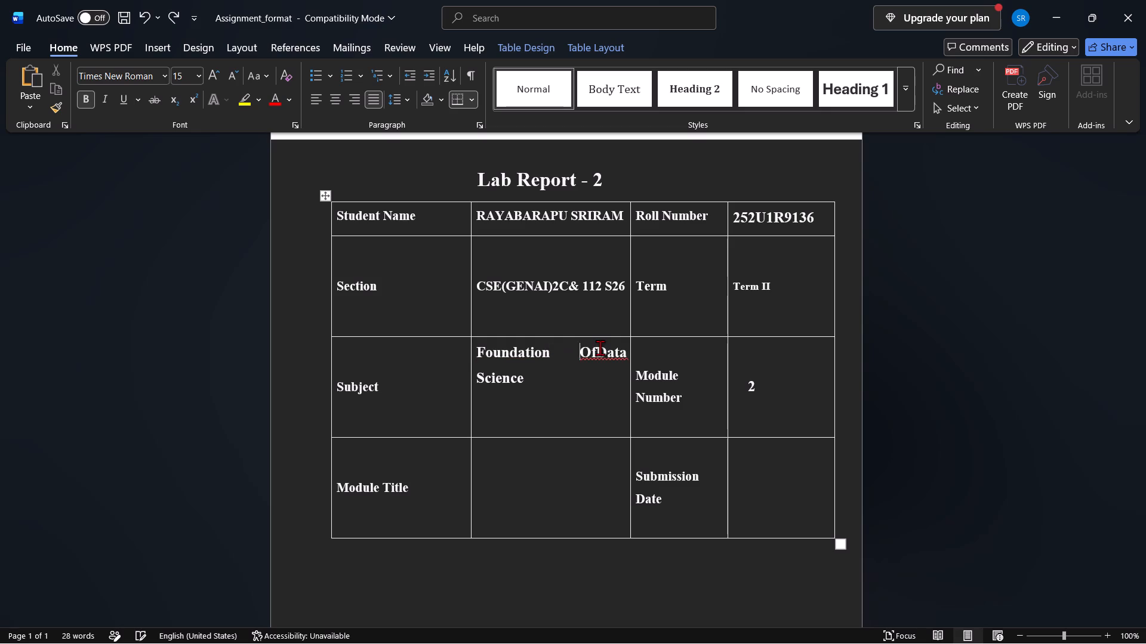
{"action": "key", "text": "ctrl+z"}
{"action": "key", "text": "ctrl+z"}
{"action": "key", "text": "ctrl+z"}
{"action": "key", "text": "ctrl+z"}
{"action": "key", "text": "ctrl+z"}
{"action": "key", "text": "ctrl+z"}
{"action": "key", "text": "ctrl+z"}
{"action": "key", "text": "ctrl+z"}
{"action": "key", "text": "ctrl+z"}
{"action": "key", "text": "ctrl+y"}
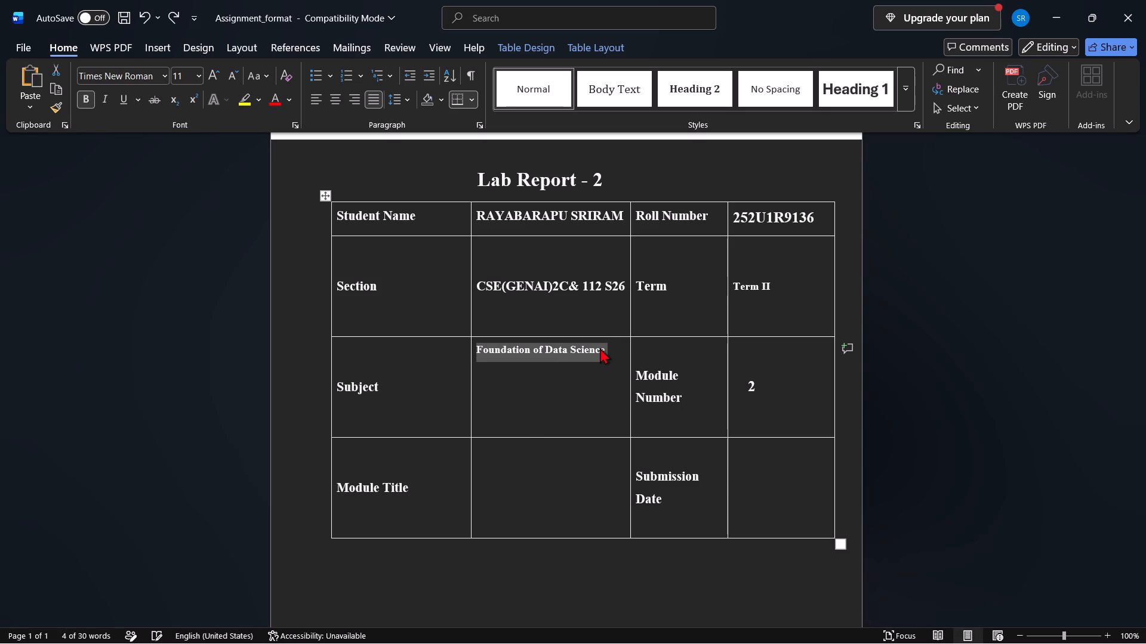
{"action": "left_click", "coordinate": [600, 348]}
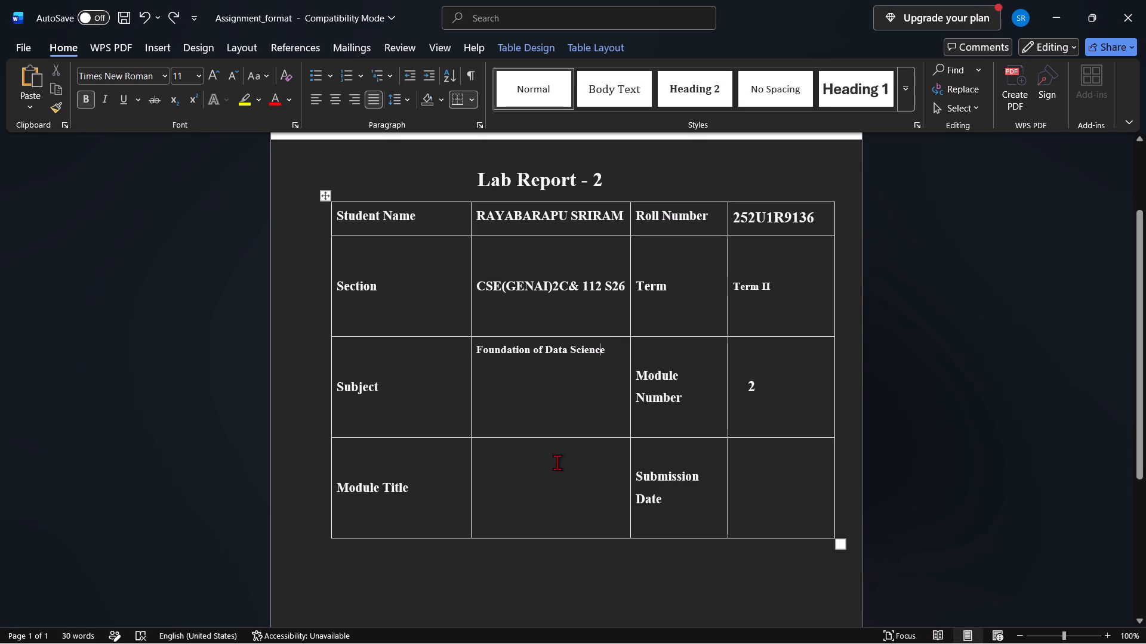
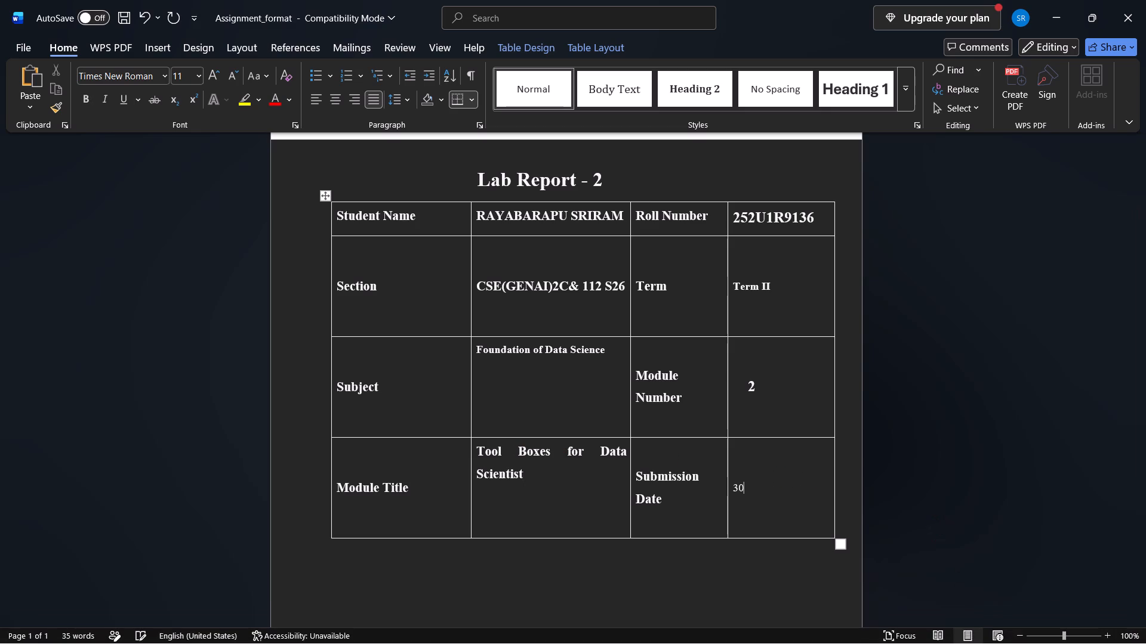
Complete the submission date in the Module Title row so it reads 30/10/2026.
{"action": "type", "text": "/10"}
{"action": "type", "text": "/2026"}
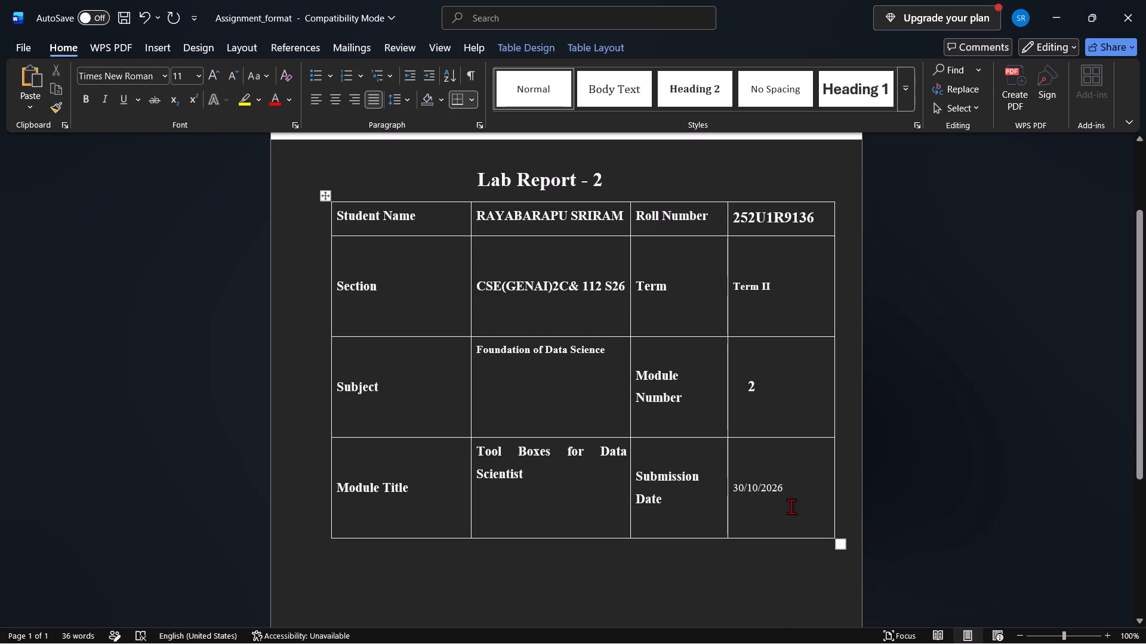
Make the submission date 30/10/2026 bold and set it to font size 15.
{"action": "left_click_drag", "start_coordinate": [791, 506], "coordinate": [729, 496]}
{"action": "left_click", "coordinate": [741, 475]}
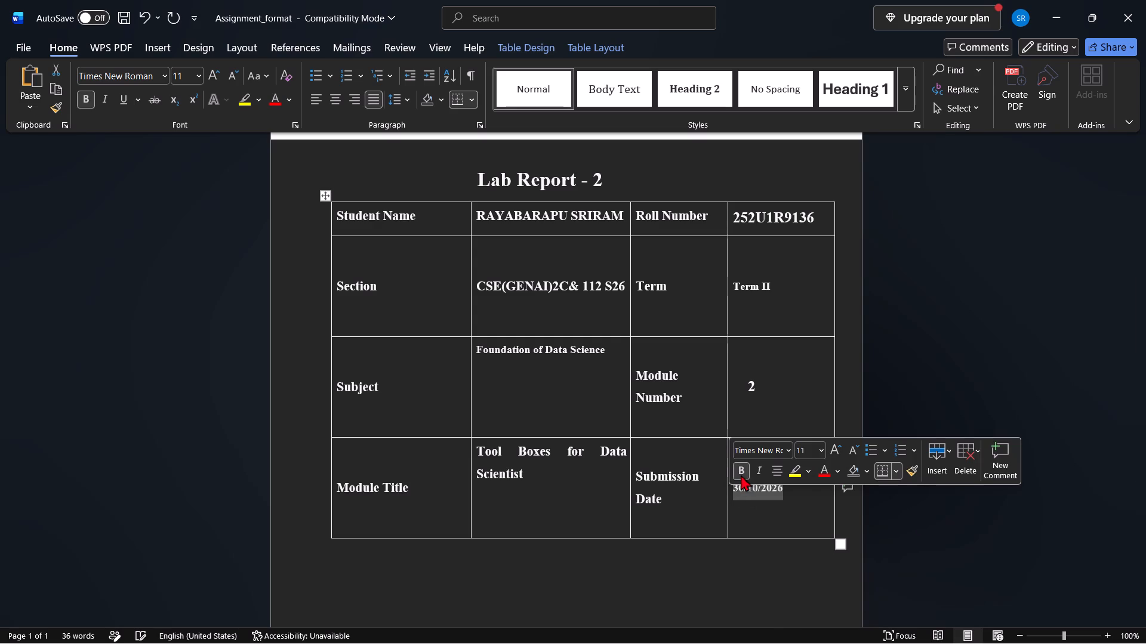
{"action": "left_click", "coordinate": [800, 451]}
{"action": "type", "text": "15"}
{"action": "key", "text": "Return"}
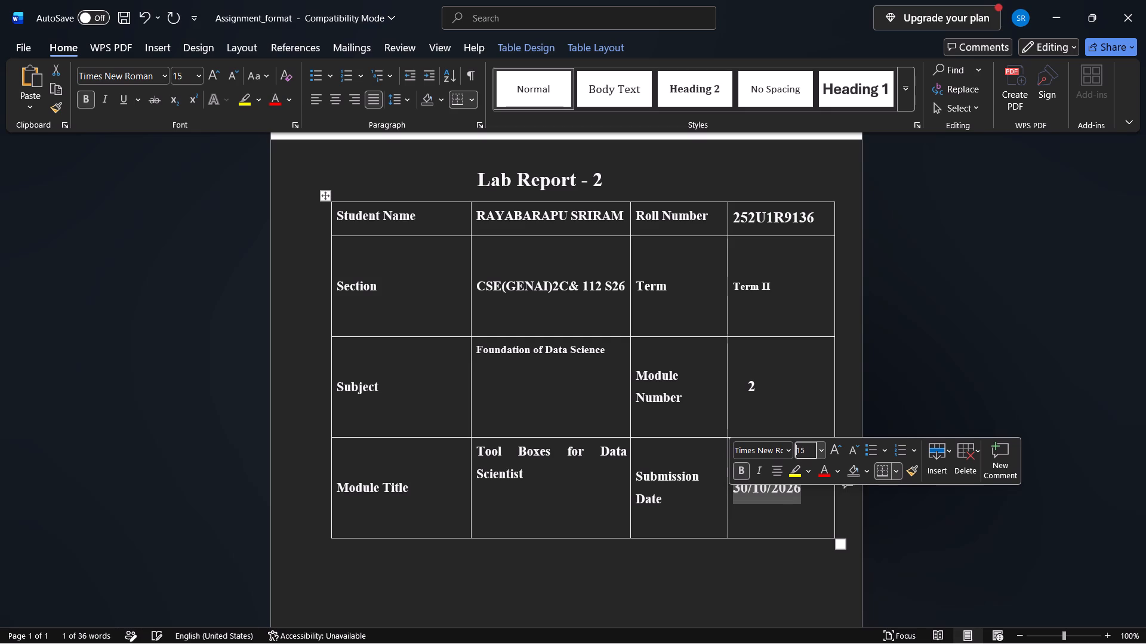
Add blank lines below the details table until the insertion point reaches the top of a second page.
{"action": "left_click", "coordinate": [552, 486]}
{"action": "scroll", "coordinate": [552, 486], "scroll_direction": "down", "scroll_amount": 1}
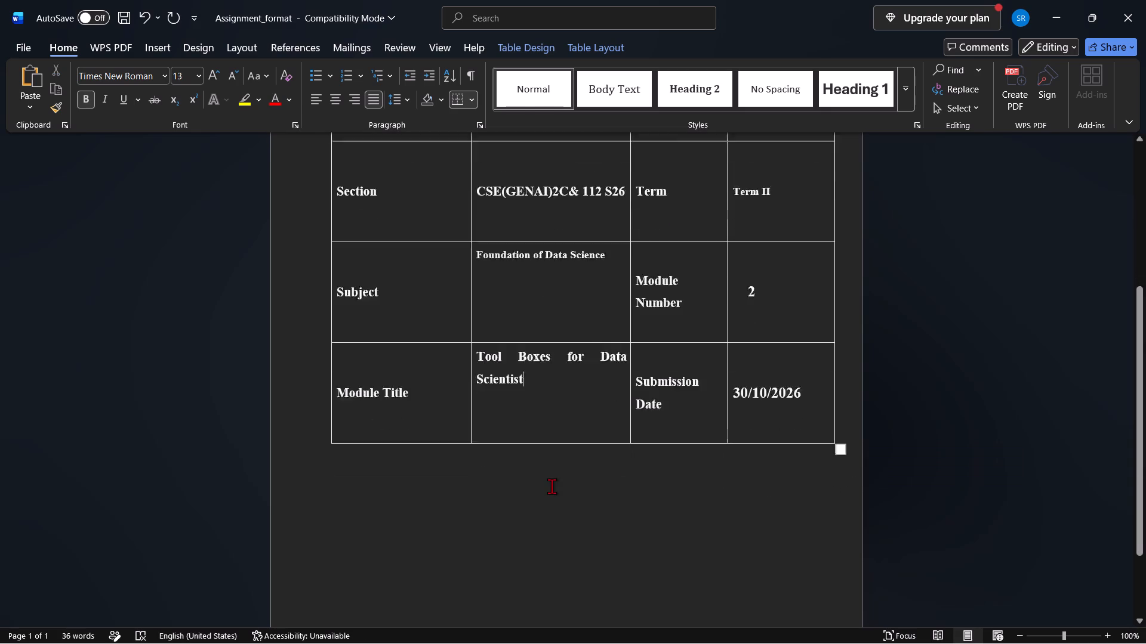
{"action": "scroll", "coordinate": [552, 486], "scroll_direction": "down", "scroll_amount": 2}
{"action": "left_click", "coordinate": [610, 460]}
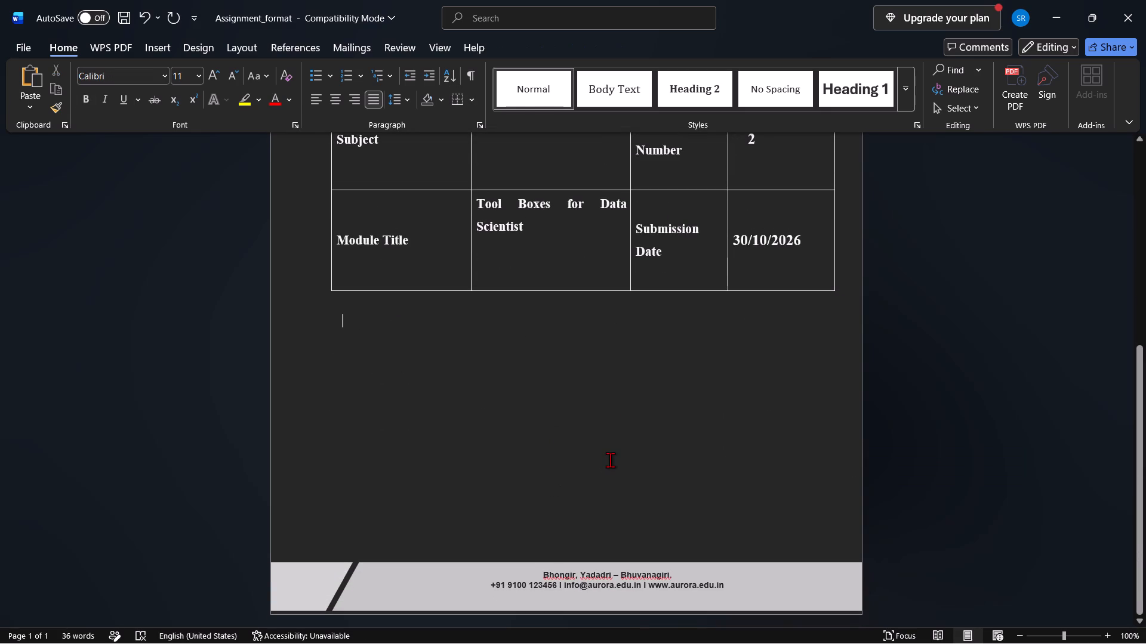
{"action": "key", "text": "Return"}
{"action": "key", "text": "Return"}
{"action": "key", "text": "Return"}
{"action": "key", "text": "Return"}
{"action": "key", "text": "Return"}
{"action": "key", "text": "Return"}
{"action": "key", "text": "Return"}
{"action": "key", "text": "Return"}
{"action": "key", "text": "Return"}
{"action": "key", "text": "Return"}
{"action": "key", "text": "Return"}
{"action": "key", "text": "Return"}
{"action": "key", "text": "Return"}
{"action": "key", "text": "Return"}
{"action": "key", "text": "Return"}
{"action": "key", "text": "Return"}
{"action": "key", "text": "Return"}
{"action": "key", "text": "Return"}
{"action": "key", "text": "Return"}
{"action": "key", "text": "Return"}
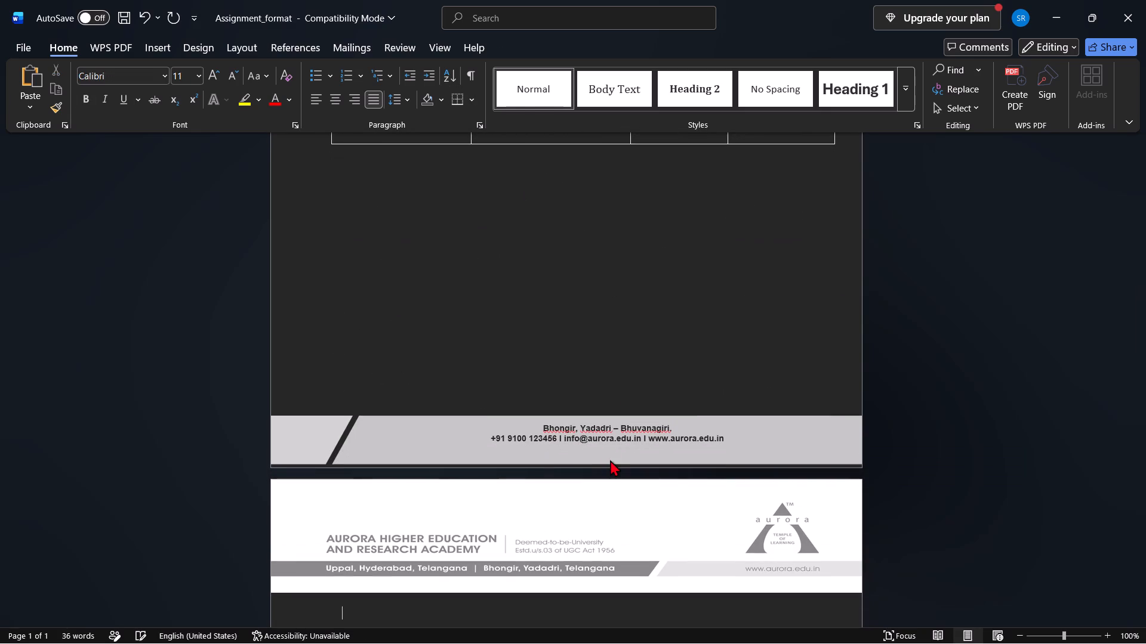
Enter the item number "1." at font size 15 at the top of the second page, followed by a new line.
{"action": "key", "text": "1"}
{"action": "key", "text": "BackSpace"}
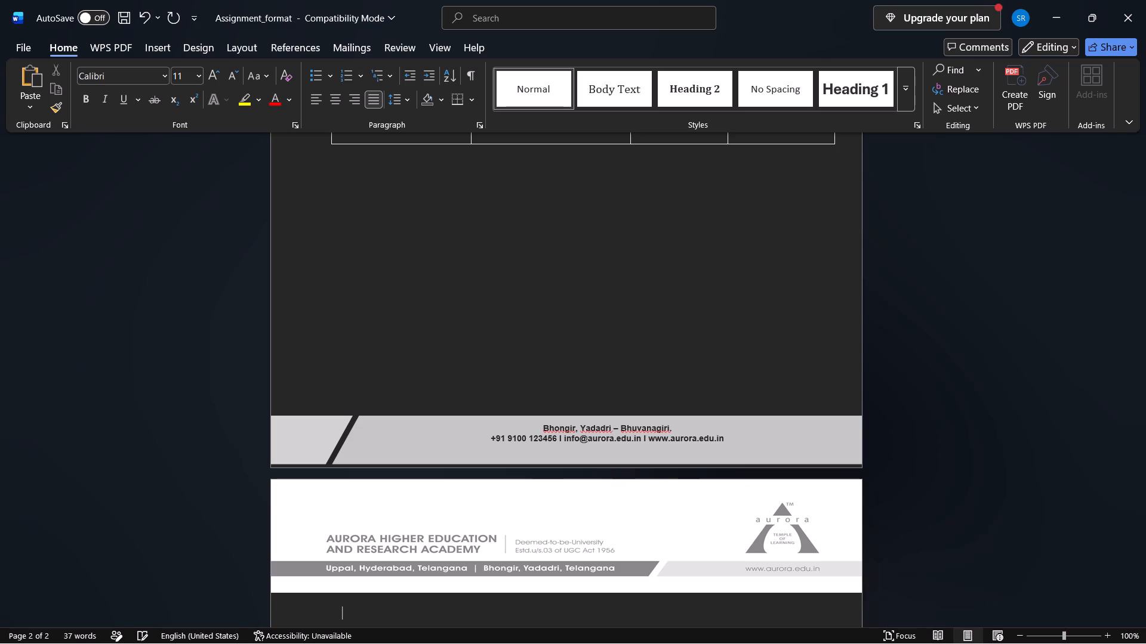
{"action": "right_click", "coordinate": [344, 611]}
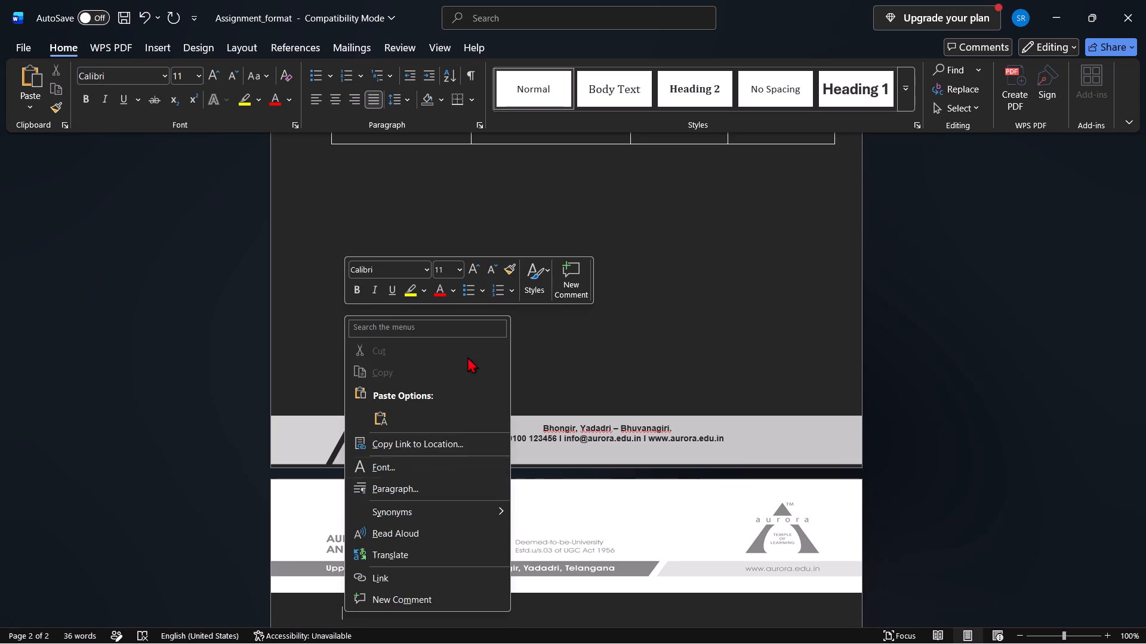
{"action": "left_click", "coordinate": [443, 270]}
{"action": "type", "text": "15"}
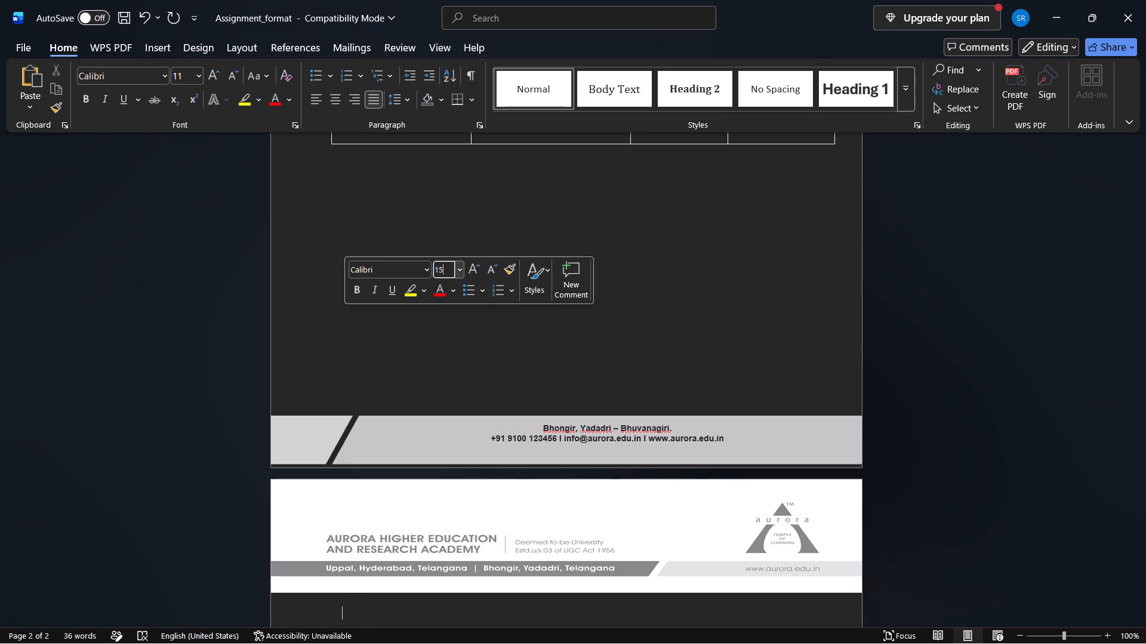
{"action": "key", "text": "Return"}
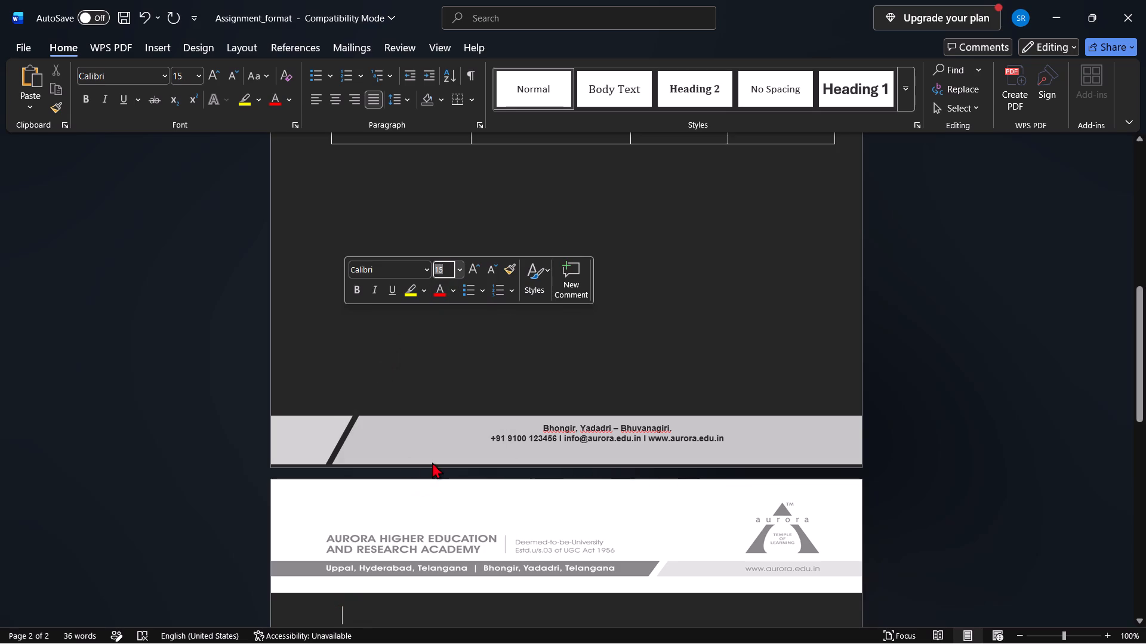
{"action": "key", "text": "1"}
{"action": "key", "text": "Escape"}
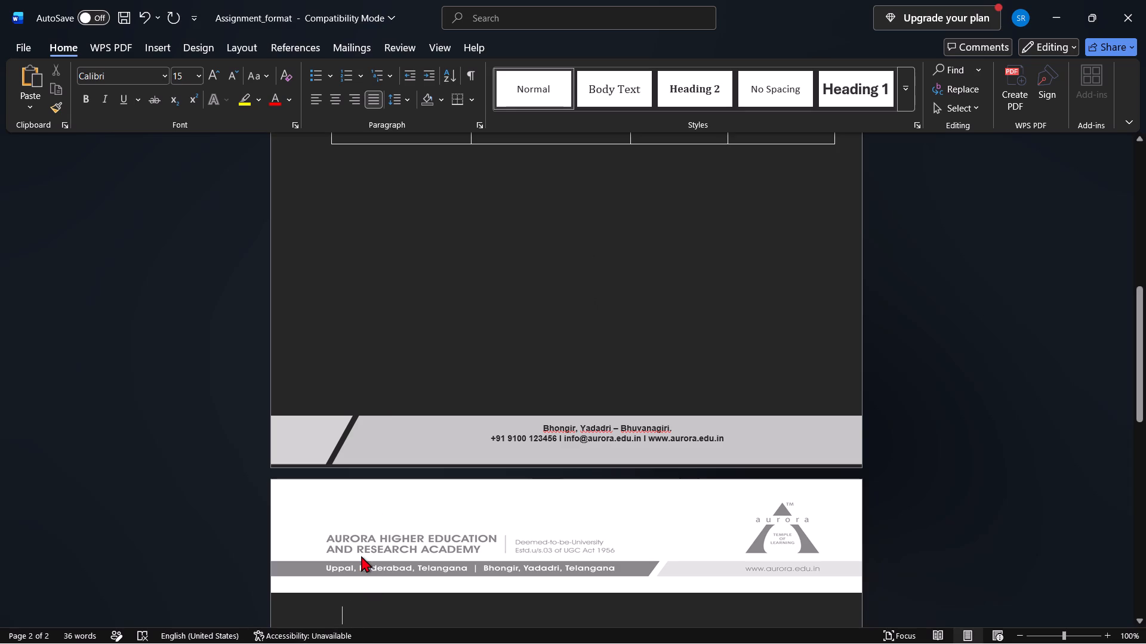
{"action": "key", "text": "1"}
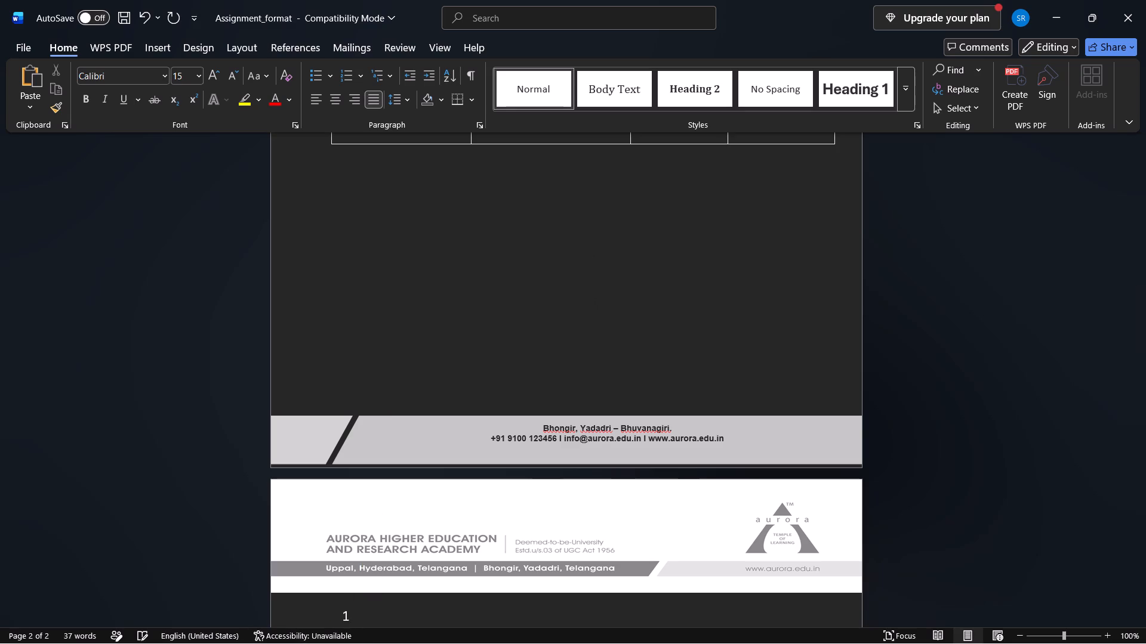
{"action": "key", "text": "period"}
{"action": "key", "text": "Return"}
Insert the copied NumPy Operations notebook screenshot from the clipboard history below "1.".
{"action": "scroll", "coordinate": [334, 611], "scroll_direction": "down", "scroll_amount": 1}
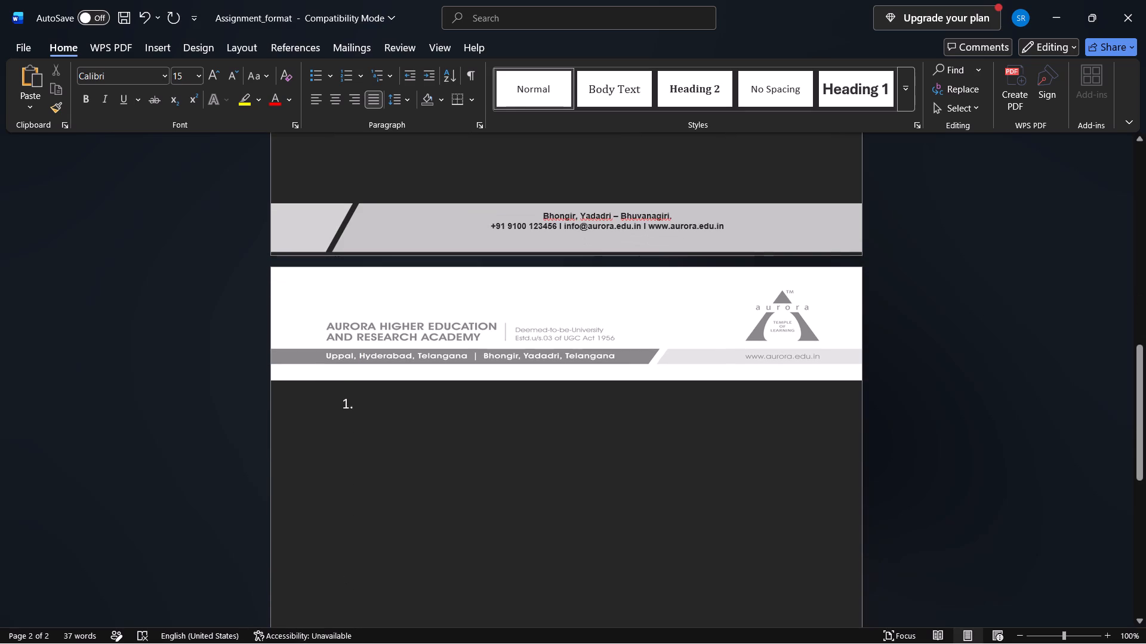
{"action": "key", "text": "ctrl+v"}
{"action": "key", "text": "ctrl+z"}
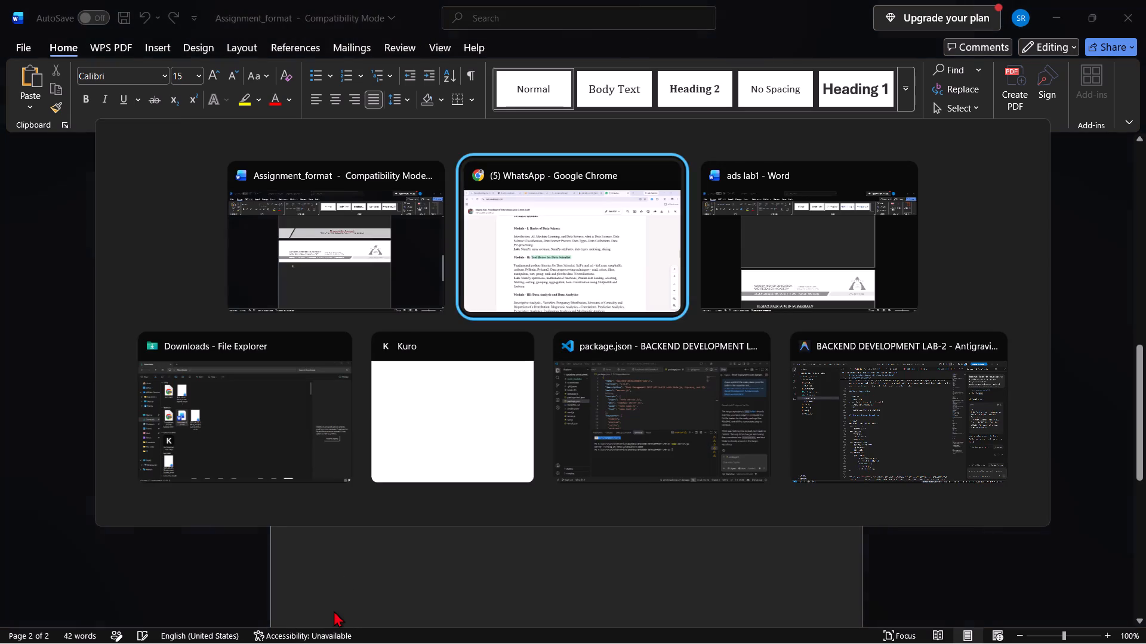
{"action": "key", "text": "super+v"}
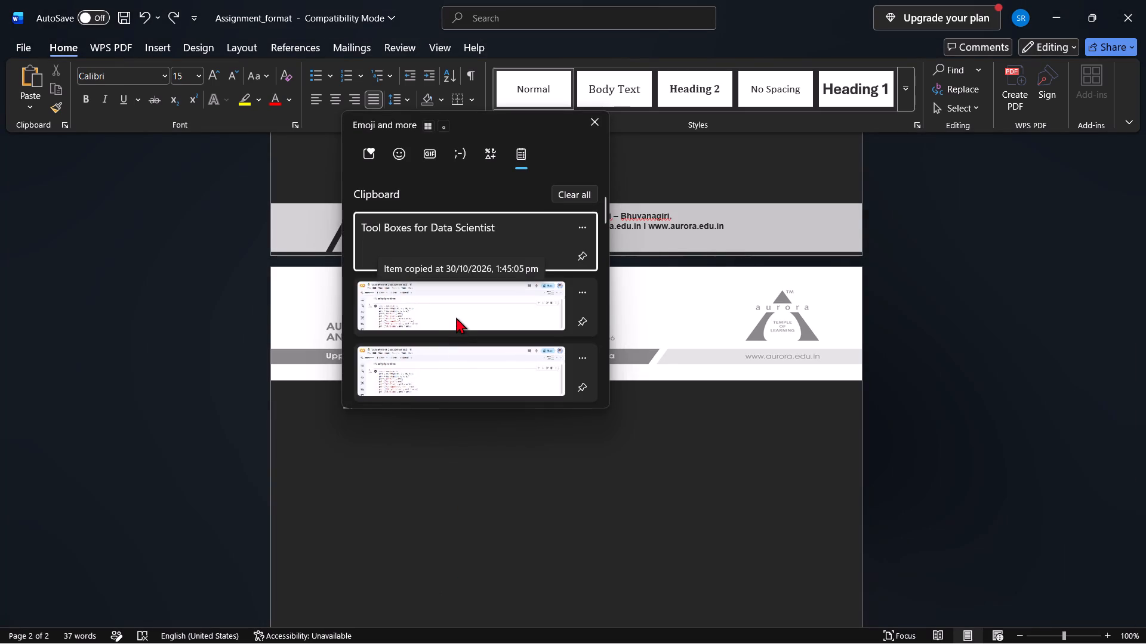
{"action": "left_click", "coordinate": [456, 317]}
{"action": "key", "text": "ctrl+v"}
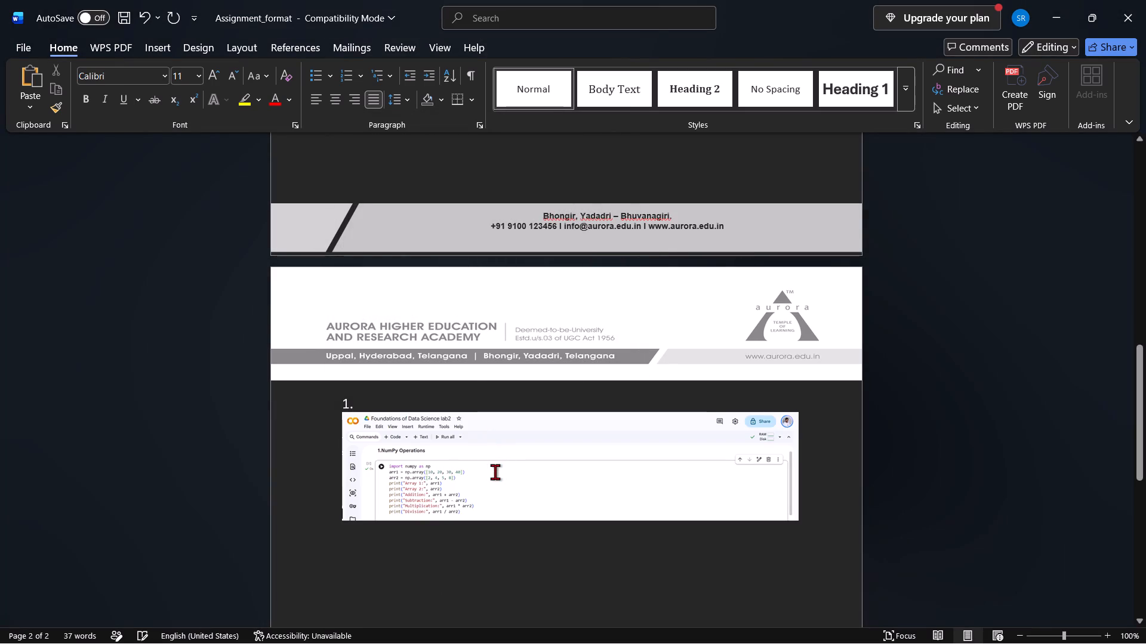
Complete the numbered line above the screenshot as the heading "1.NUMPY OPERATIONS".
{"action": "scroll", "coordinate": [495, 472], "scroll_direction": "up", "scroll_amount": 3, "text": "ctrl"}
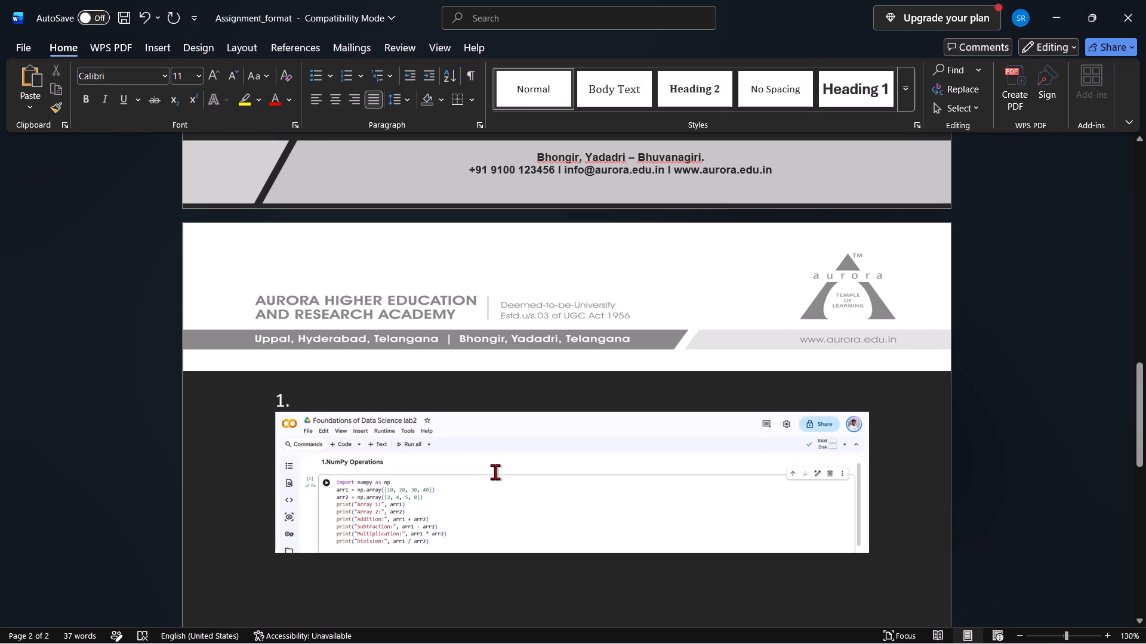
{"action": "left_click", "coordinate": [384, 390]}
{"action": "type", "text": "NUM"}
{"action": "type", "text": "PY OPER"}
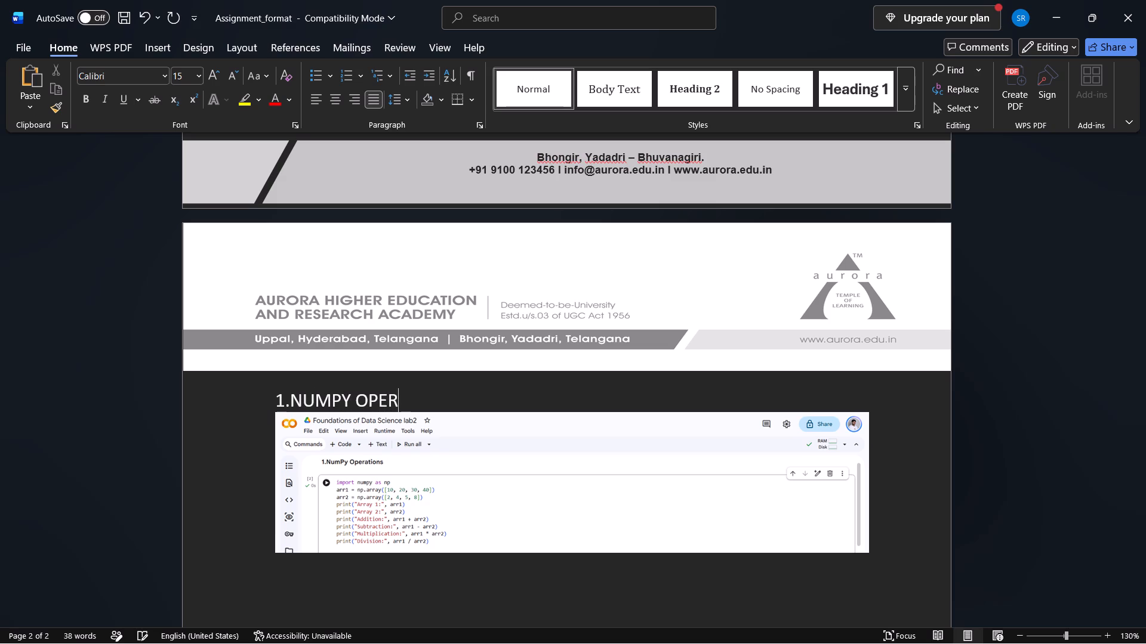
{"action": "type", "text": "ATIONS"}
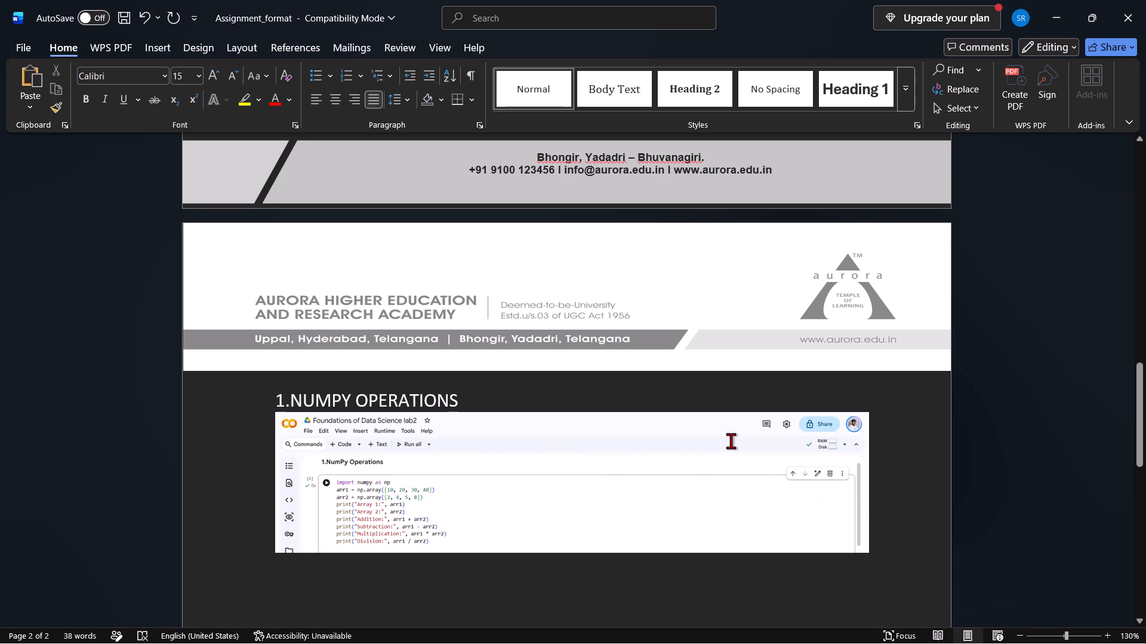
Add the label "INPUT CODE:" on its own line between the NumPy heading and the screenshot.
{"action": "key", "text": "Return"}
{"action": "type", "text": "INOUT"}
{"action": "key", "text": "BackSpace"}
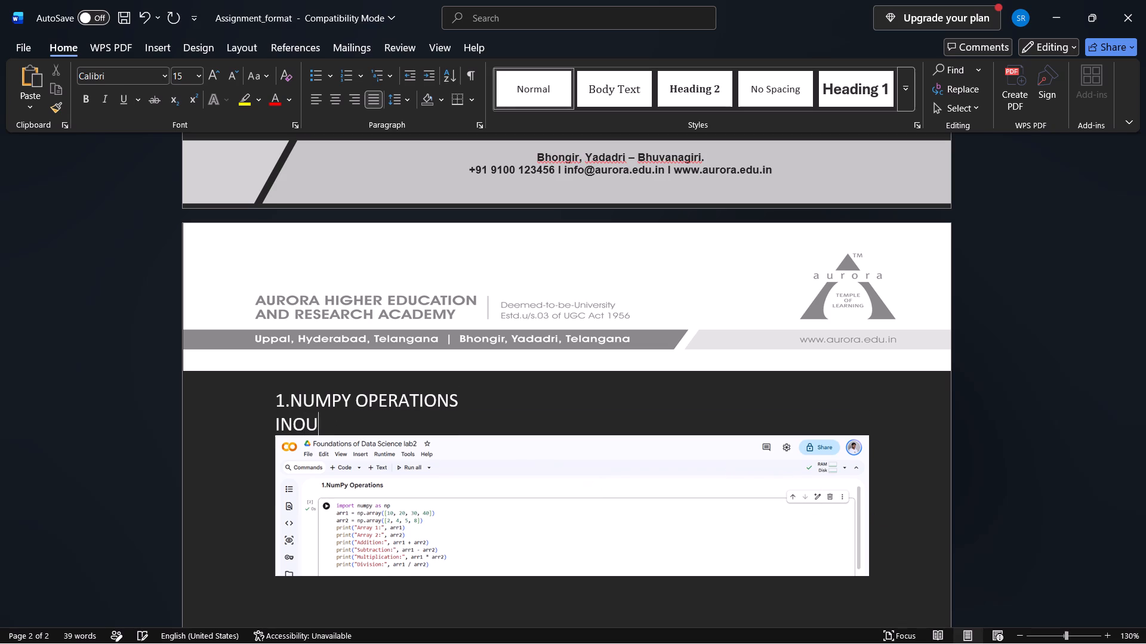
{"action": "key", "text": "BackSpace"}
{"action": "key", "text": "BackSpace"}
{"action": "type", "text": "PUT CODE"}
{"action": "key", "text": "shift+colon"}
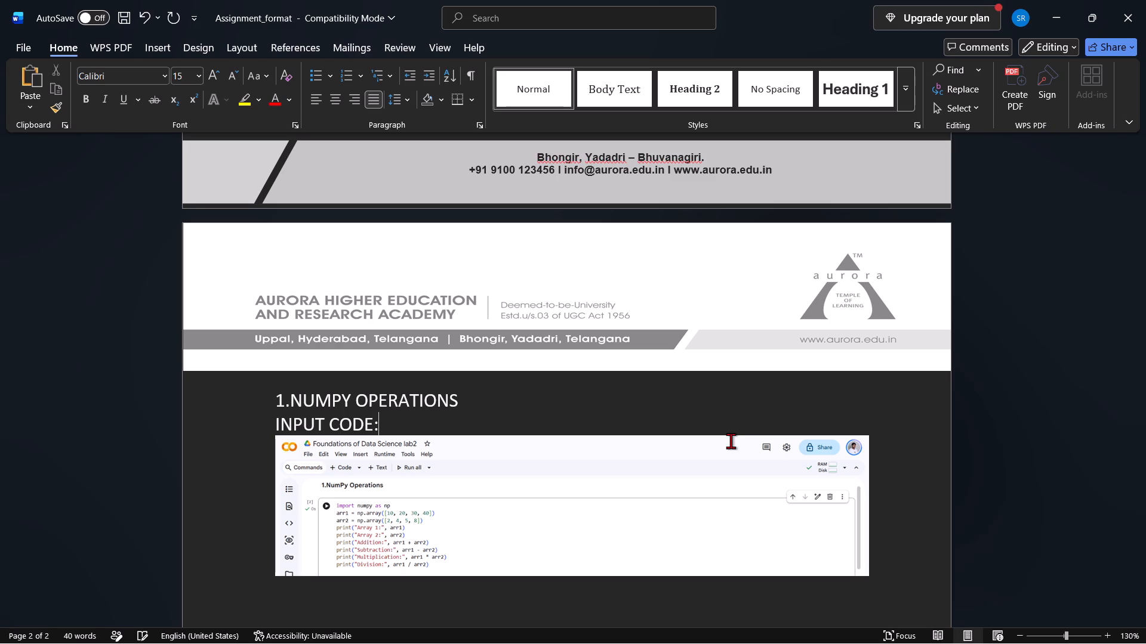
Start an output label with "OUT" on a new line below the NumPy code screenshot.
{"action": "scroll", "coordinate": [731, 441], "scroll_direction": "down", "scroll_amount": 1}
{"action": "left_click", "coordinate": [884, 405]}
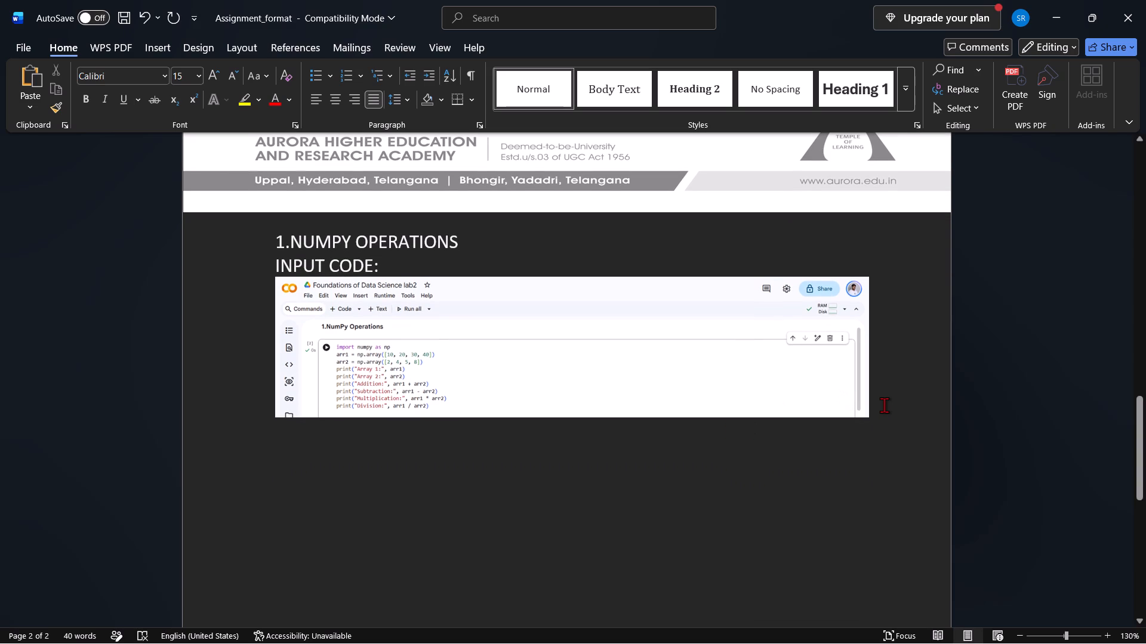
{"action": "key", "text": "Return"}
{"action": "type", "text": "OUT"}
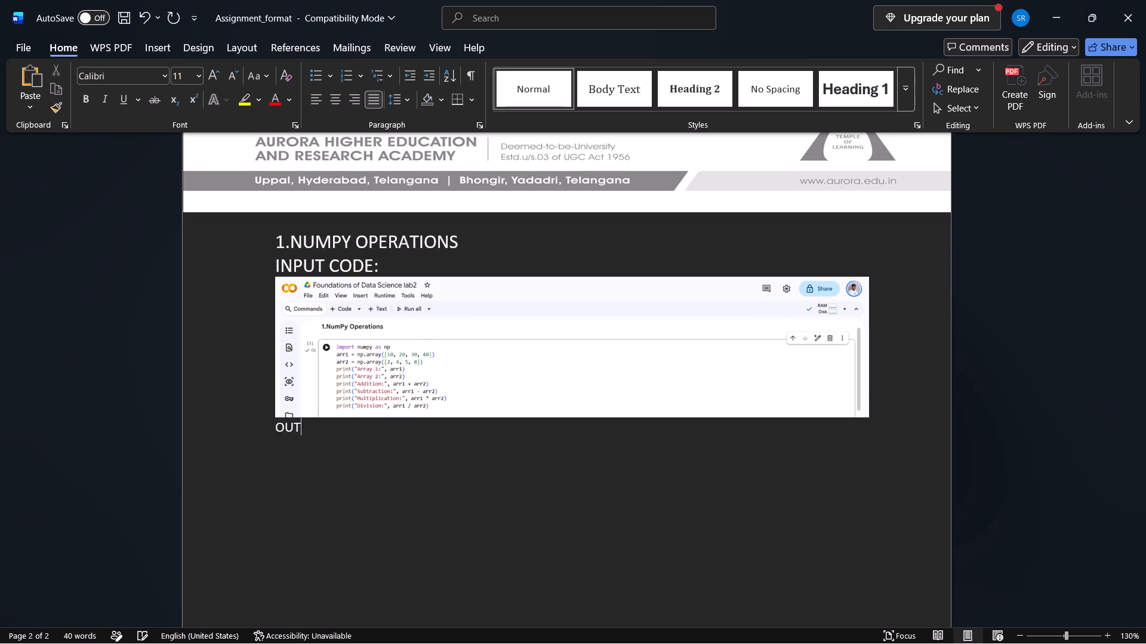
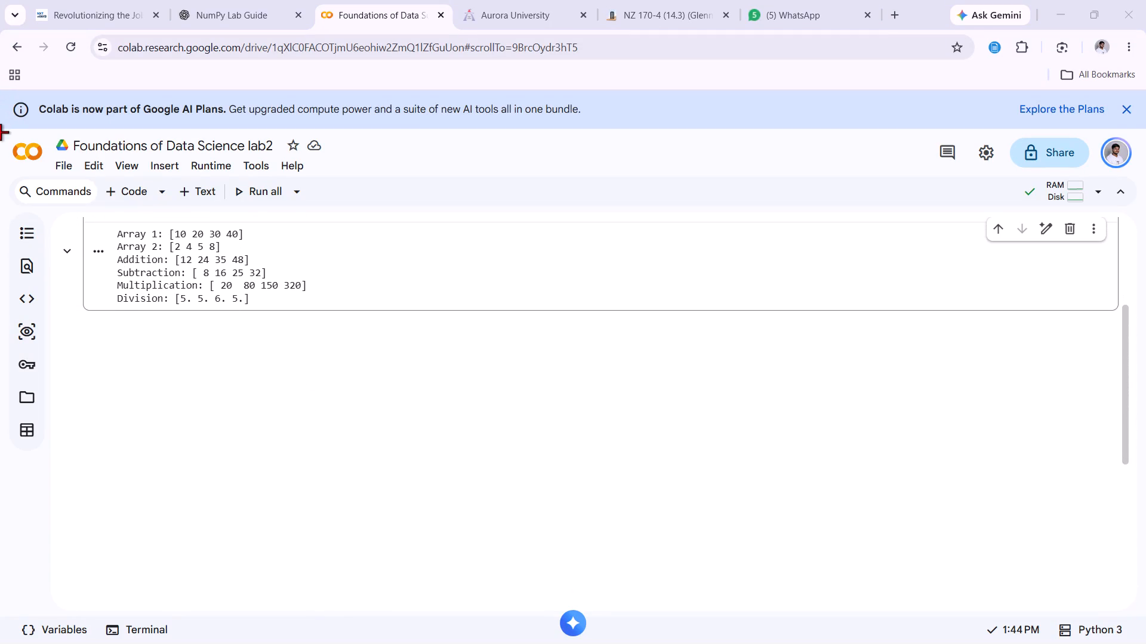
Capture the Colab notebook from its title bar down to the end of the array output and paste it below "OUTPUT:" in Word.
{"action": "right_click", "coordinate": [0, 132]}
{"action": "key", "text": "Escape"}
{"action": "key", "text": "Print"}
{"action": "left_click_drag", "start_coordinate": [0, 130], "coordinate": [1145, 416]}
{"action": "scroll", "coordinate": [446, 296], "scroll_direction": "right", "scroll_amount": 8}
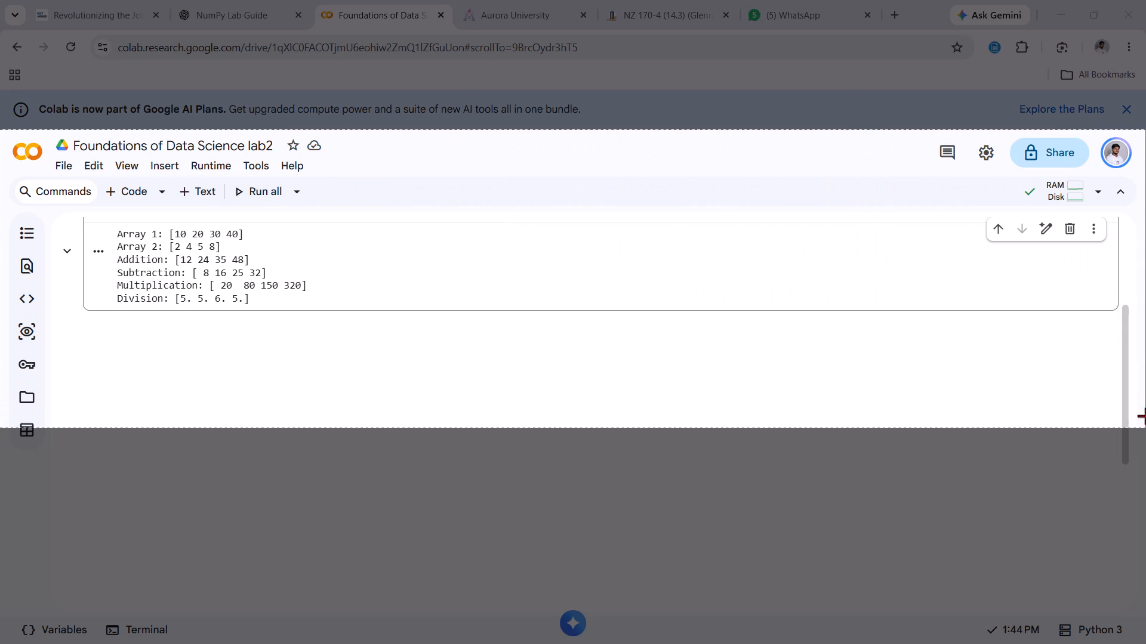
{"action": "left_click_drag", "start_coordinate": [1145, 416], "coordinate": [1145, 317]}
{"action": "key", "text": "ctrl+c"}
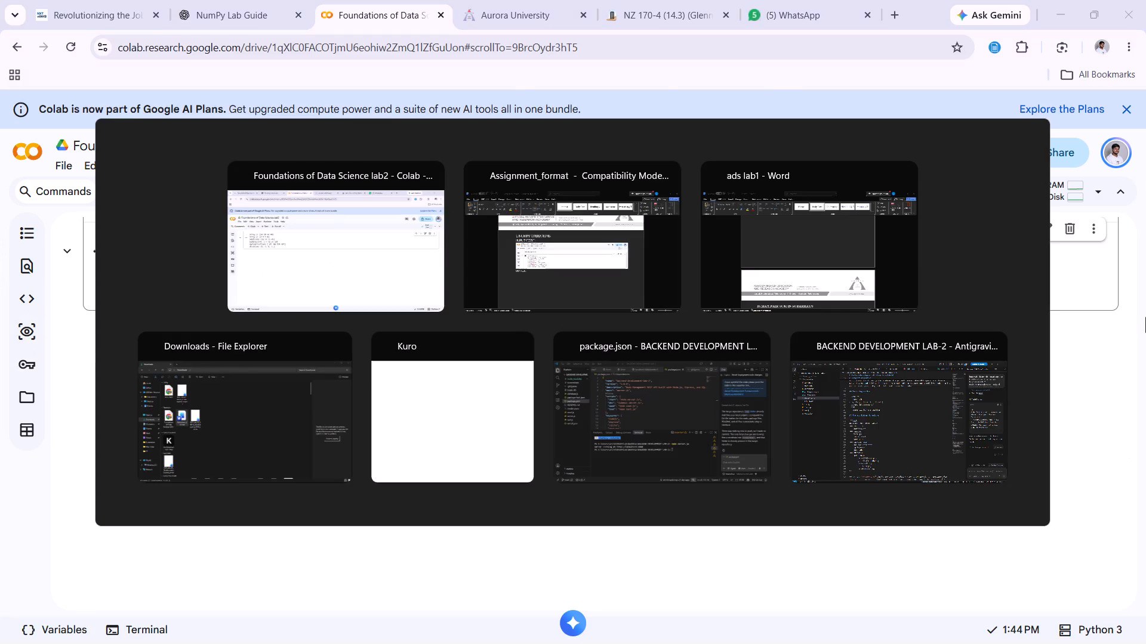
{"action": "key", "text": "ctrl+v"}
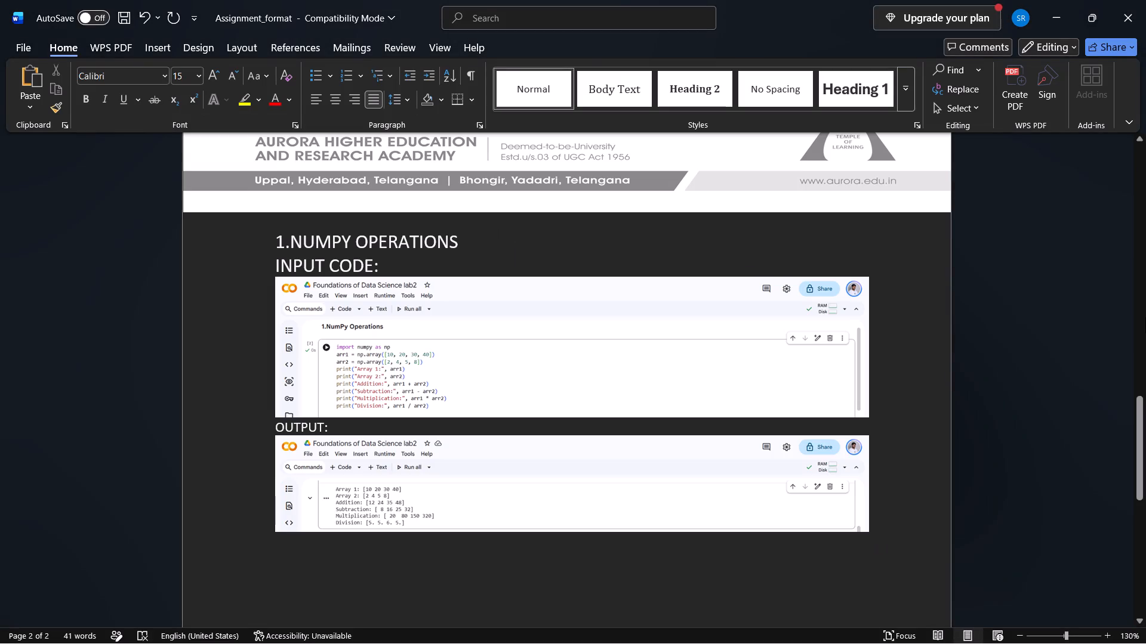
Enlarge the NumPy input code screenshot past the text margin and stretch it slightly taller.
{"action": "left_click", "coordinate": [726, 326]}
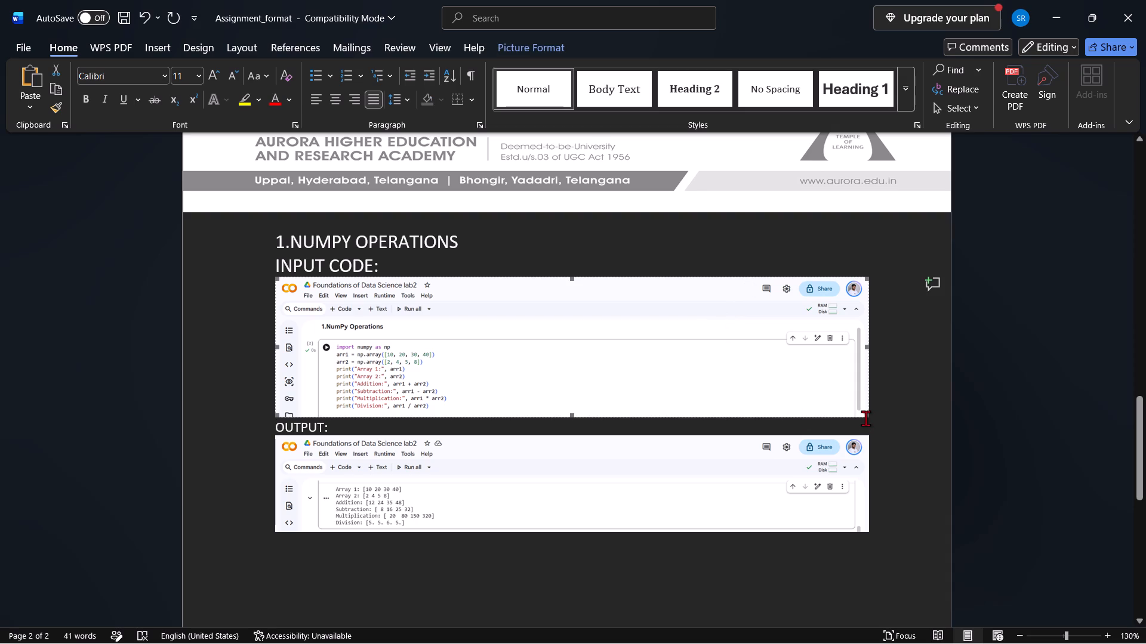
{"action": "left_click_drag", "start_coordinate": [865, 417], "coordinate": [860, 450]}
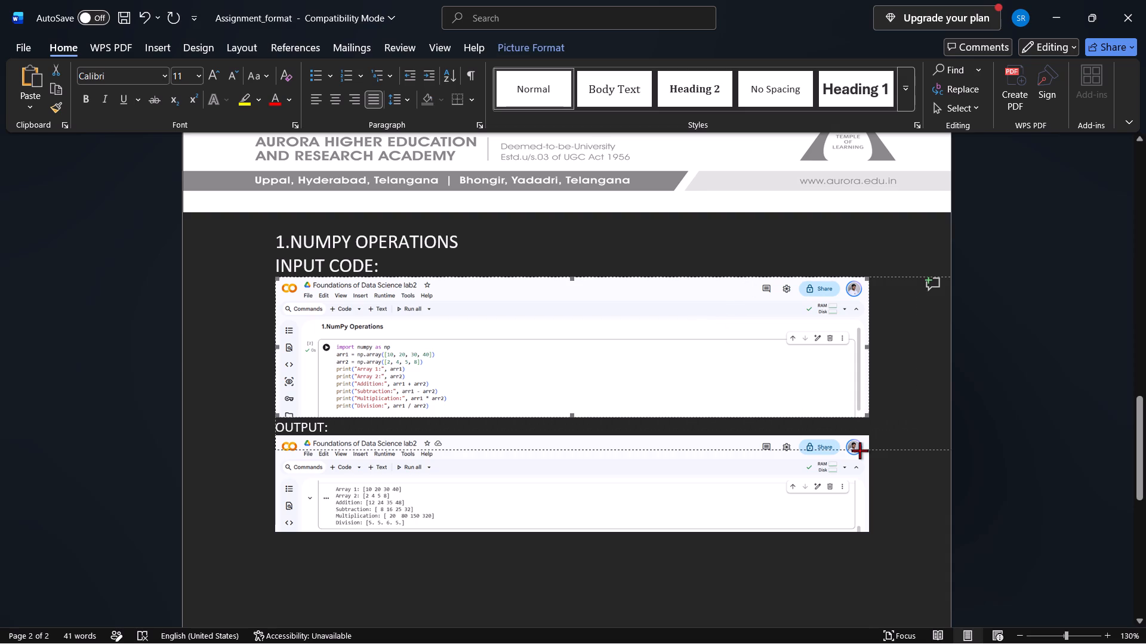
{"action": "left_click_drag", "start_coordinate": [860, 450], "coordinate": [840, 426]}
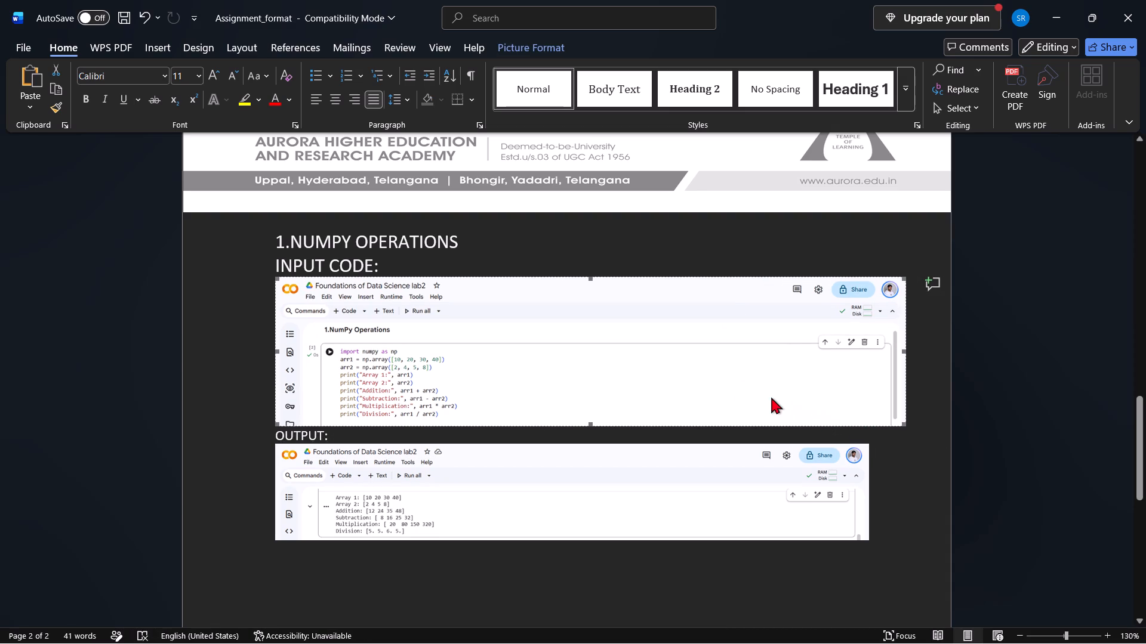
{"action": "left_click_drag", "start_coordinate": [590, 424], "coordinate": [584, 446]}
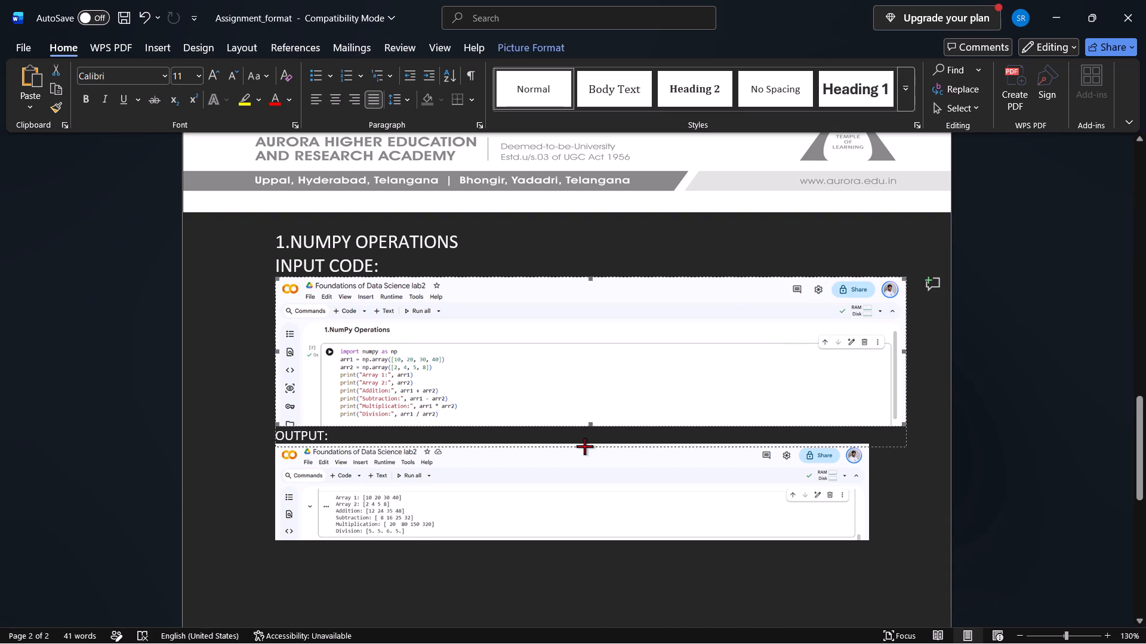
{"action": "left_click_drag", "start_coordinate": [584, 446], "coordinate": [581, 457]}
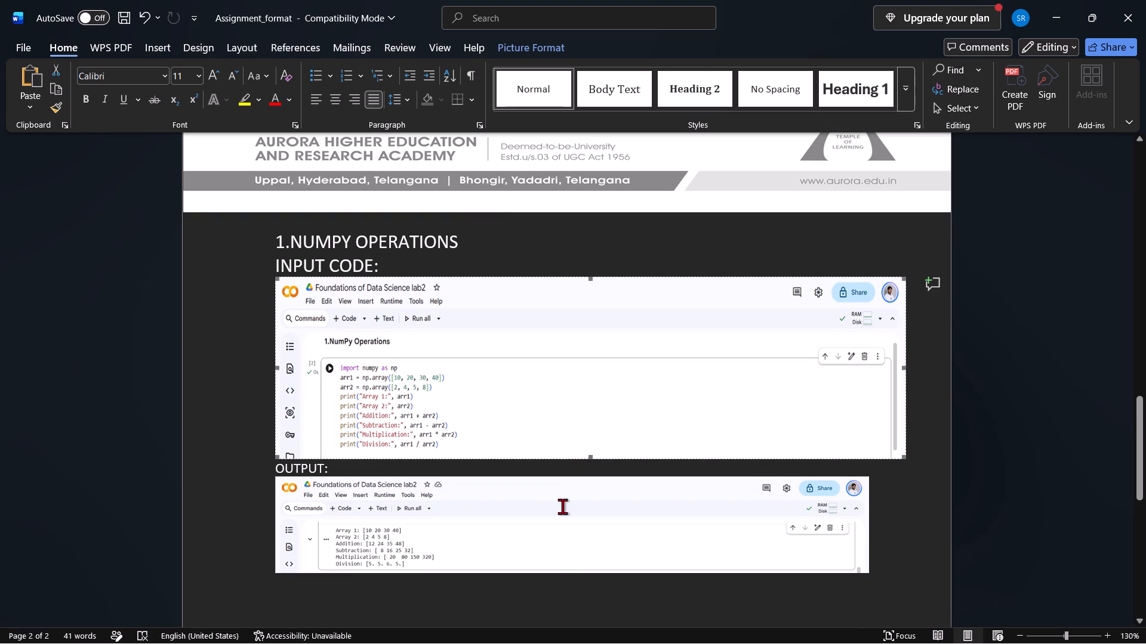
Stretch the output screenshot taller and widen it to match the width of the input code screenshot.
{"action": "left_click", "coordinate": [562, 506]}
{"action": "scroll", "coordinate": [562, 506], "scroll_direction": "down", "scroll_amount": 1}
{"action": "left_click_drag", "start_coordinate": [573, 470], "coordinate": [577, 503]}
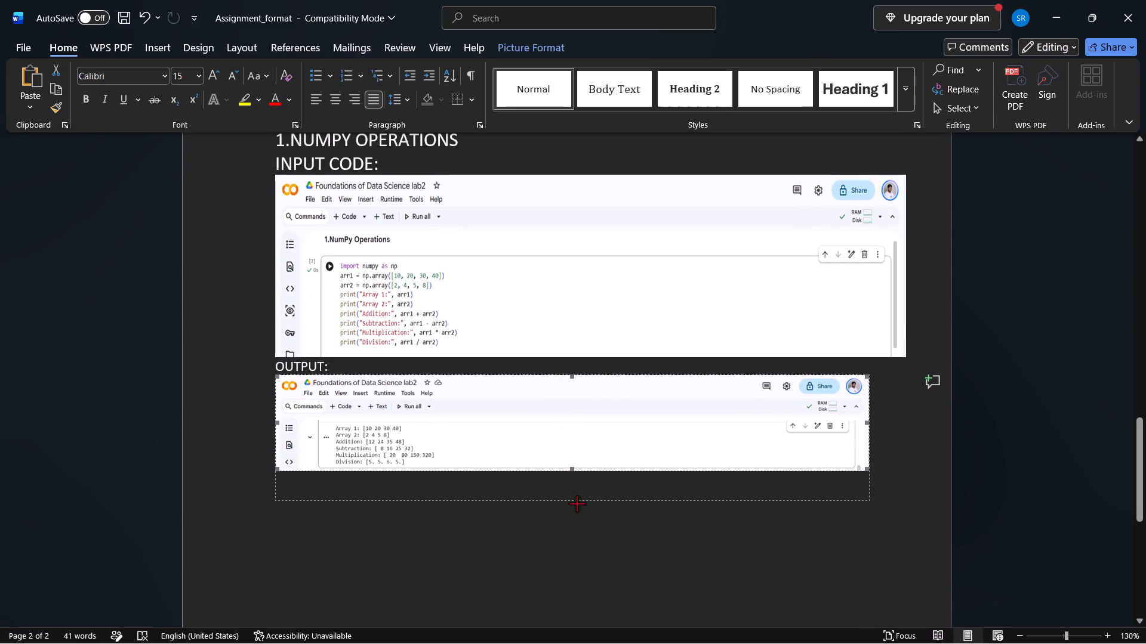
{"action": "left_click_drag", "start_coordinate": [577, 503], "coordinate": [576, 556]}
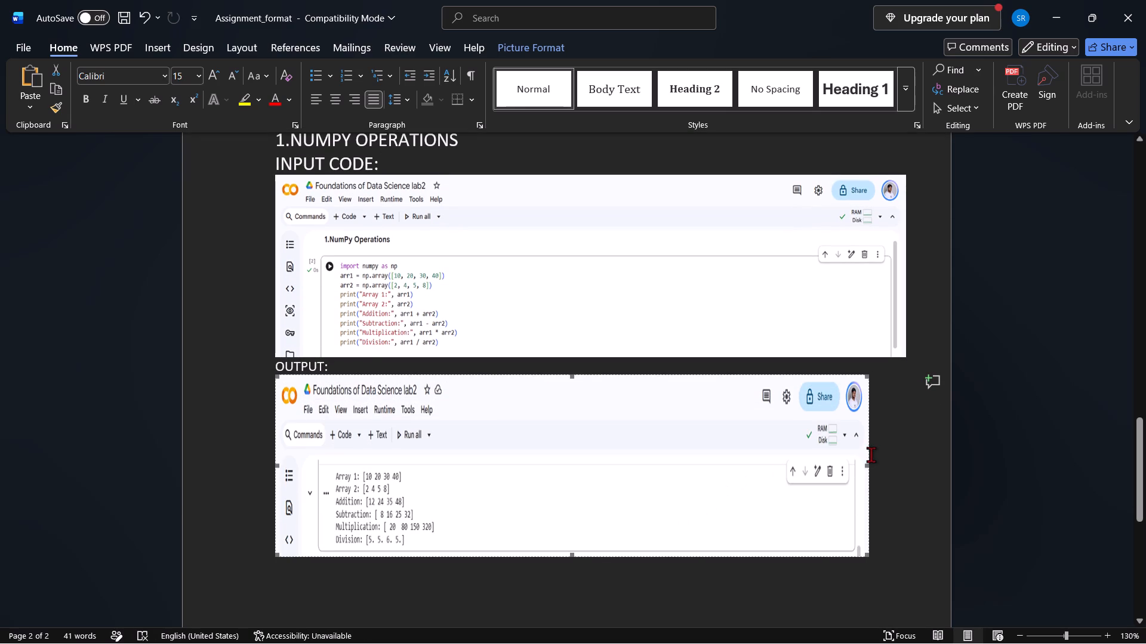
{"action": "left_click_drag", "start_coordinate": [867, 465], "coordinate": [904, 451]}
{"action": "left_click", "coordinate": [753, 577]}
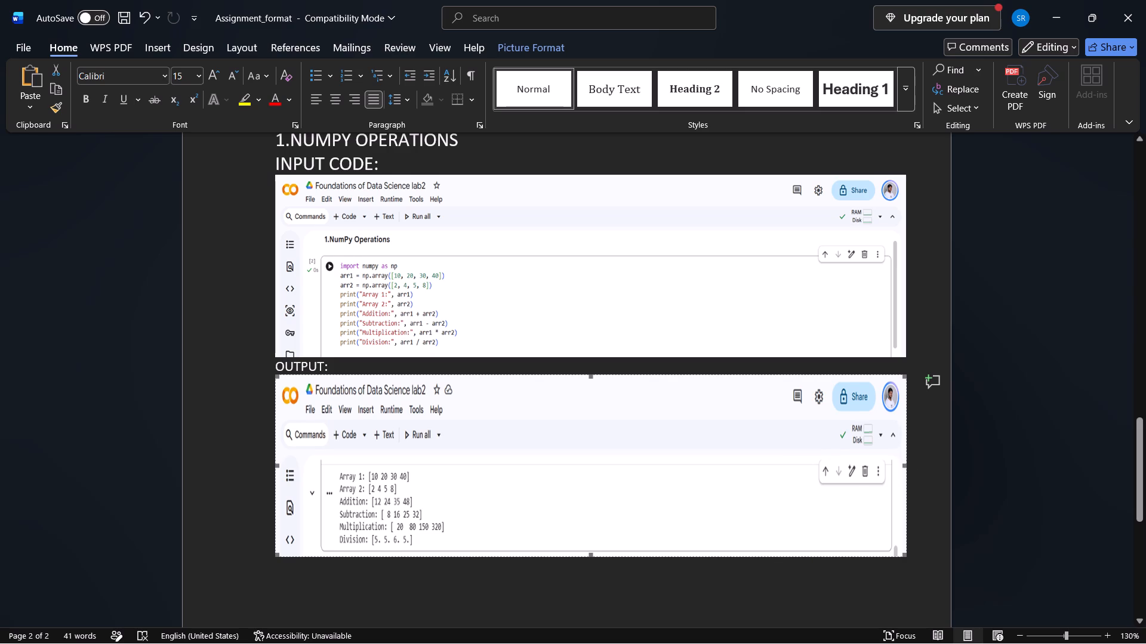
Copy "Explanation of the code and output" through the Conclusion from the ChatGPT NumPy Lab Guide and paste it below the output screenshot in Word.
{"action": "scroll", "coordinate": [753, 577], "scroll_direction": "up", "scroll_amount": 1}
{"action": "scroll", "coordinate": [753, 577], "scroll_direction": "down", "scroll_amount": 1}
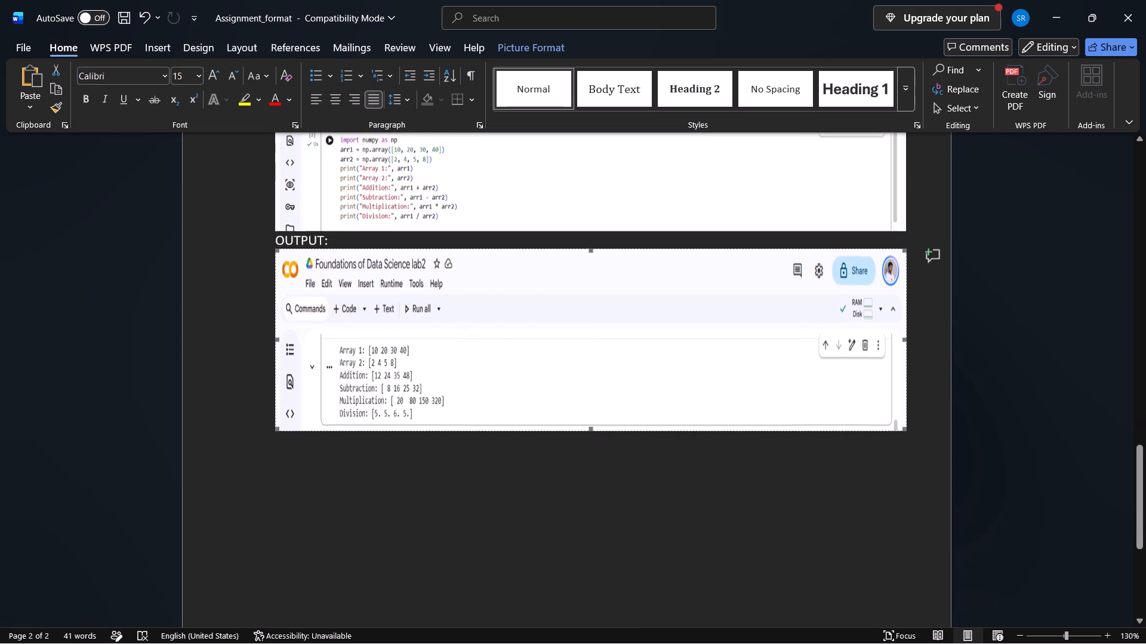
{"action": "left_click", "coordinate": [919, 428]}
{"action": "key", "text": "Return"}
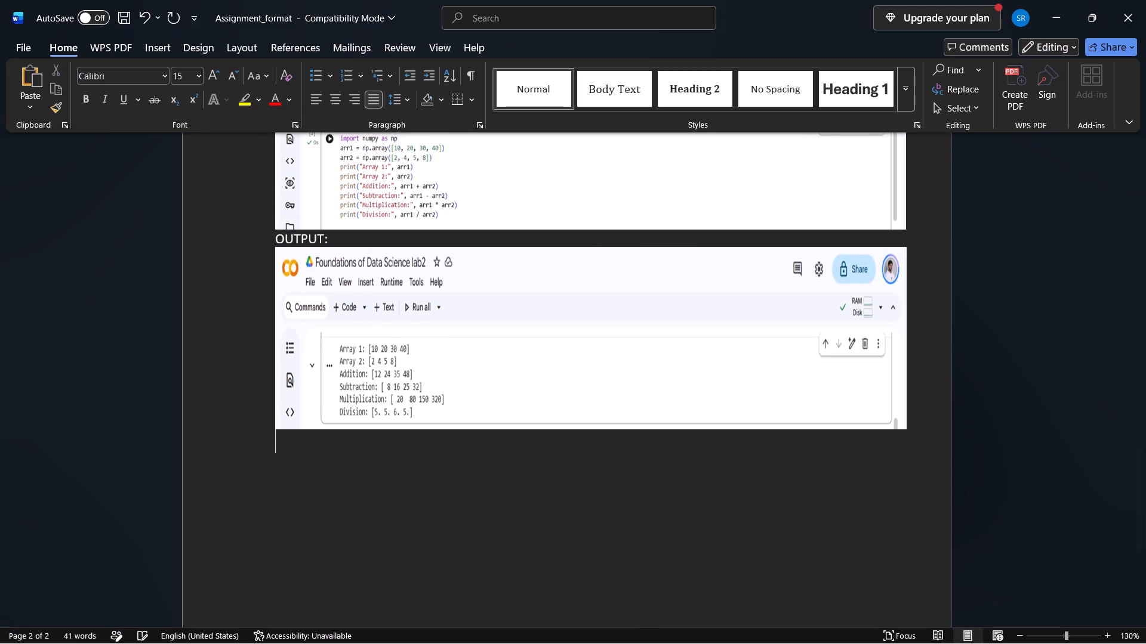
{"action": "key", "text": "Return"}
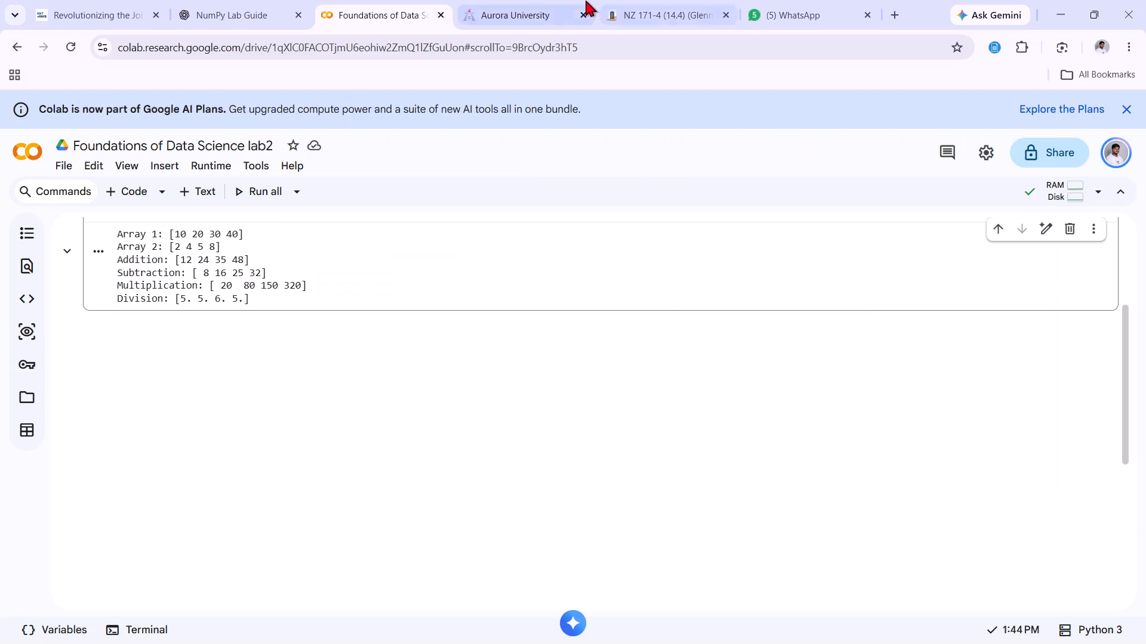
{"action": "left_click", "coordinate": [273, 0]}
{"action": "scroll", "coordinate": [466, 284], "scroll_direction": "down", "scroll_amount": 2}
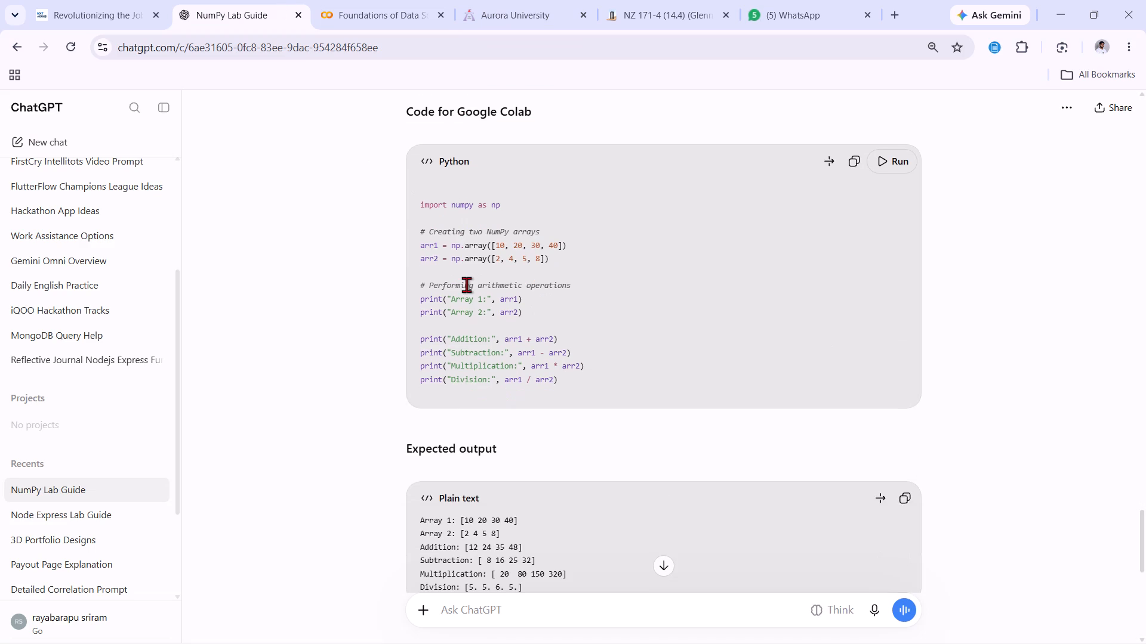
{"action": "scroll", "coordinate": [466, 284], "scroll_direction": "down", "scroll_amount": 6}
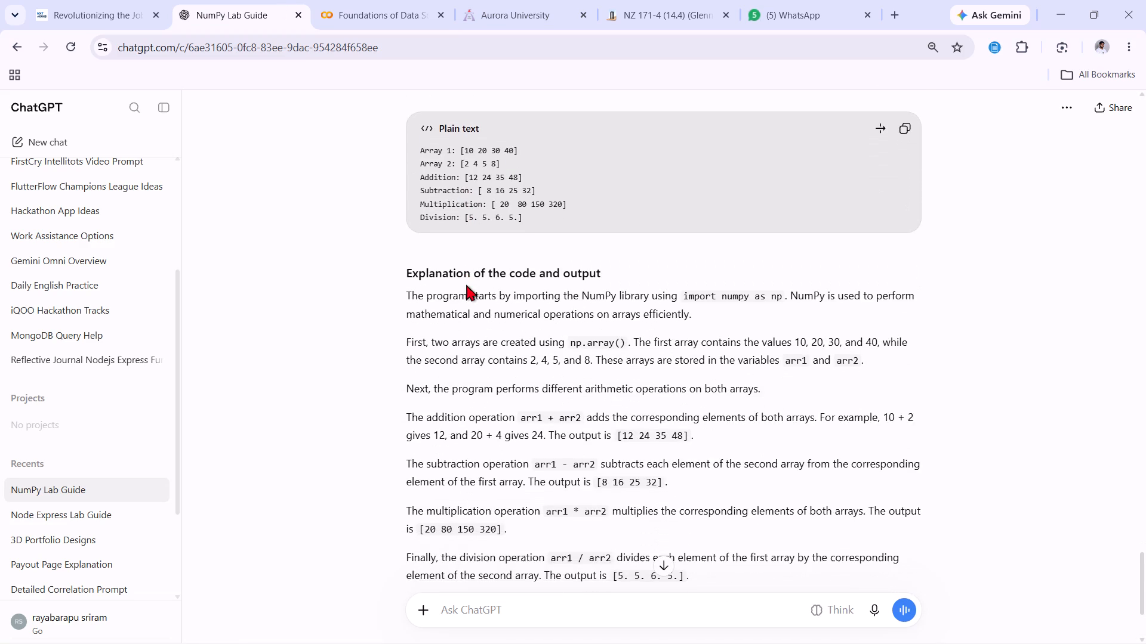
{"action": "left_click_drag", "start_coordinate": [406, 271], "coordinate": [538, 425]}
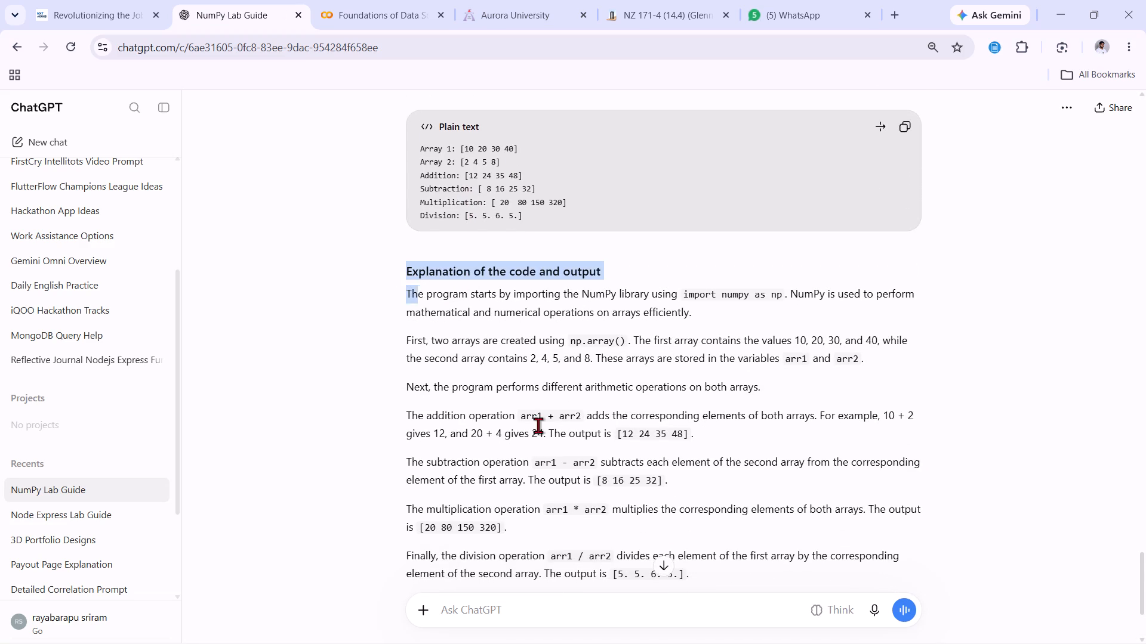
{"action": "left_click_drag", "start_coordinate": [538, 425], "coordinate": [848, 465]}
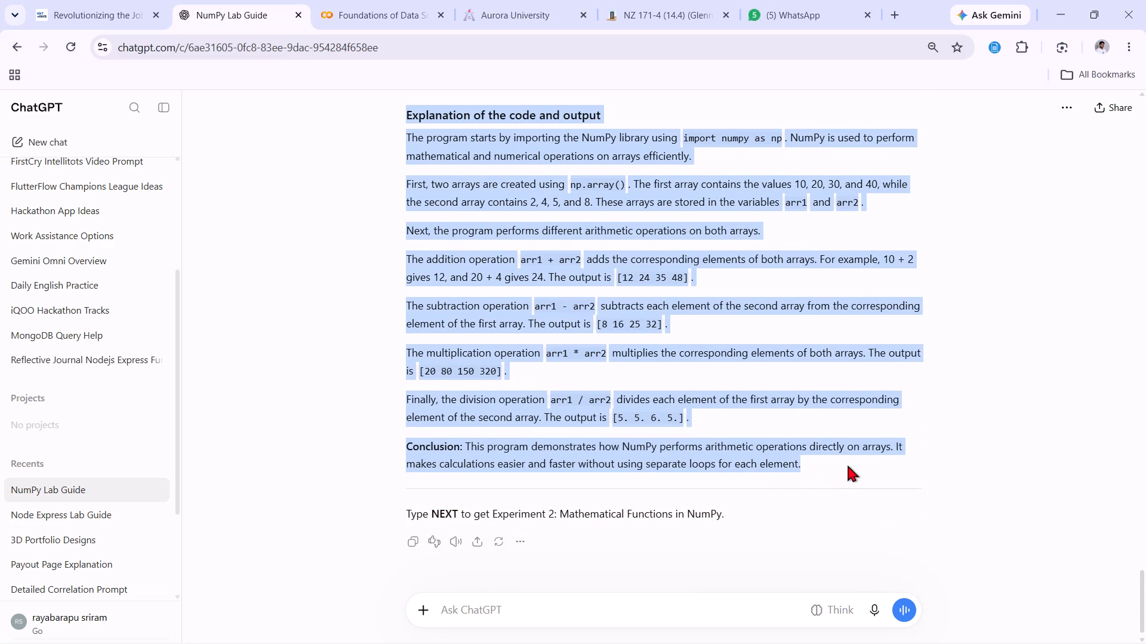
{"action": "key", "text": "ctrl+c"}
{"action": "key", "text": "ctrl+c"}
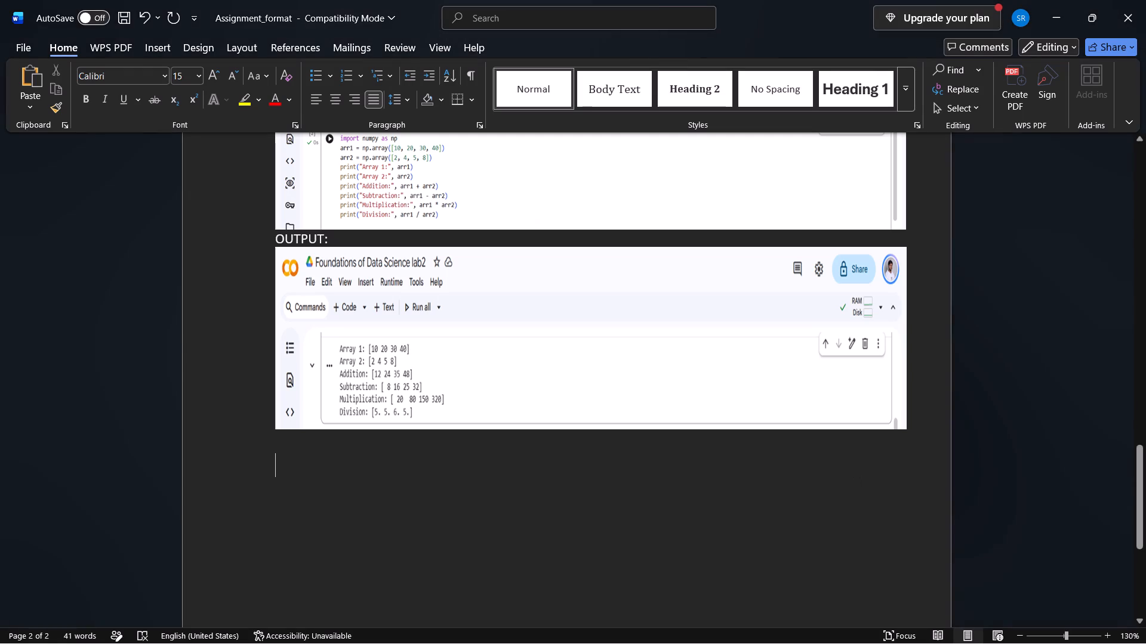
{"action": "key", "text": "ctrl+v"}
Shrink the NumPy input code screenshot slightly in overall size, and reduce its height further.
{"action": "scroll", "coordinate": [604, 463], "scroll_direction": "up", "scroll_amount": 2}
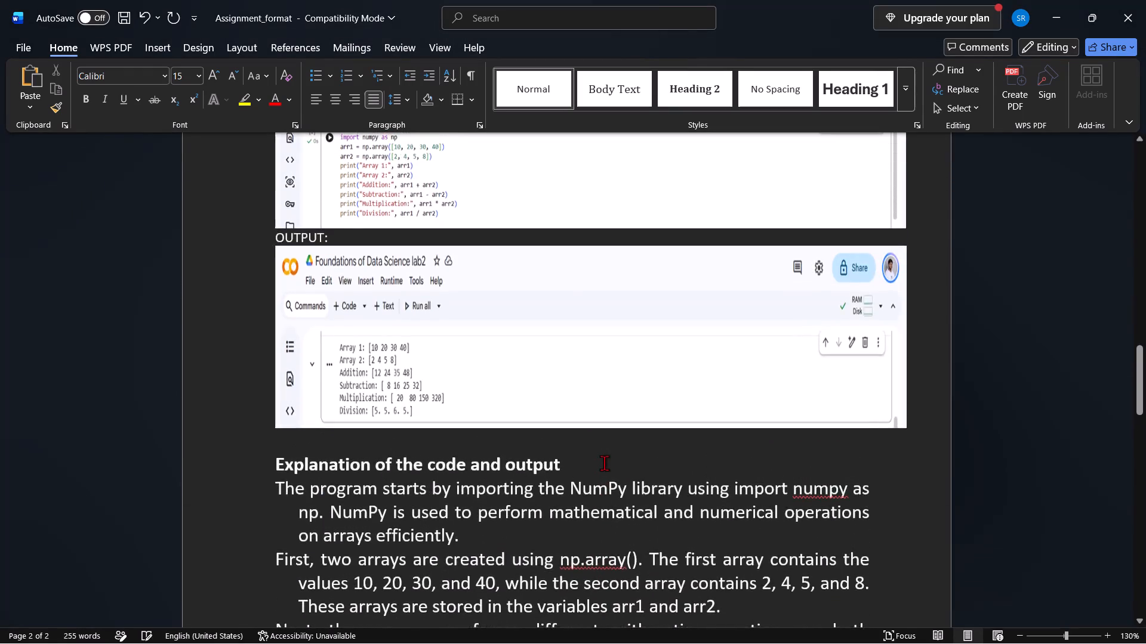
{"action": "scroll", "coordinate": [604, 463], "scroll_direction": "up", "scroll_amount": 1}
{"action": "left_click", "coordinate": [443, 344]}
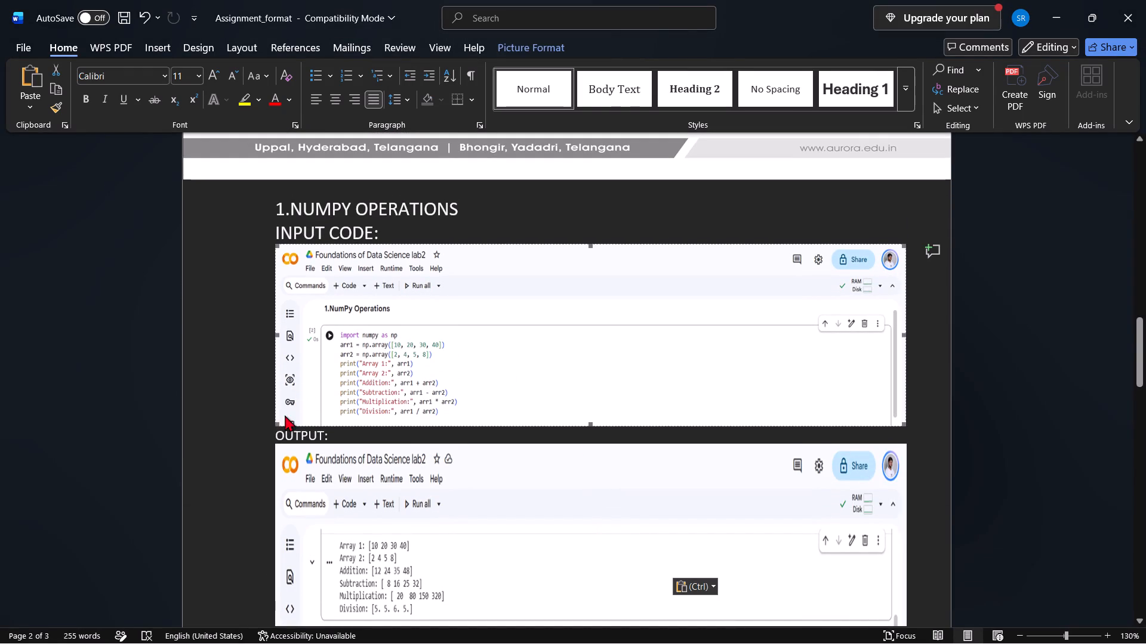
{"action": "left_click_drag", "start_coordinate": [276, 423], "coordinate": [294, 396]}
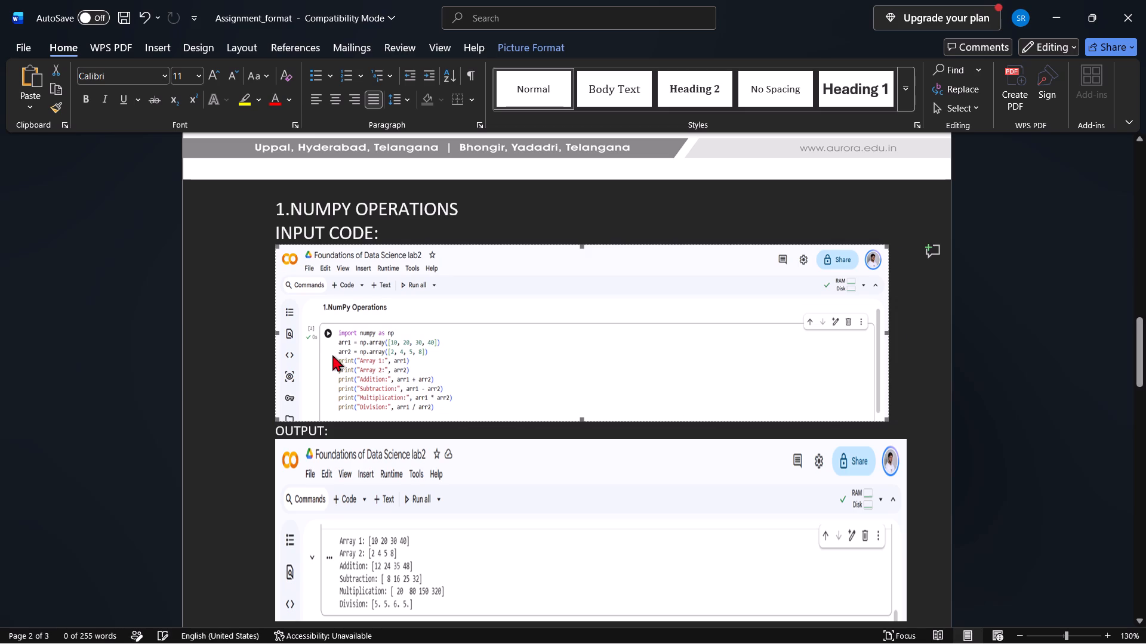
{"action": "left_click", "coordinate": [332, 355]}
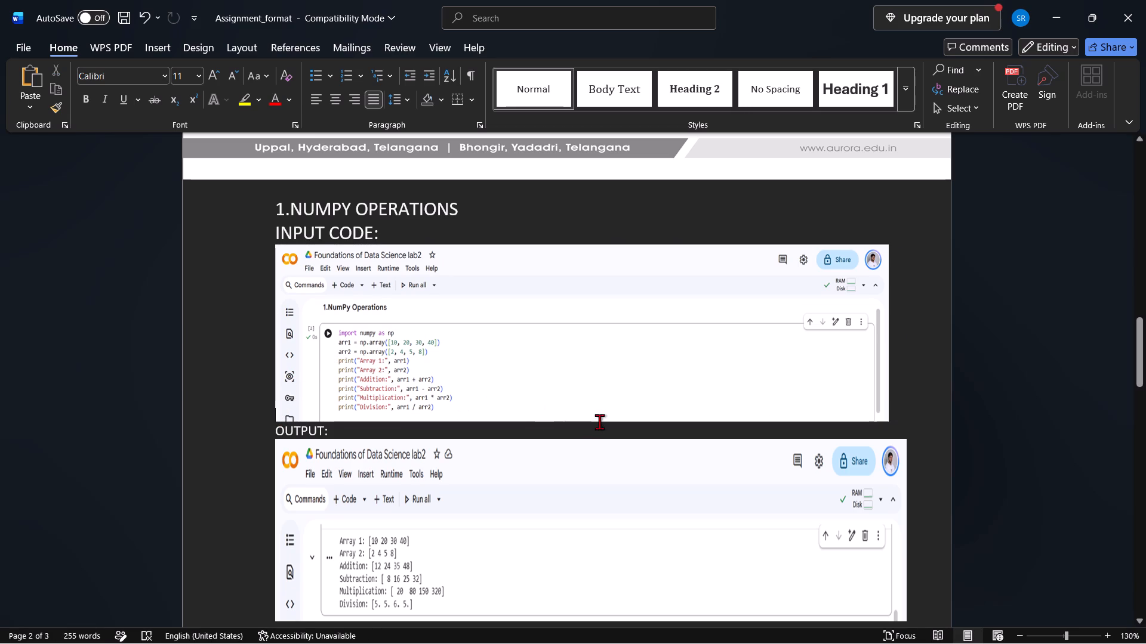
{"action": "left_click", "coordinate": [580, 403]}
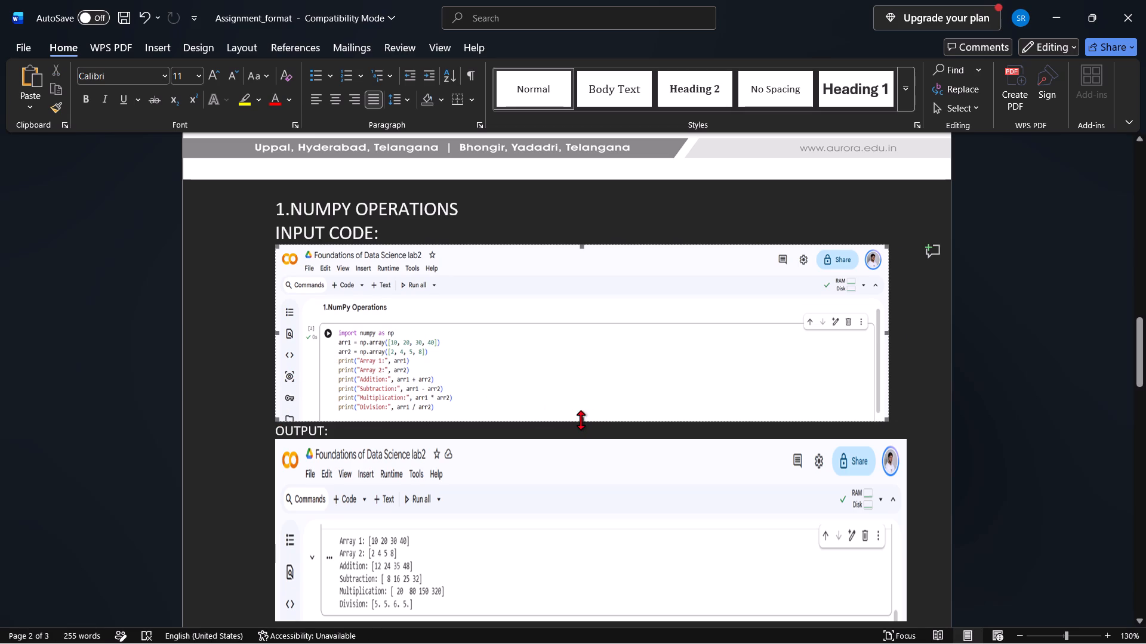
{"action": "left_click_drag", "start_coordinate": [581, 420], "coordinate": [580, 391]}
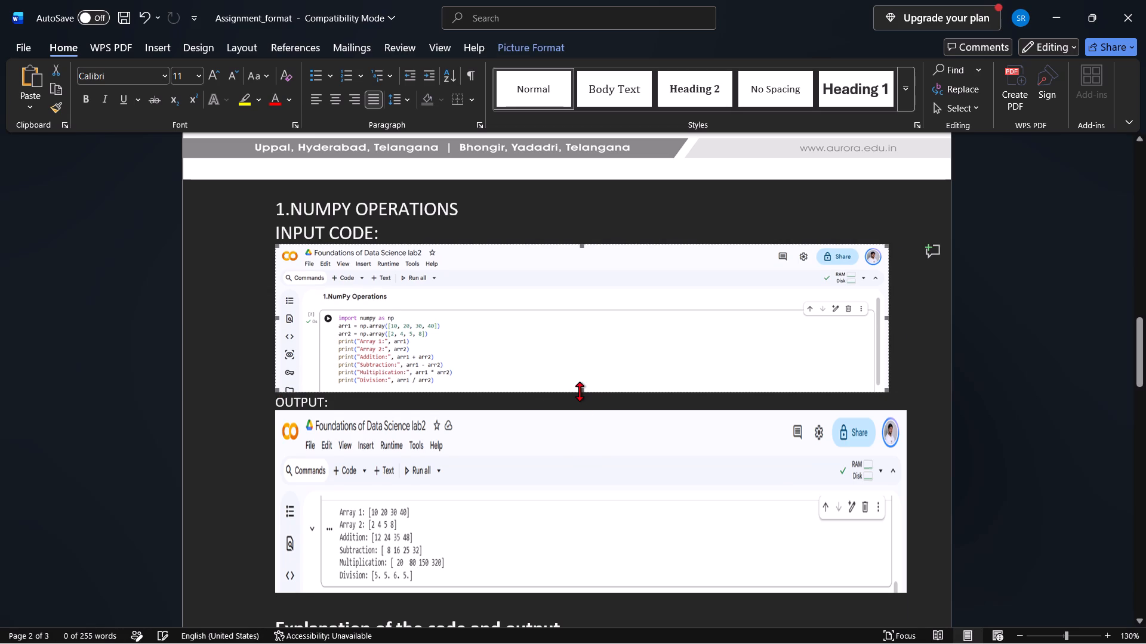
Reduce the output screenshot's height and narrow it to about the width of the input code screenshot.
{"action": "left_click", "coordinate": [584, 465]}
{"action": "left_click_drag", "start_coordinate": [589, 592], "coordinate": [584, 562]}
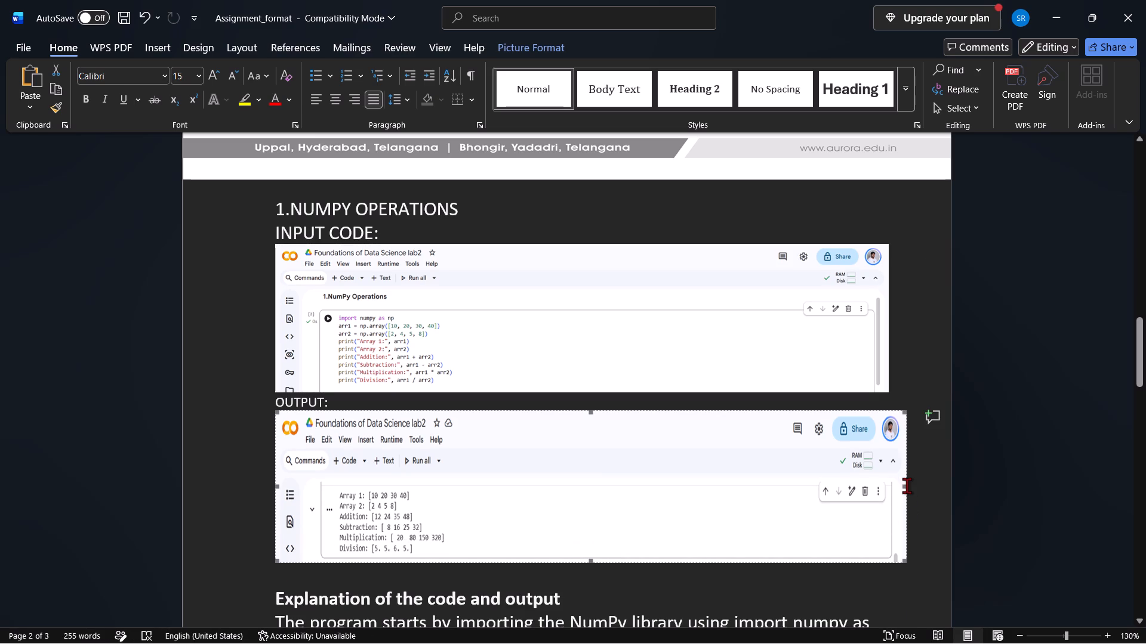
{"action": "left_click_drag", "start_coordinate": [906, 485], "coordinate": [888, 486]}
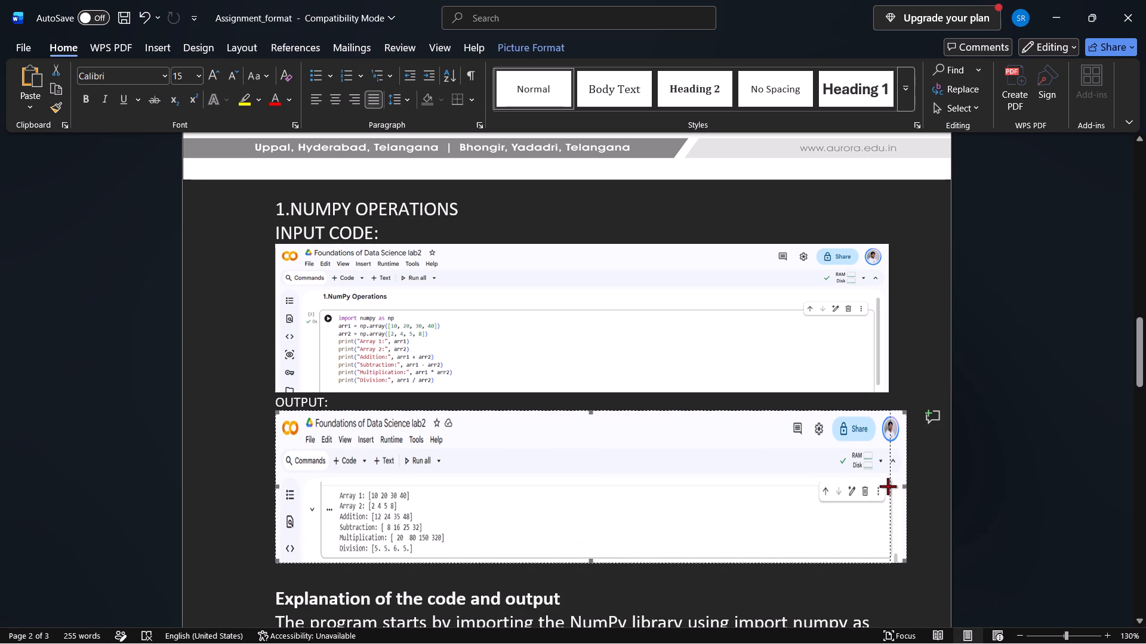
{"action": "left_click_drag", "start_coordinate": [888, 486], "coordinate": [887, 485]}
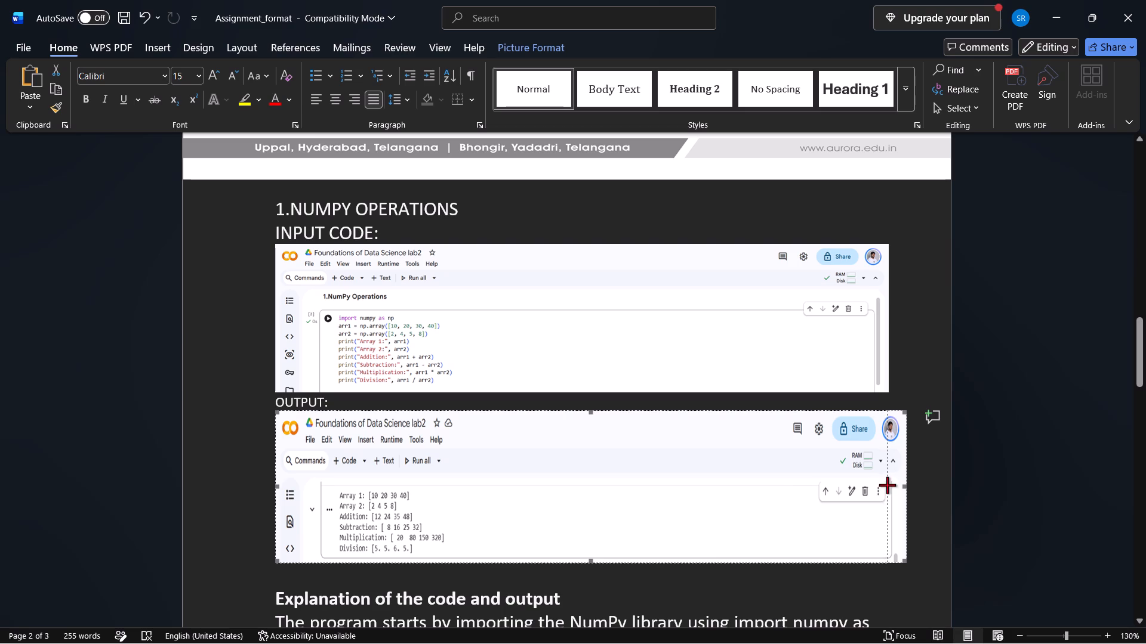
Review the layout of the NumPy section, checking the resized screenshots and how the pasted explanation flows across the pages.
{"action": "scroll", "coordinate": [887, 485], "scroll_direction": "down", "scroll_amount": 2}
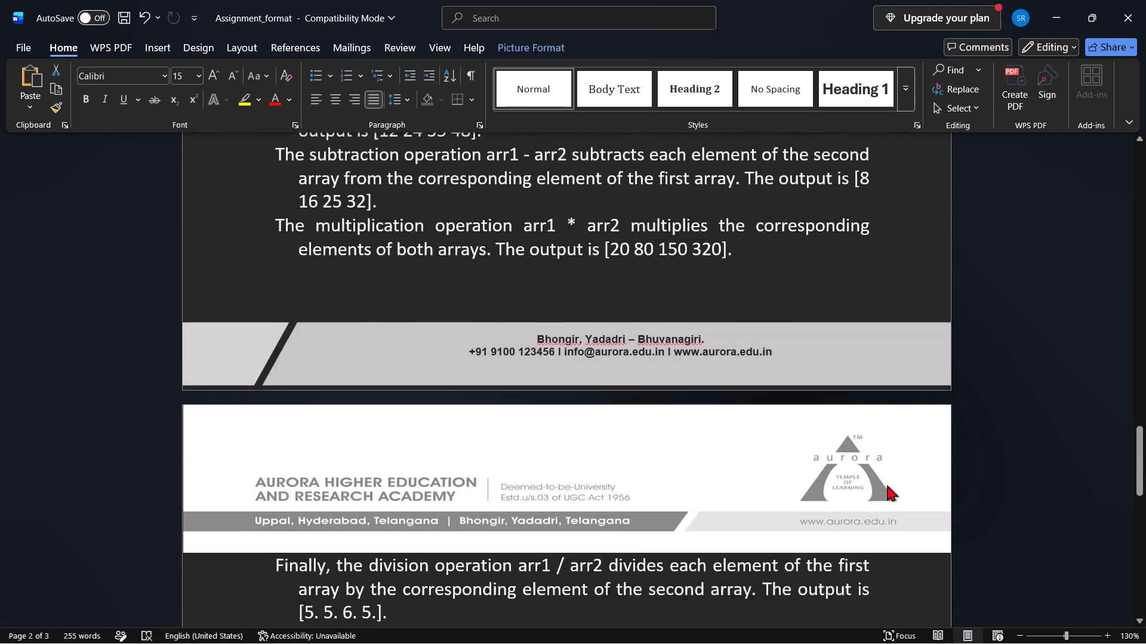
{"action": "scroll", "coordinate": [887, 485], "scroll_direction": "down", "scroll_amount": 1}
{"action": "scroll", "coordinate": [887, 485], "scroll_direction": "up", "scroll_amount": 3}
{"action": "scroll", "coordinate": [887, 485], "scroll_direction": "left", "scroll_amount": 3}
{"action": "scroll", "coordinate": [887, 485], "scroll_direction": "up", "scroll_amount": 1}
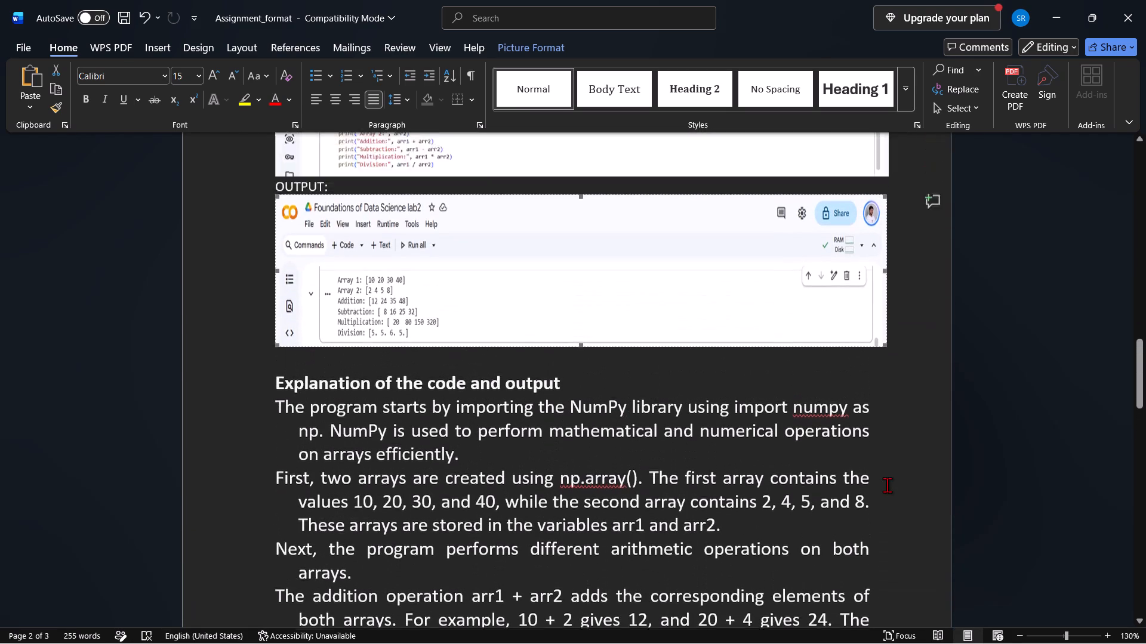
{"action": "scroll", "coordinate": [887, 485], "scroll_direction": "up", "scroll_amount": 1}
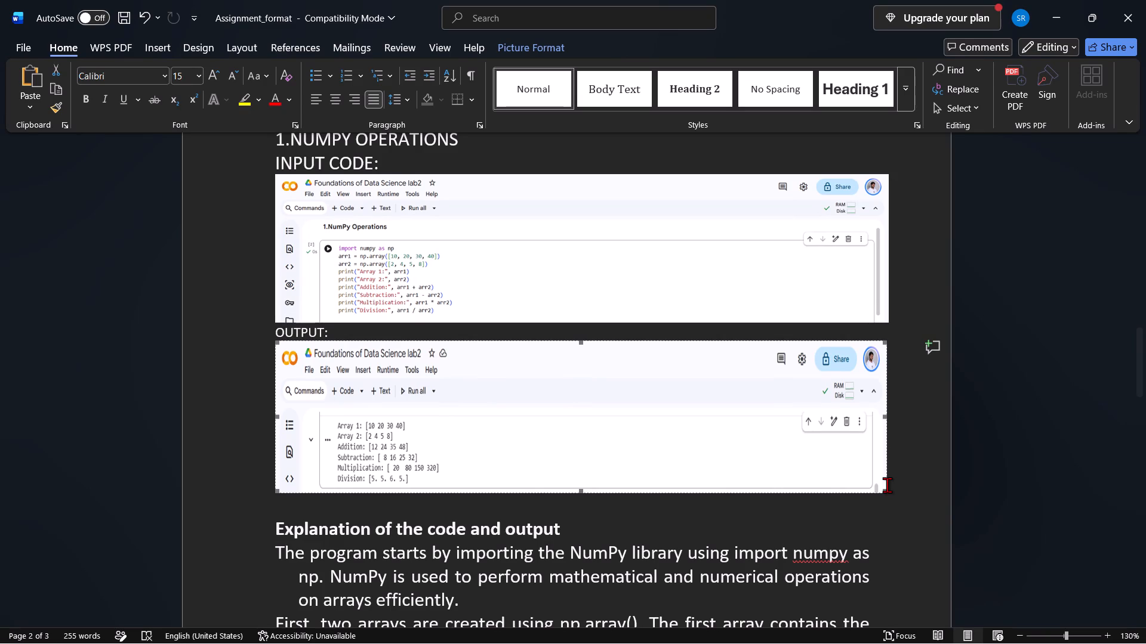
{"action": "scroll", "coordinate": [646, 332], "scroll_direction": "down", "scroll_amount": 1}
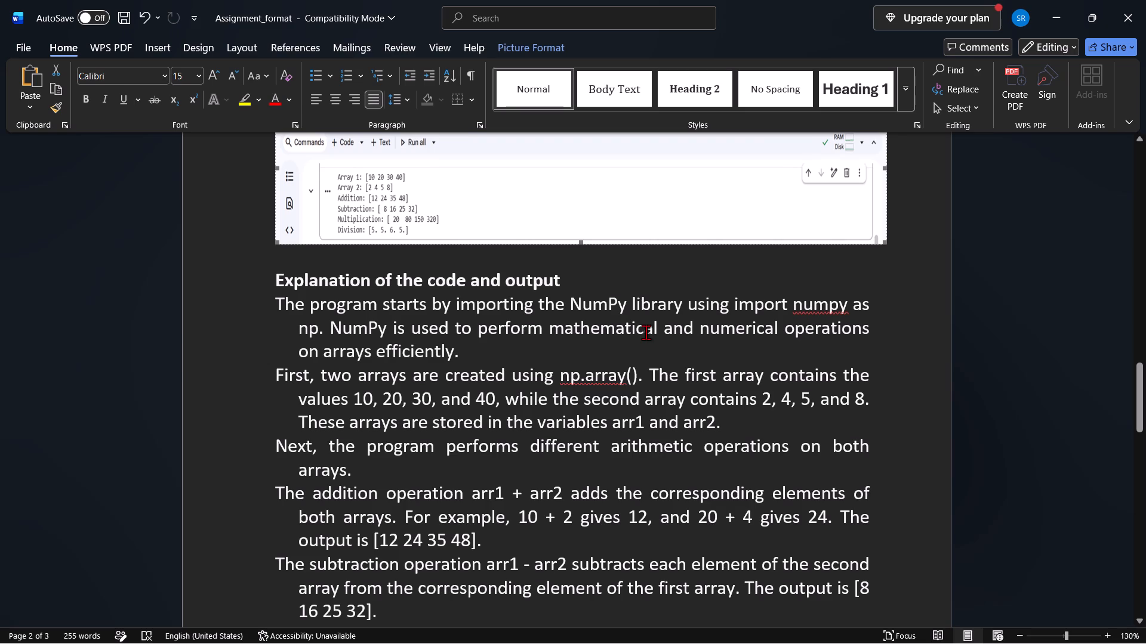
{"action": "scroll", "coordinate": [646, 332], "scroll_direction": "up", "scroll_amount": 2}
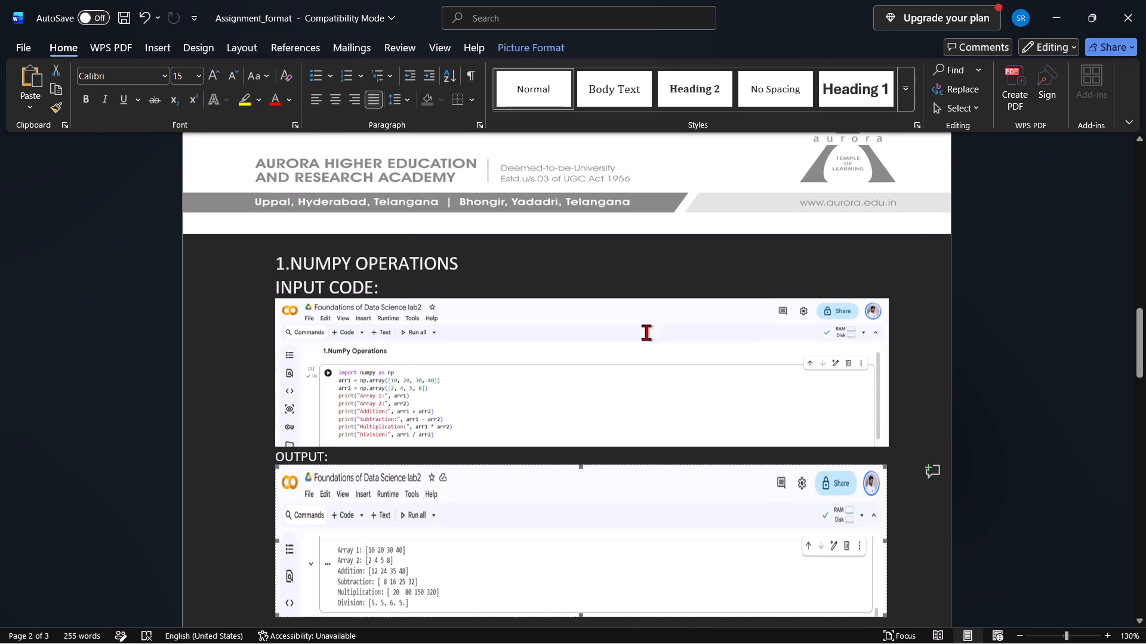
{"action": "scroll", "coordinate": [480, 277], "scroll_direction": "down", "scroll_amount": 1}
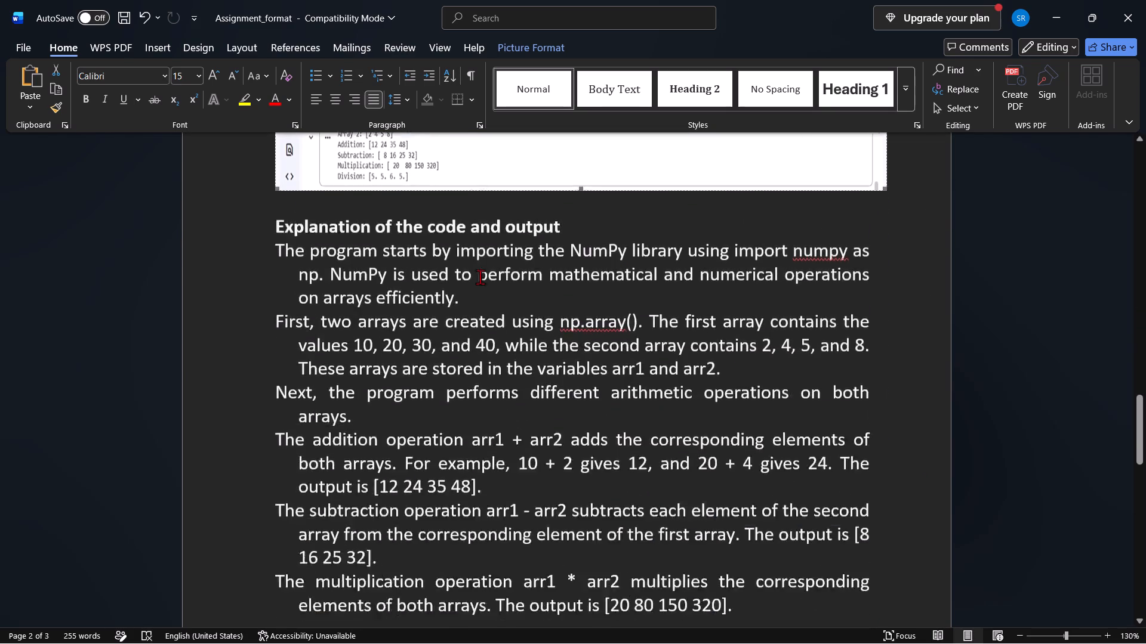
Remove the blank line between the NumPy output screenshot and the "Explanation of the code and output" heading.
{"action": "scroll", "coordinate": [480, 277], "scroll_direction": "down", "scroll_amount": 1}
{"action": "scroll", "coordinate": [480, 277], "scroll_direction": "up", "scroll_amount": 1}
{"action": "scroll", "coordinate": [480, 277], "scroll_direction": "down", "scroll_amount": 1}
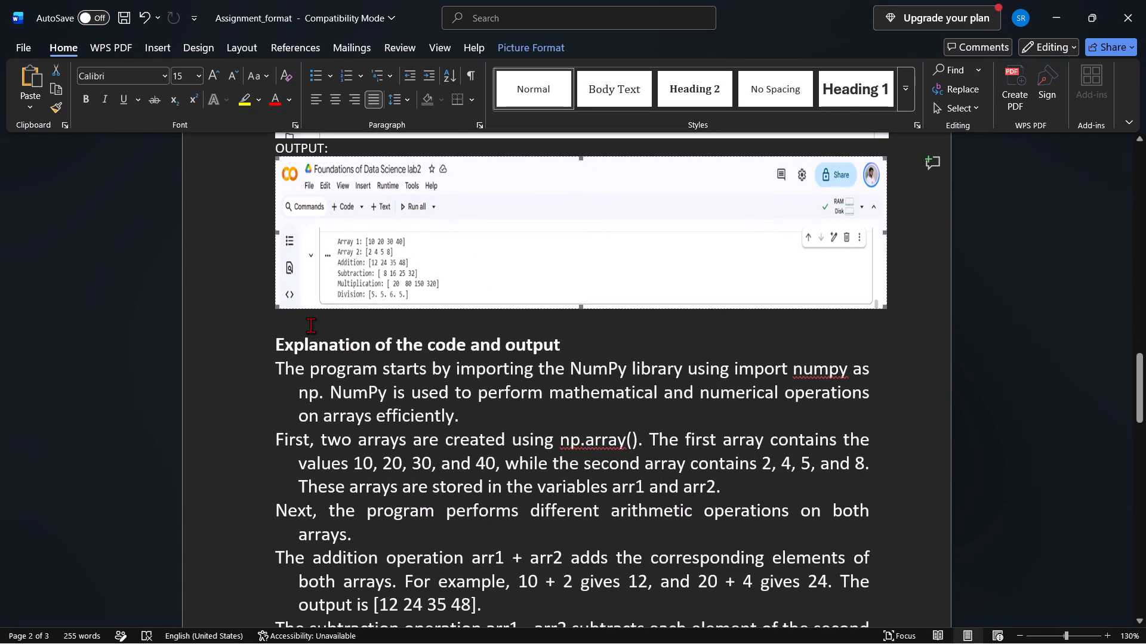
{"action": "left_click", "coordinate": [310, 325]}
{"action": "key", "text": "BackSpace"}
{"action": "key", "text": "BackSpace"}
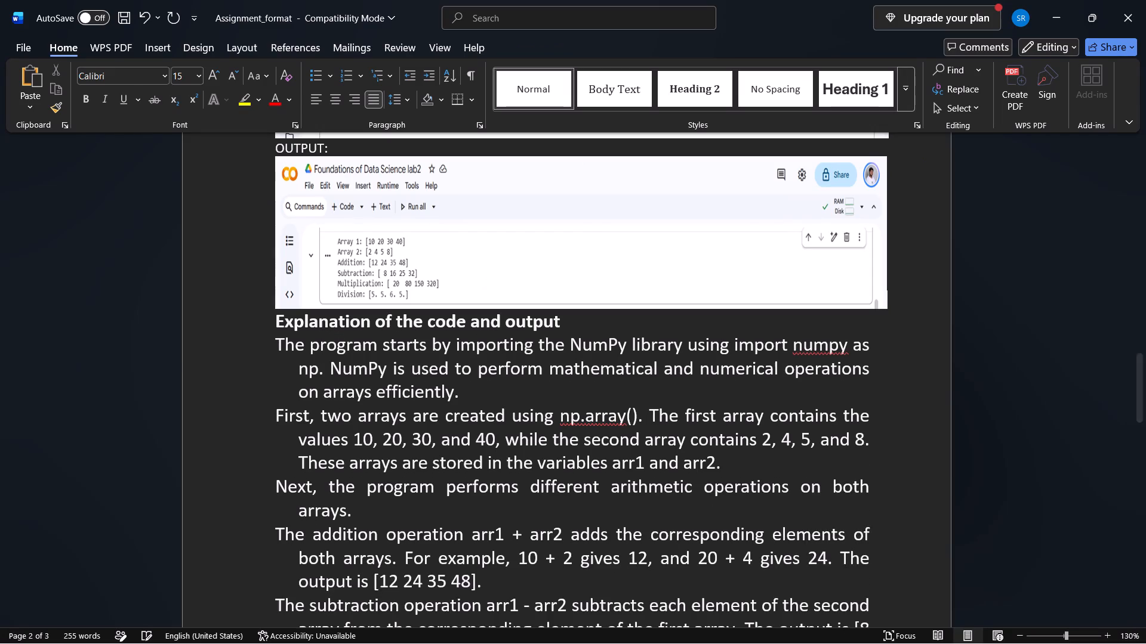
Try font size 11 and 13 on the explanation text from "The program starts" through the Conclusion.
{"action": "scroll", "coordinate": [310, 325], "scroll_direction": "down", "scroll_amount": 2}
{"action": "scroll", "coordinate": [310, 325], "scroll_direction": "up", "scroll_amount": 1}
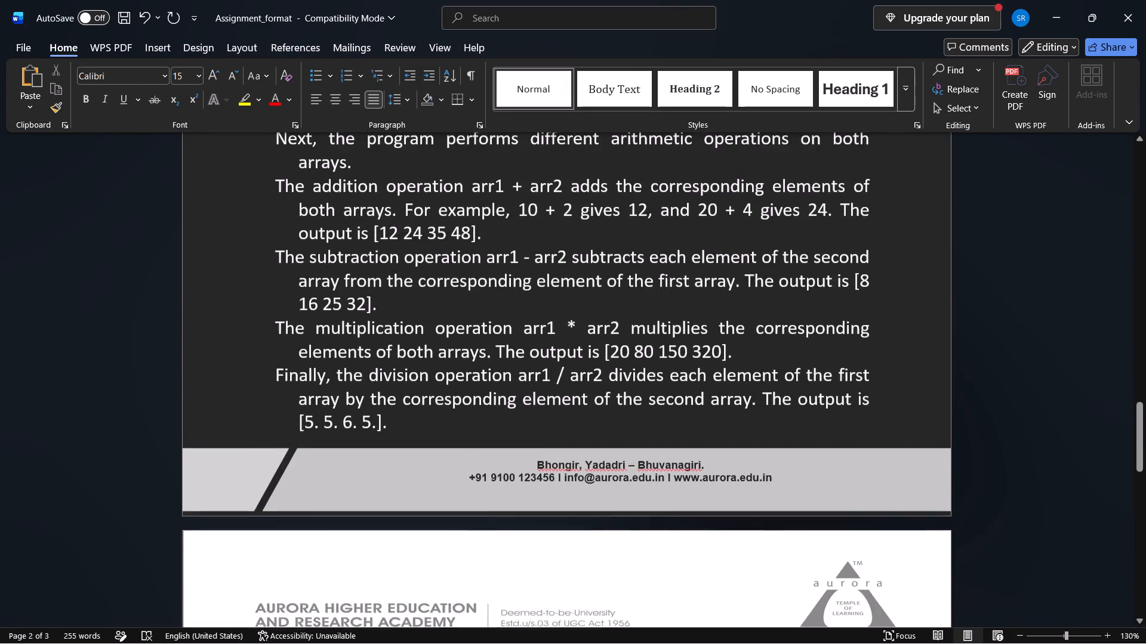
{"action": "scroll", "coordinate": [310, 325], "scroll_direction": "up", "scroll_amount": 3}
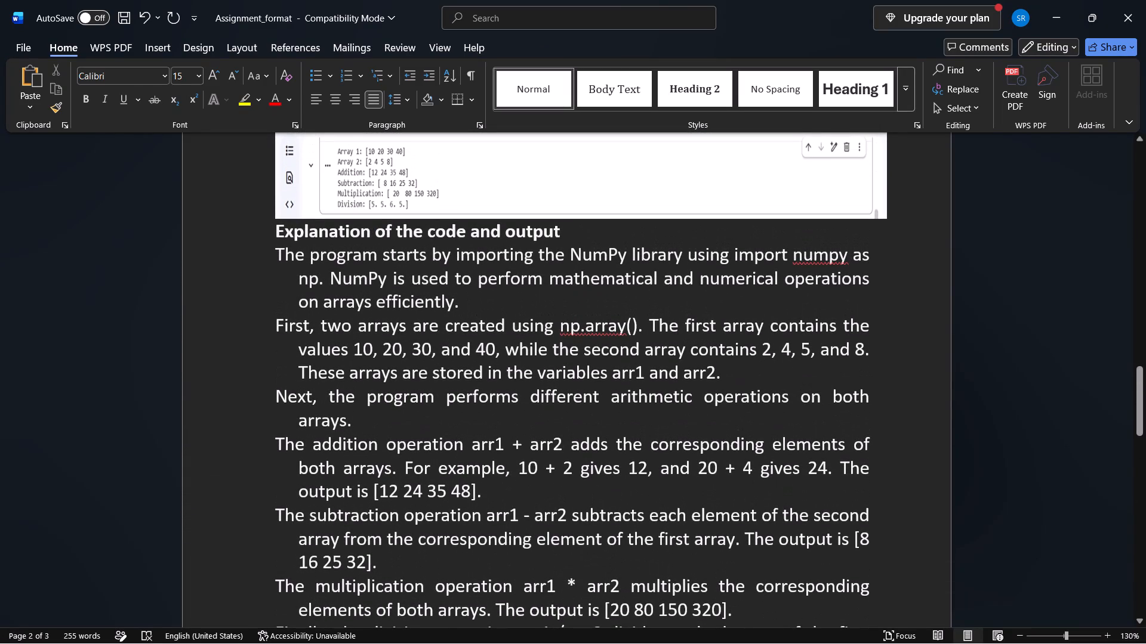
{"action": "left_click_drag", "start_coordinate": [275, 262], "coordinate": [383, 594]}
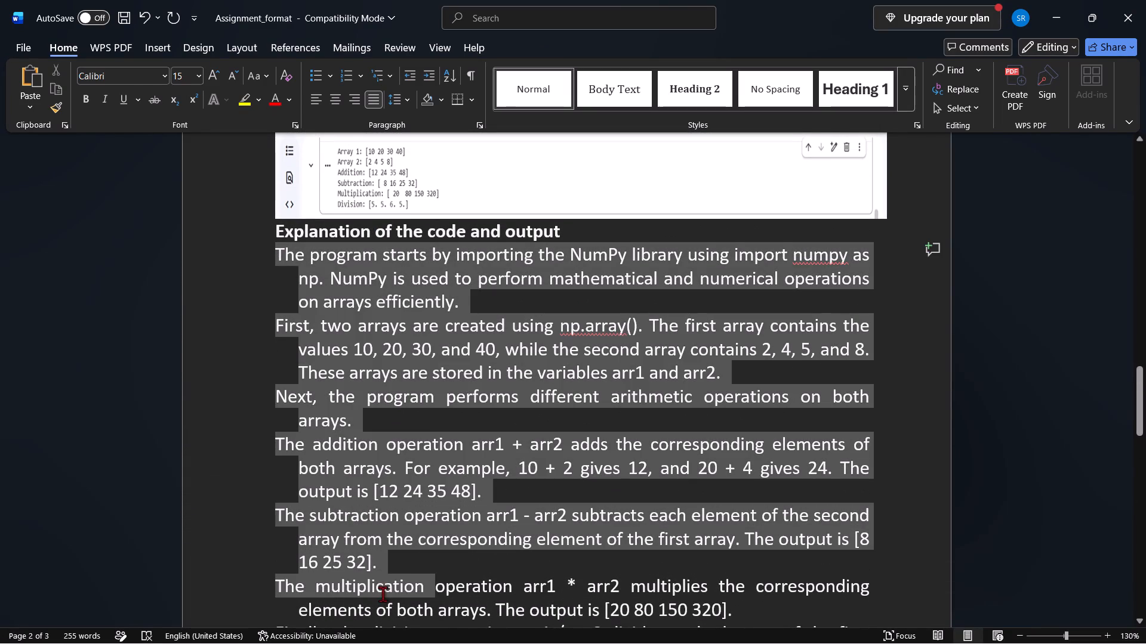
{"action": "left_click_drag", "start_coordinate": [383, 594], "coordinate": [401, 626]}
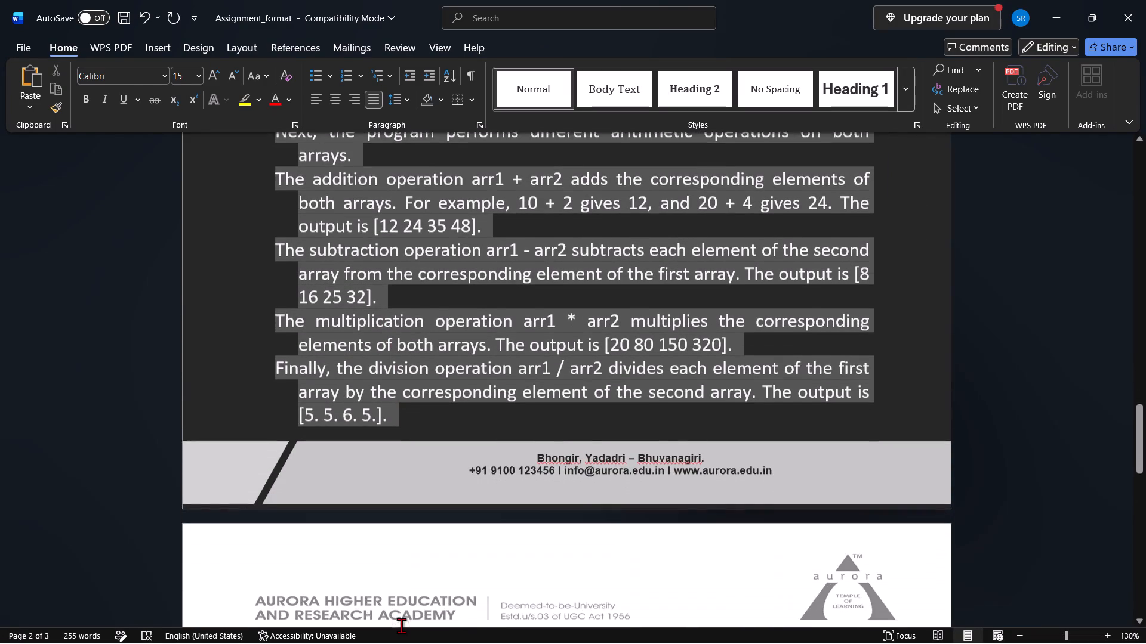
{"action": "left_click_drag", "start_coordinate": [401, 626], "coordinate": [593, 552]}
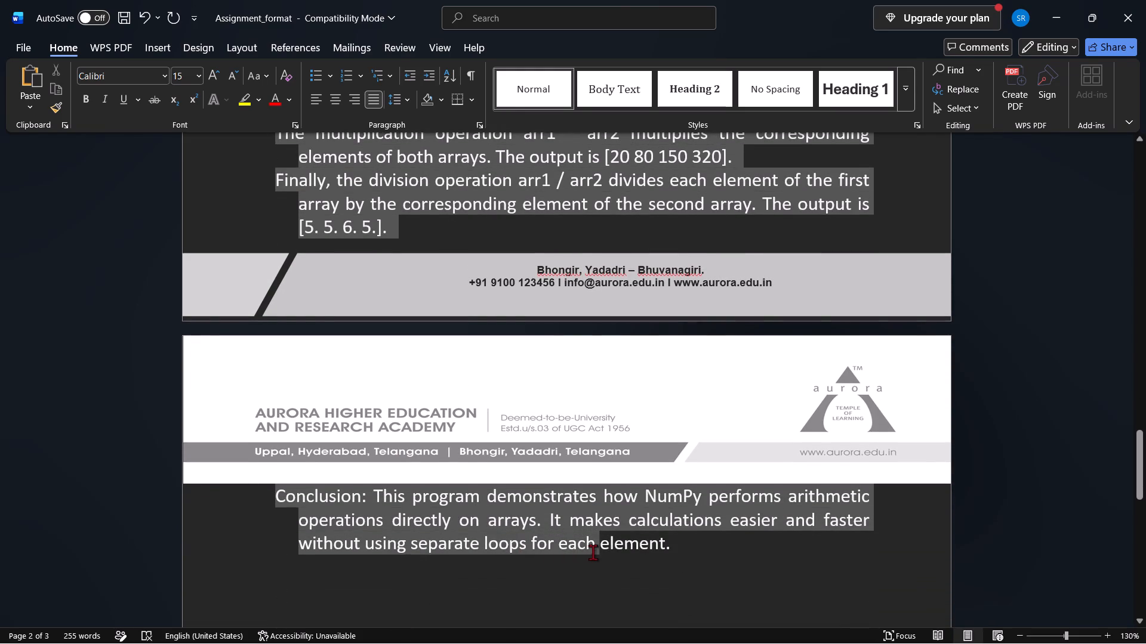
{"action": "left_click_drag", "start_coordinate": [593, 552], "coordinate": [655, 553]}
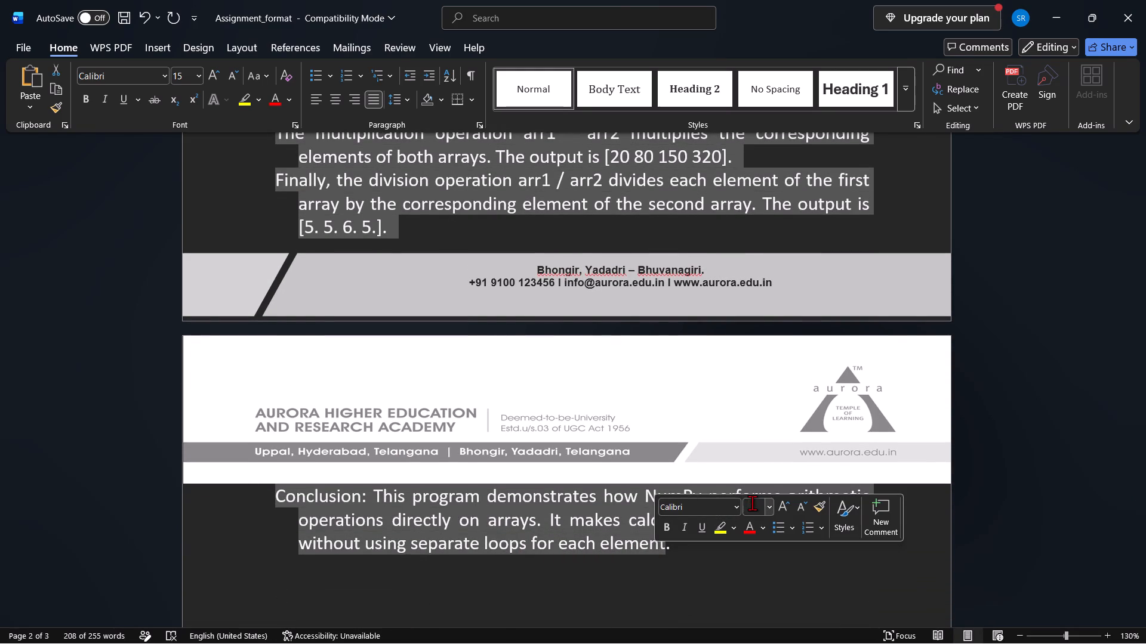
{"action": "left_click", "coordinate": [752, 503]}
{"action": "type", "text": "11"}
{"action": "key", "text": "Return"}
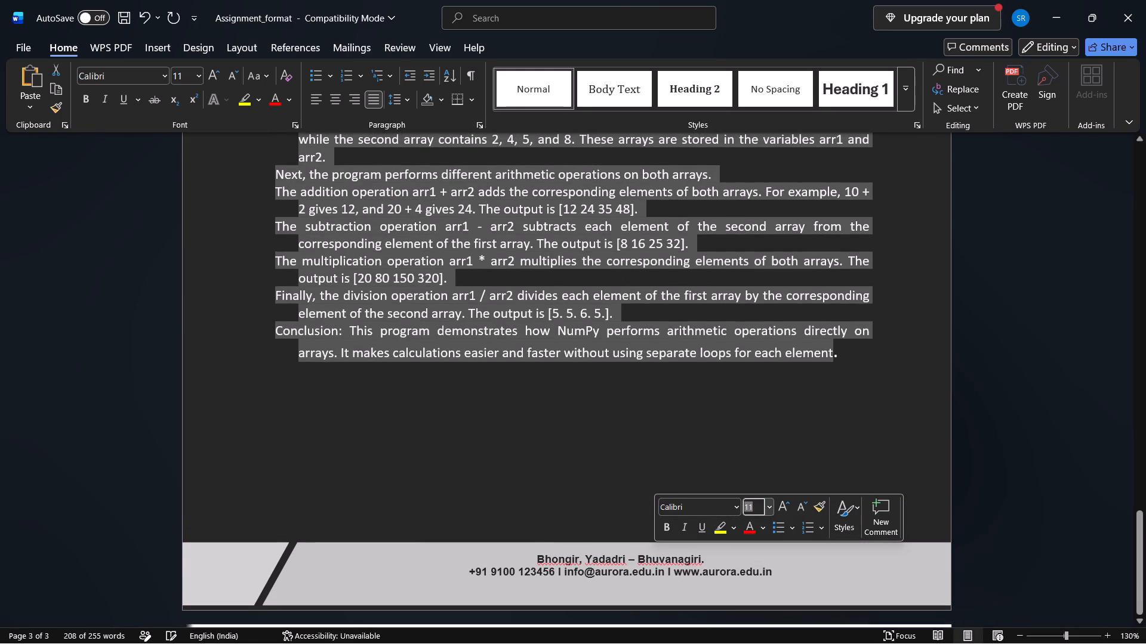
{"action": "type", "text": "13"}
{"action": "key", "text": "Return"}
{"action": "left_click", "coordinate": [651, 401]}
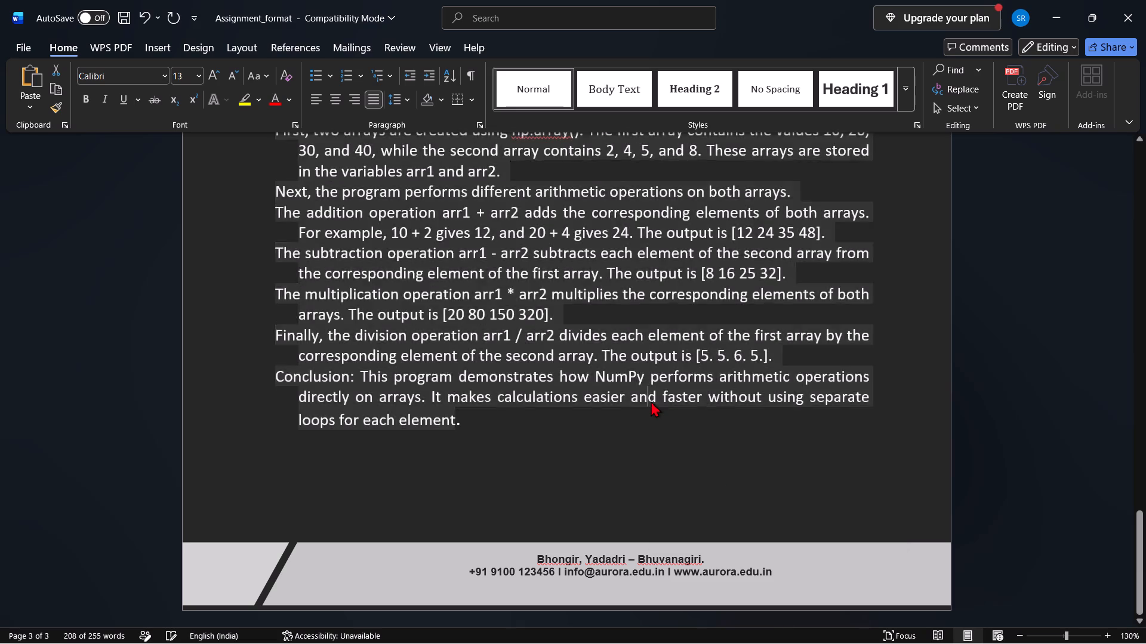
Insert a blank line after the explanation's first paragraph, which ends with "on arrays efficiently.".
{"action": "scroll", "coordinate": [651, 401], "scroll_direction": "up", "scroll_amount": 1}
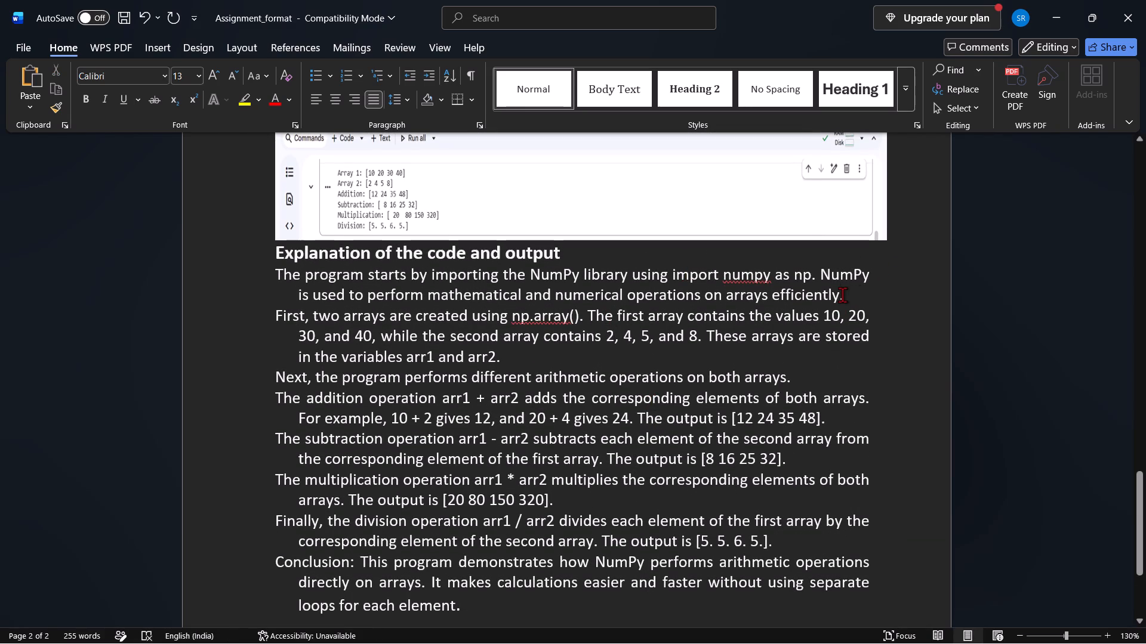
{"action": "left_click", "coordinate": [842, 295]}
{"action": "key", "text": "Return"}
Set the explanation text below the heading, from "The program starts" through the Conclusion, to font size 11.
{"action": "scroll", "coordinate": [842, 295], "scroll_direction": "down", "scroll_amount": 1}
{"action": "scroll", "coordinate": [842, 295], "scroll_direction": "up", "scroll_amount": 1}
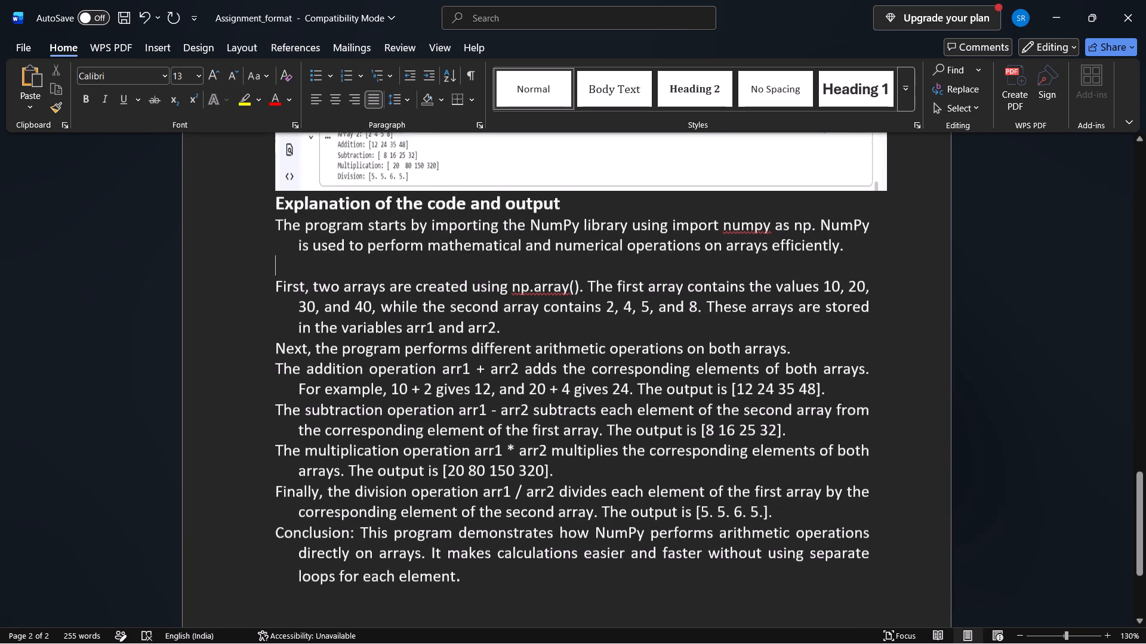
{"action": "scroll", "coordinate": [842, 295], "scroll_direction": "up", "scroll_amount": 1}
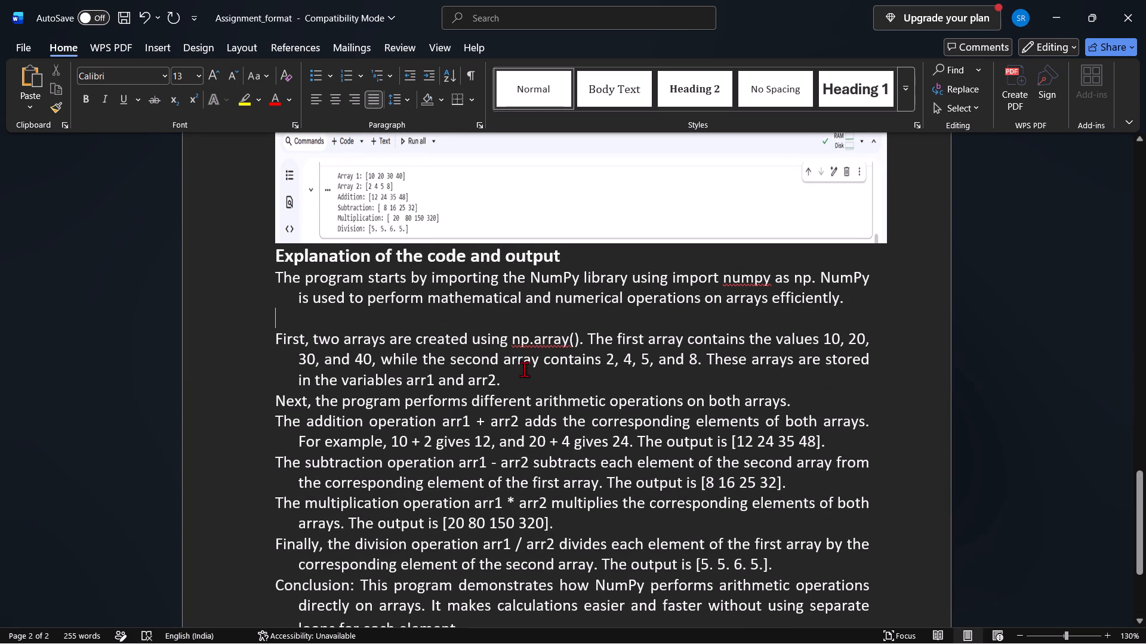
{"action": "scroll", "coordinate": [324, 337], "scroll_direction": "down", "scroll_amount": 1}
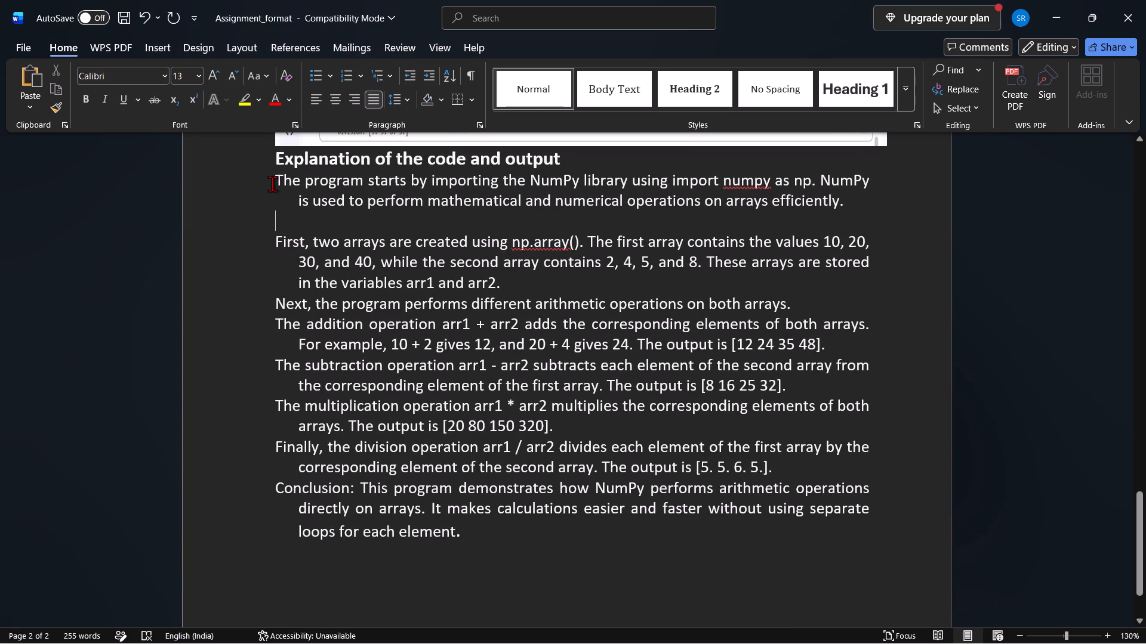
{"action": "left_click_drag", "start_coordinate": [276, 180], "coordinate": [480, 565]}
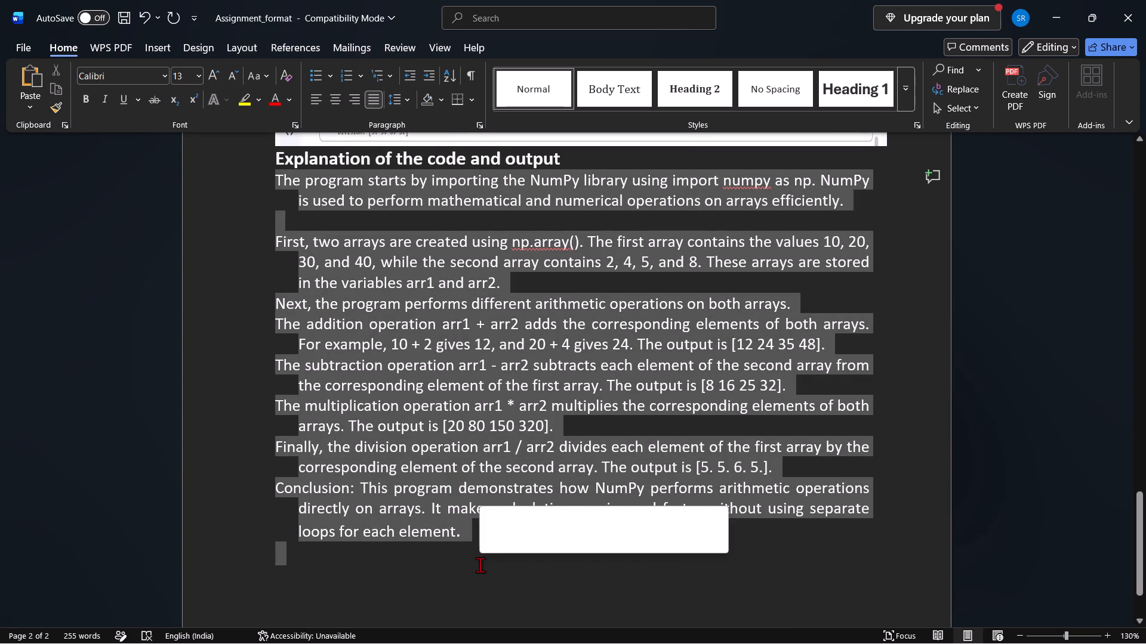
{"action": "left_click", "coordinate": [582, 516]}
{"action": "type", "text": "11"}
{"action": "key", "text": "Return"}
{"action": "left_click", "coordinate": [555, 357]}
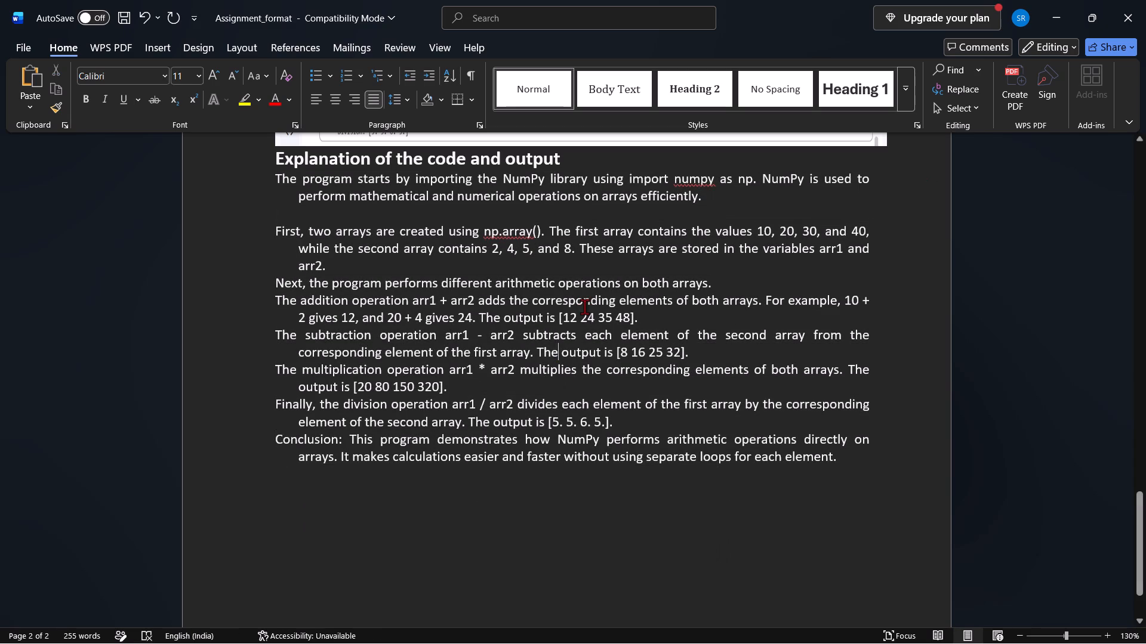
Insert a blank line after each of the array creation, addition, subtraction, multiplication and division paragraphs.
{"action": "left_click", "coordinate": [530, 269]}
{"action": "key", "text": "Return"}
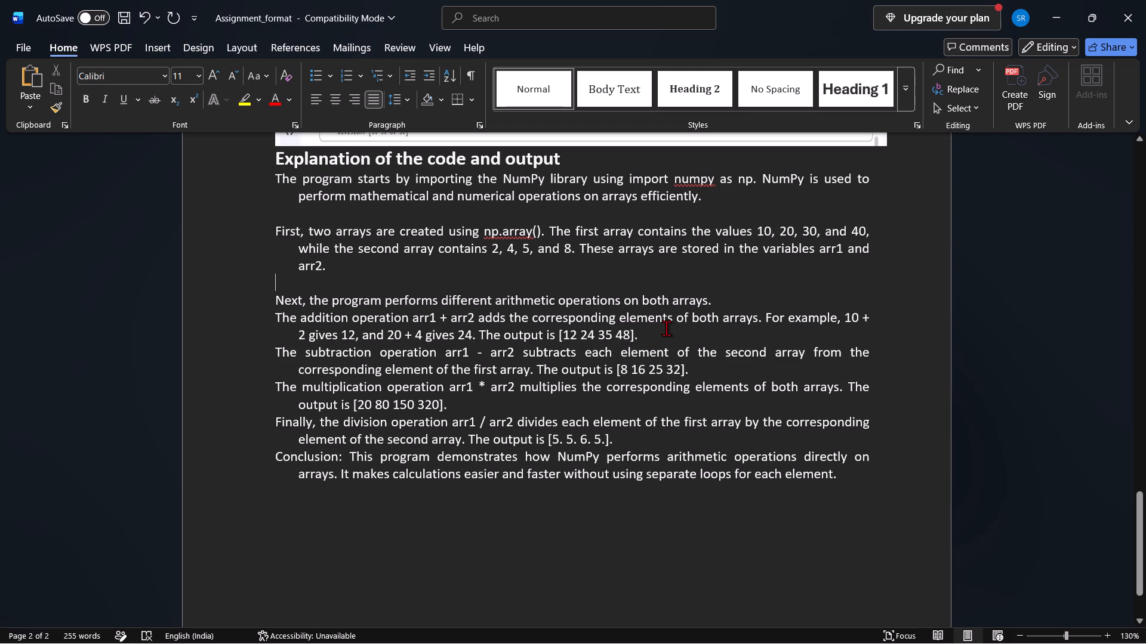
{"action": "left_click", "coordinate": [666, 328]}
{"action": "key", "text": "Return"}
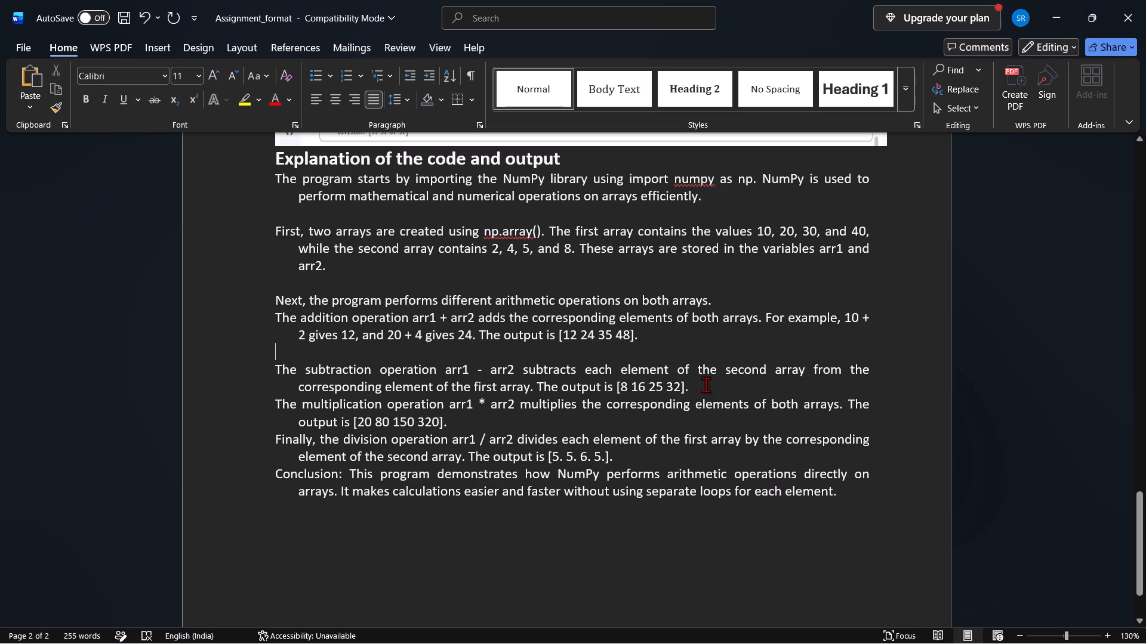
{"action": "left_click", "coordinate": [706, 384]}
{"action": "key", "text": "Return"}
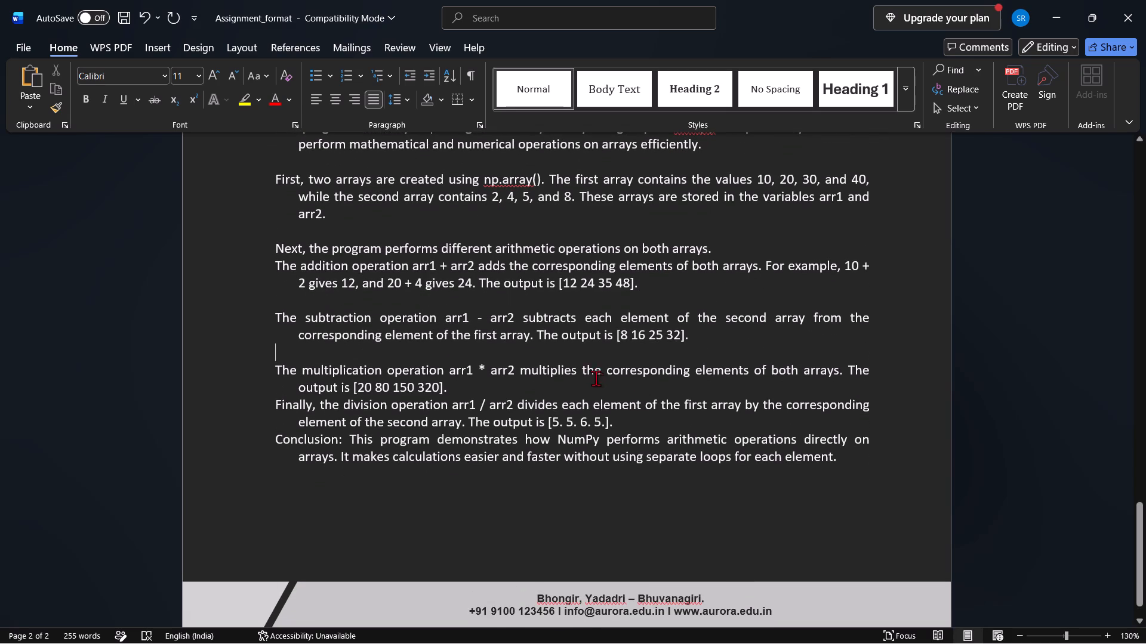
{"action": "left_click", "coordinate": [587, 385]}
{"action": "key", "text": "Return"}
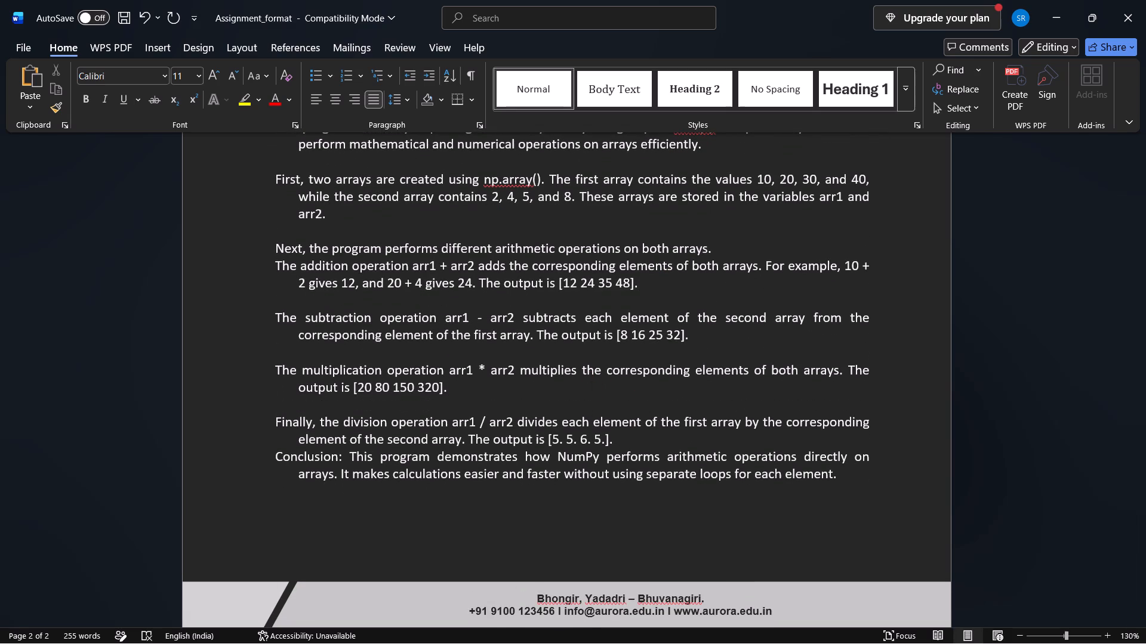
{"action": "left_click", "coordinate": [657, 430]}
{"action": "key", "text": "Return"}
Add a colon at the end of the "Explanation of the code and output" heading.
{"action": "scroll", "coordinate": [657, 430], "scroll_direction": "up", "scroll_amount": 1}
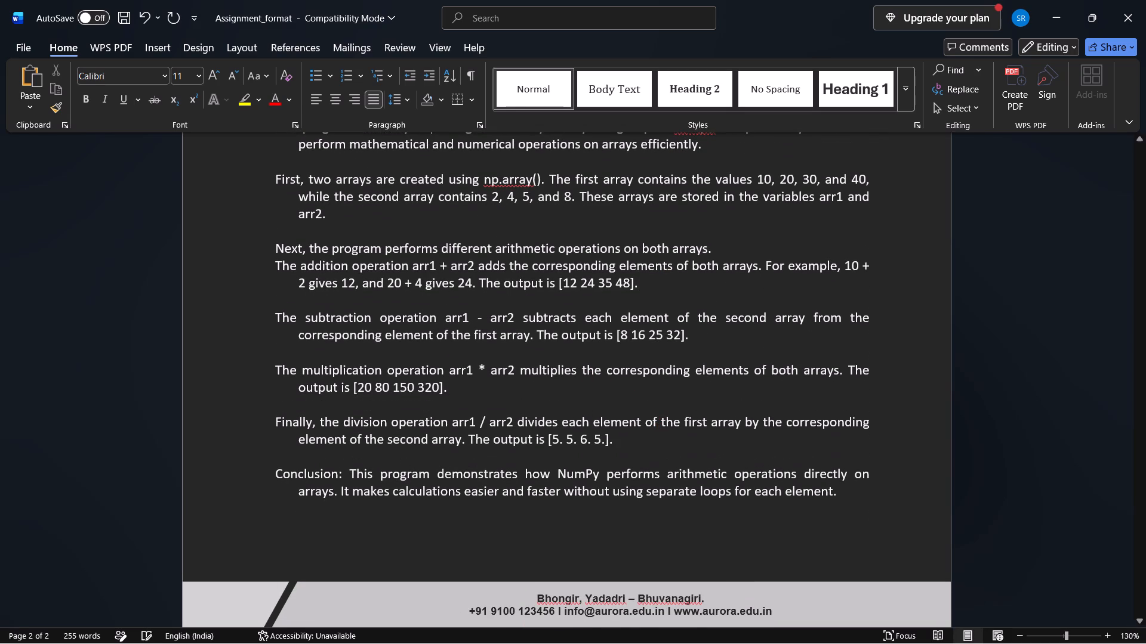
{"action": "scroll", "coordinate": [657, 430], "scroll_direction": "up", "scroll_amount": 1}
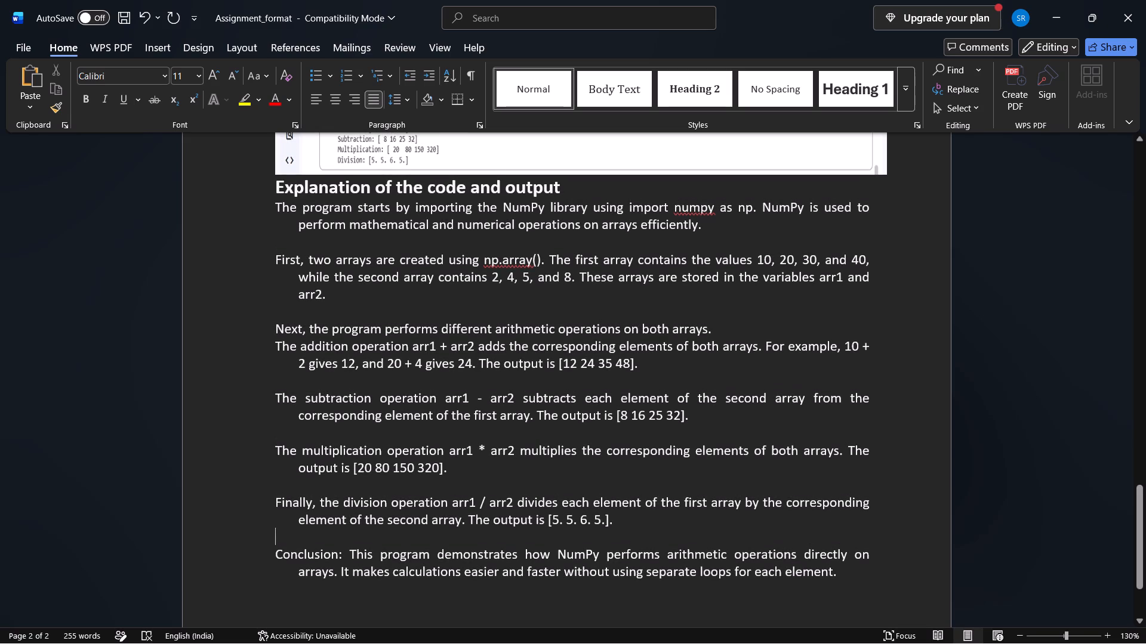
{"action": "left_click", "coordinate": [600, 185]}
{"action": "key", "text": "shift+colon"}
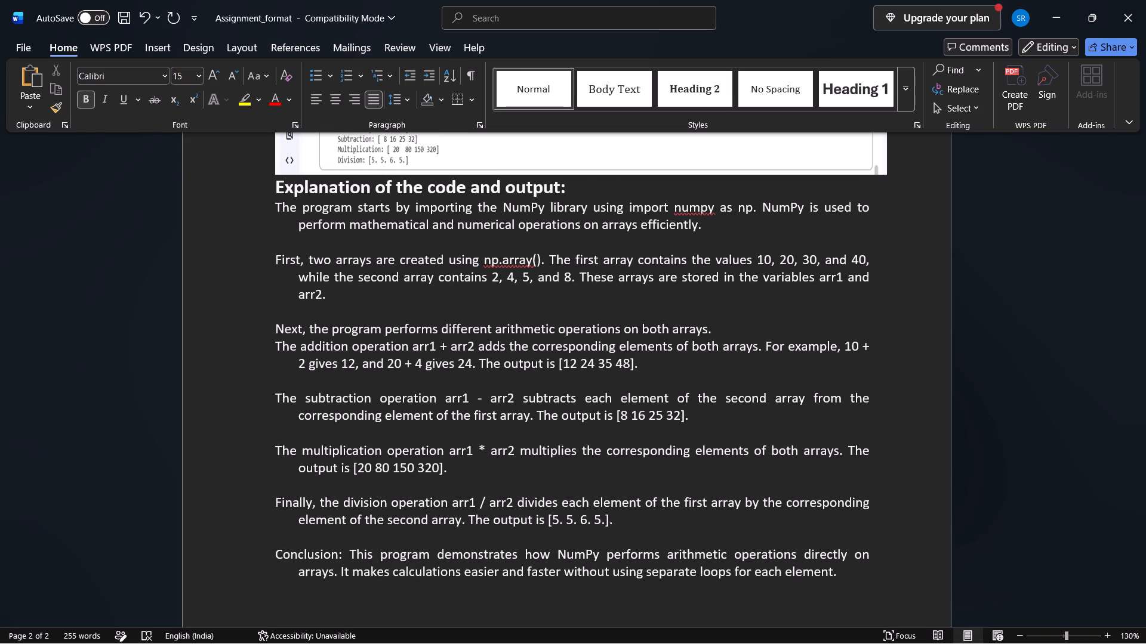
Add blank lines after the Conclusion paragraph to continue onto the third page, leaving no stray characters there.
{"action": "scroll", "coordinate": [600, 185], "scroll_direction": "down", "scroll_amount": 2}
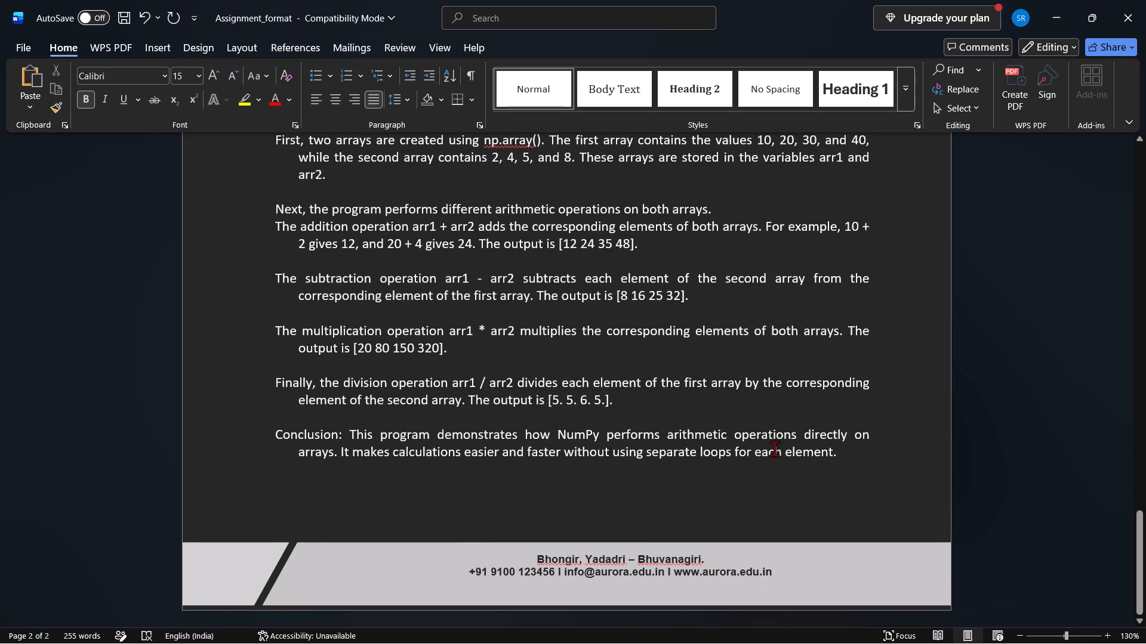
{"action": "left_click", "coordinate": [845, 459]}
{"action": "key", "text": "Return"}
{"action": "key", "text": "Return"}
{"action": "key", "text": "Return"}
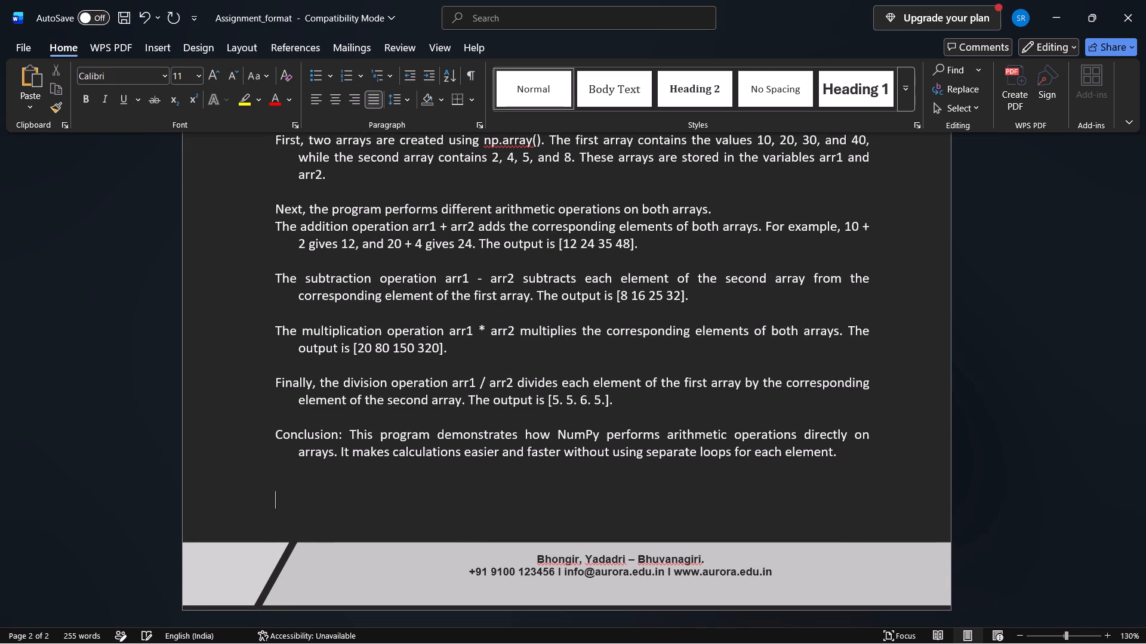
{"action": "key", "text": "Return"}
{"action": "key", "text": "Return"}
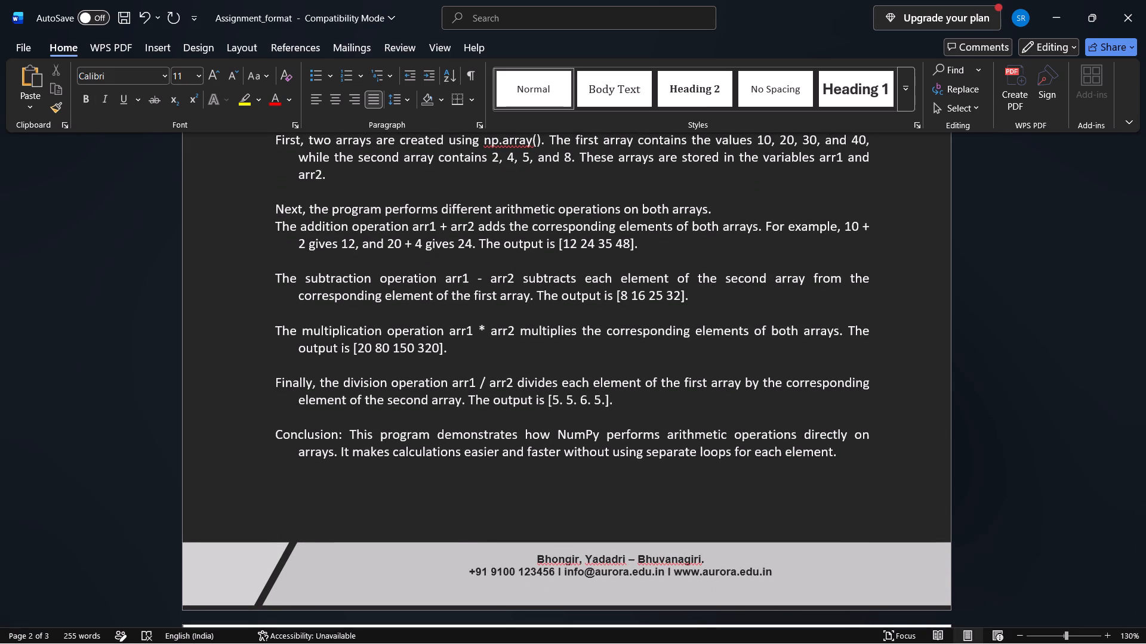
{"action": "key", "text": "Return"}
{"action": "scroll", "coordinate": [845, 459], "scroll_direction": "down", "scroll_amount": 1}
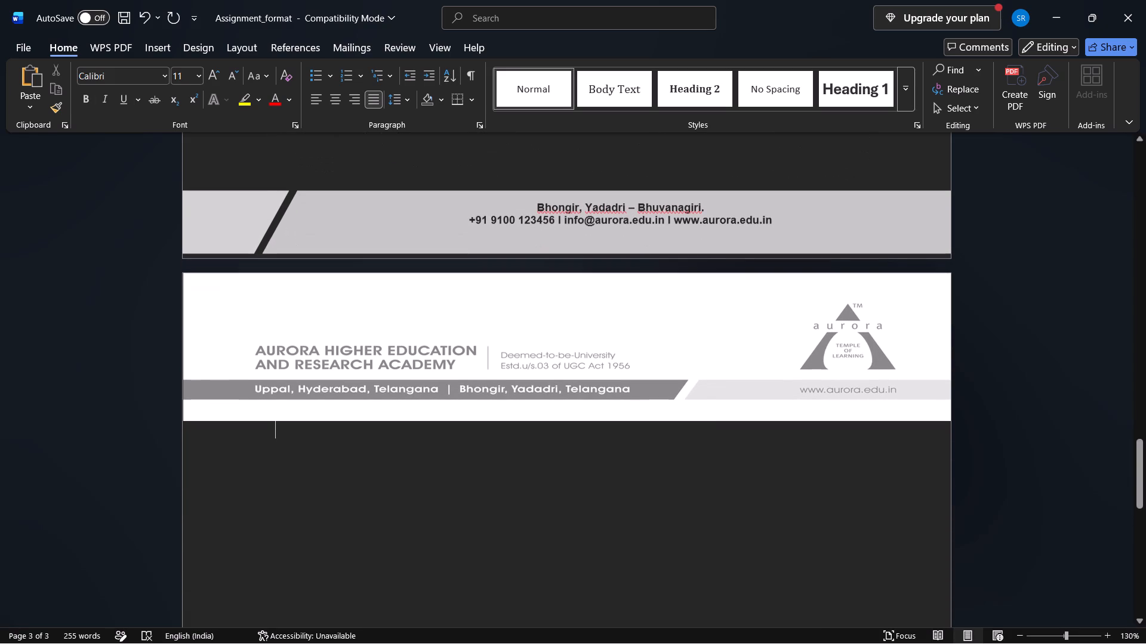
{"action": "key", "text": "backslash"}
{"action": "key", "text": "Return"}
{"action": "key", "text": "BackSpace"}
{"action": "key", "text": "BackSpace"}
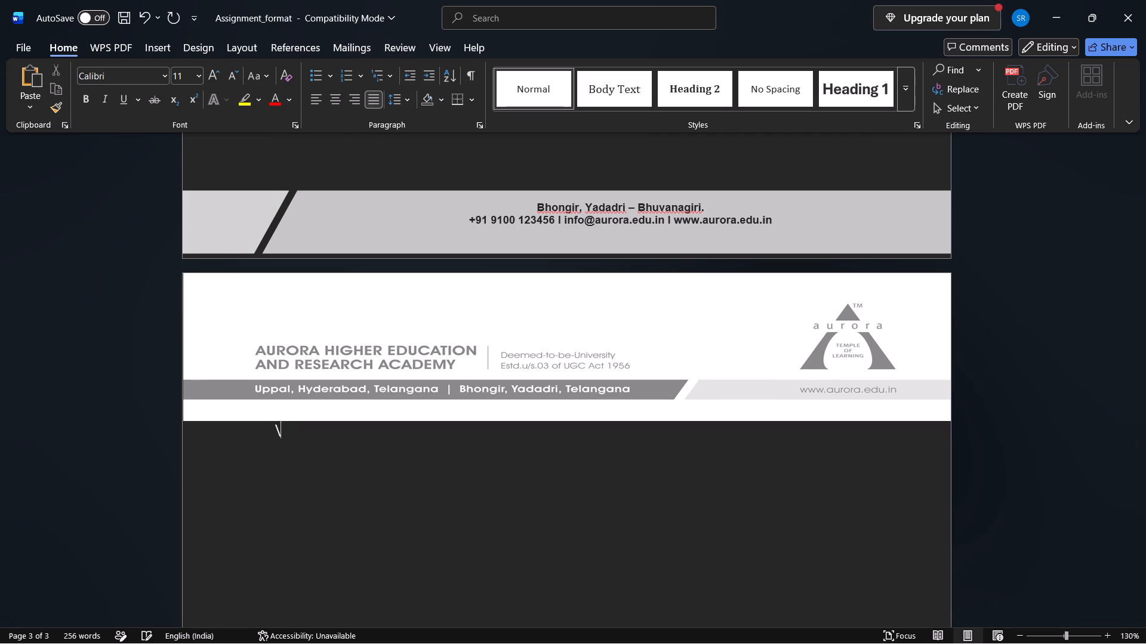
{"action": "key", "text": "BackSpace"}
{"action": "key", "text": "Return"}
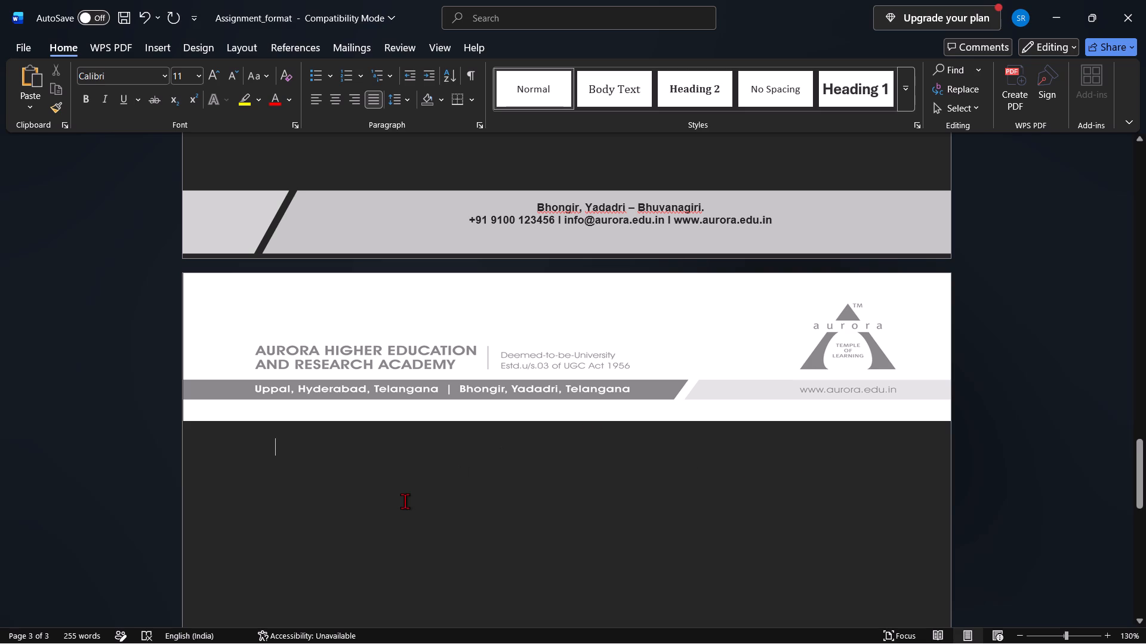
Set the font size to 15 on the blank line near the top of the third page.
{"action": "right_click", "coordinate": [366, 475]}
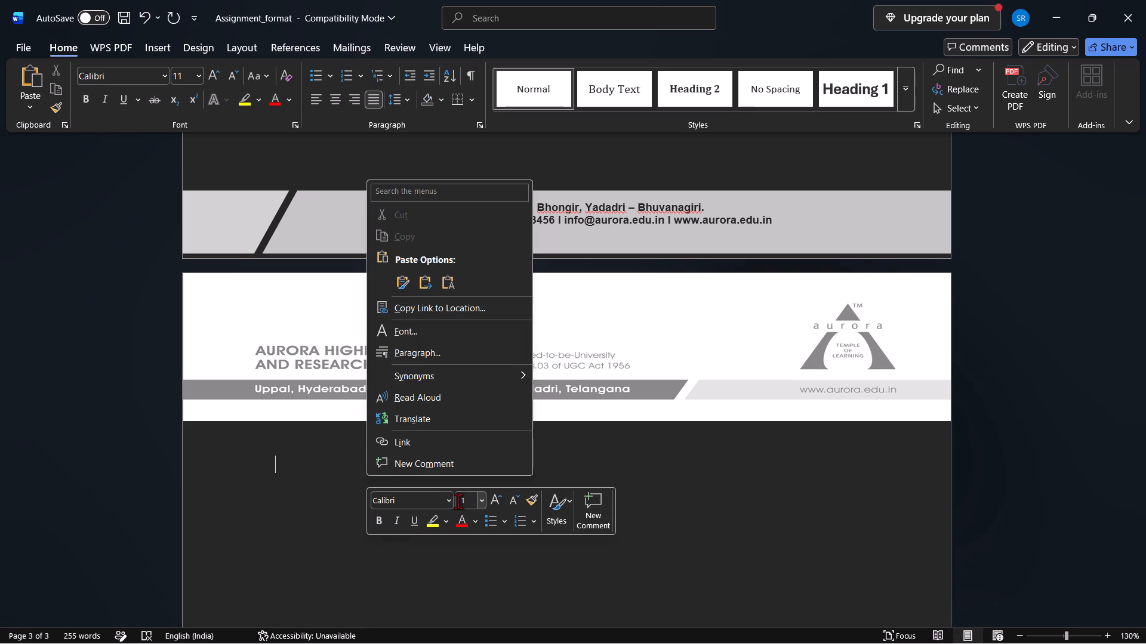
{"action": "left_click", "coordinate": [467, 500]}
{"action": "type", "text": "15"}
{"action": "key", "text": "Return"}
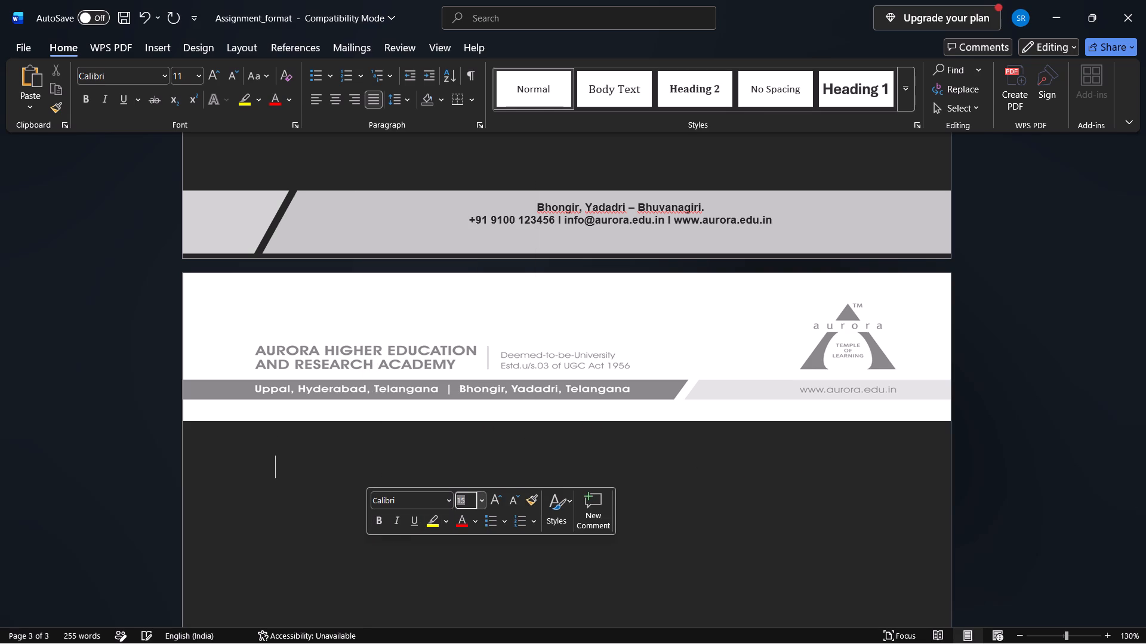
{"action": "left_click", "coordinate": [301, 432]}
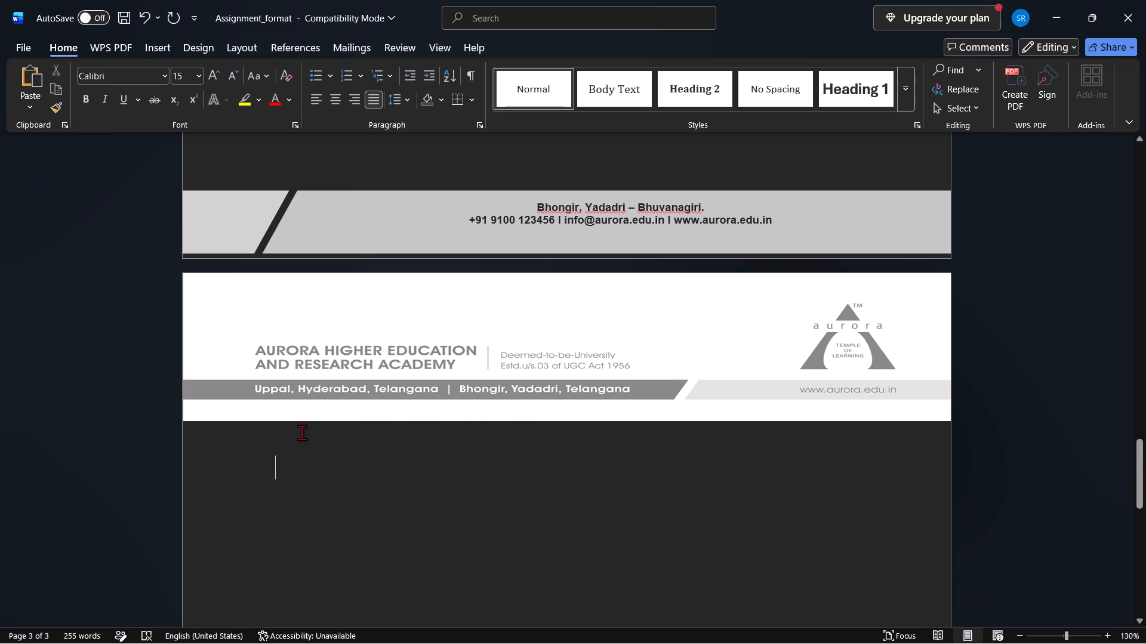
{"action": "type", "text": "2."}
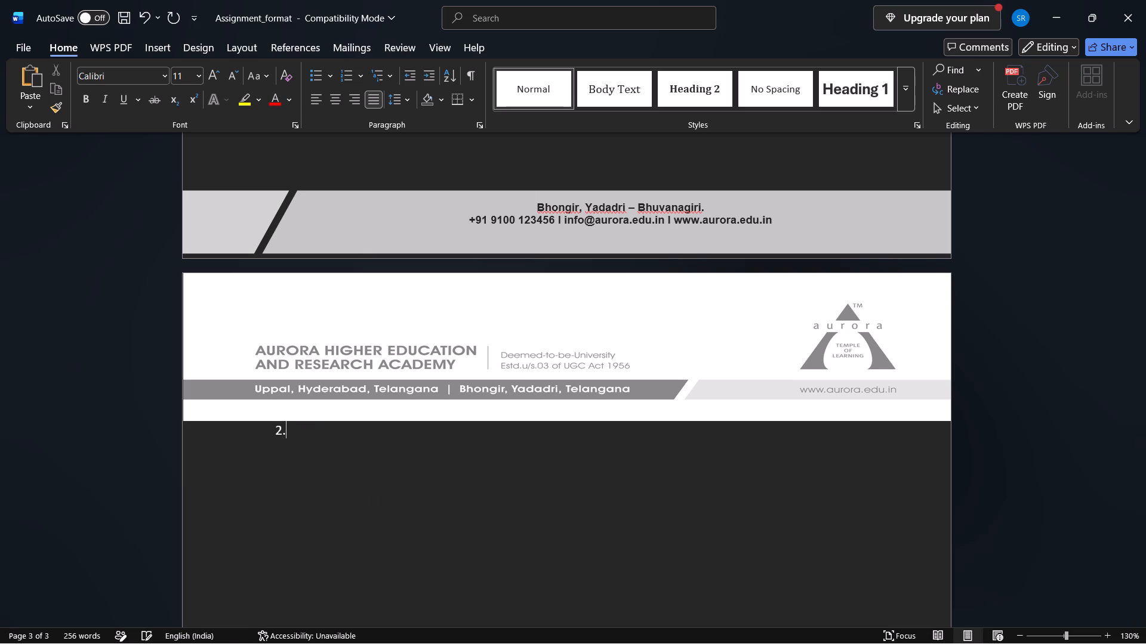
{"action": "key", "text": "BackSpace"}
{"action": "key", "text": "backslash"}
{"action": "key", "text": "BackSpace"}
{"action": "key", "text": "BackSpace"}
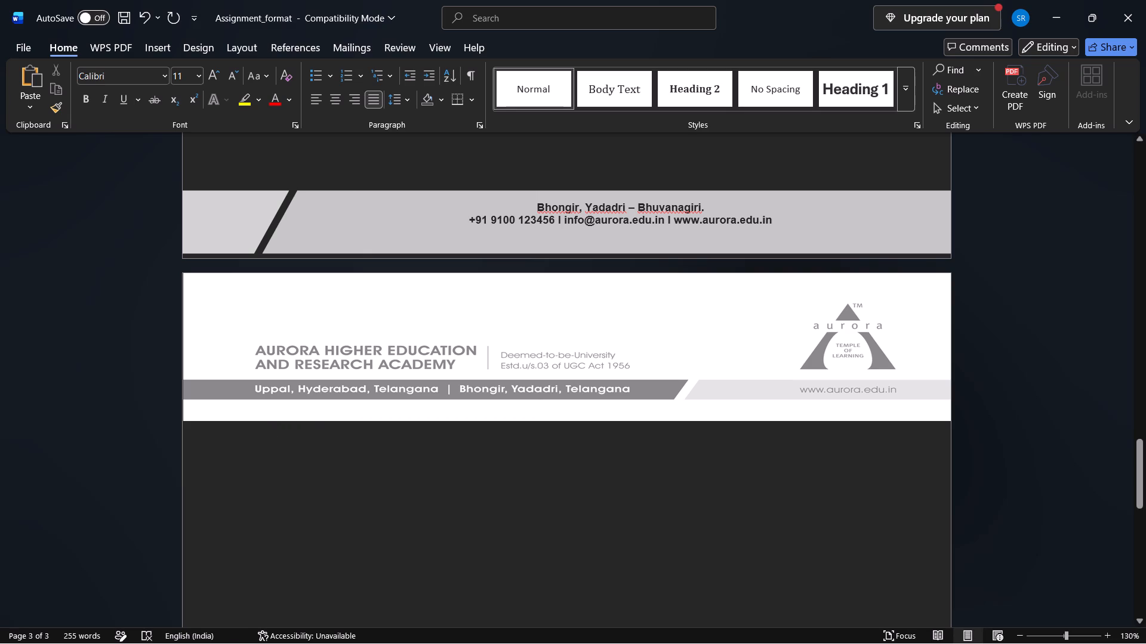
Start the second item with the number "2." on the second line of the third page.
{"action": "left_click", "coordinate": [272, 441]}
{"action": "type", "text": "2."}
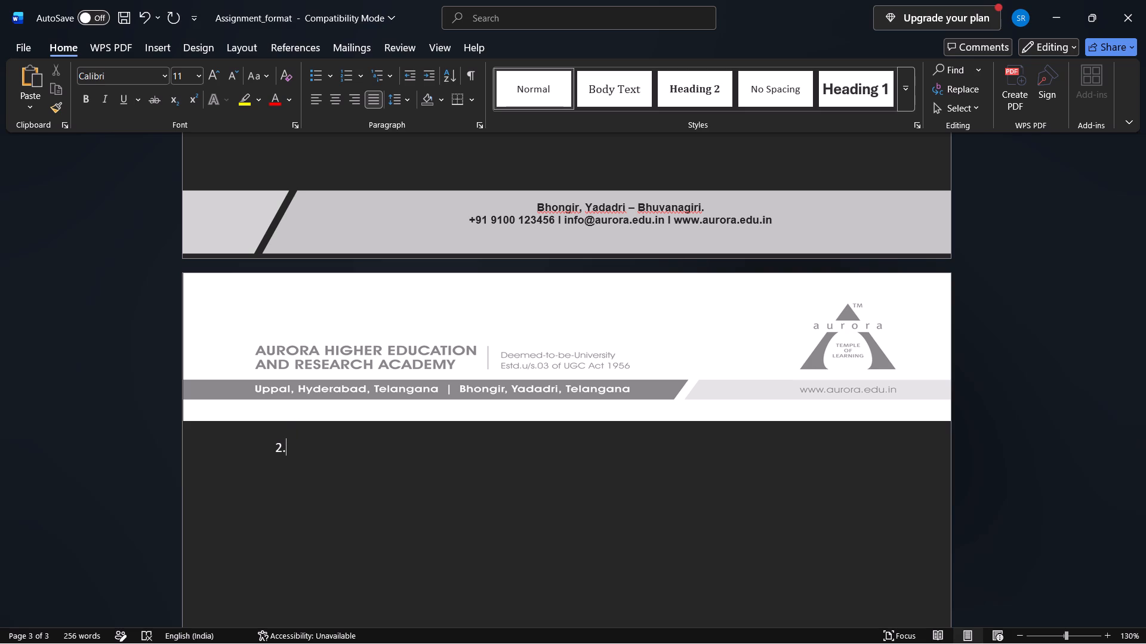
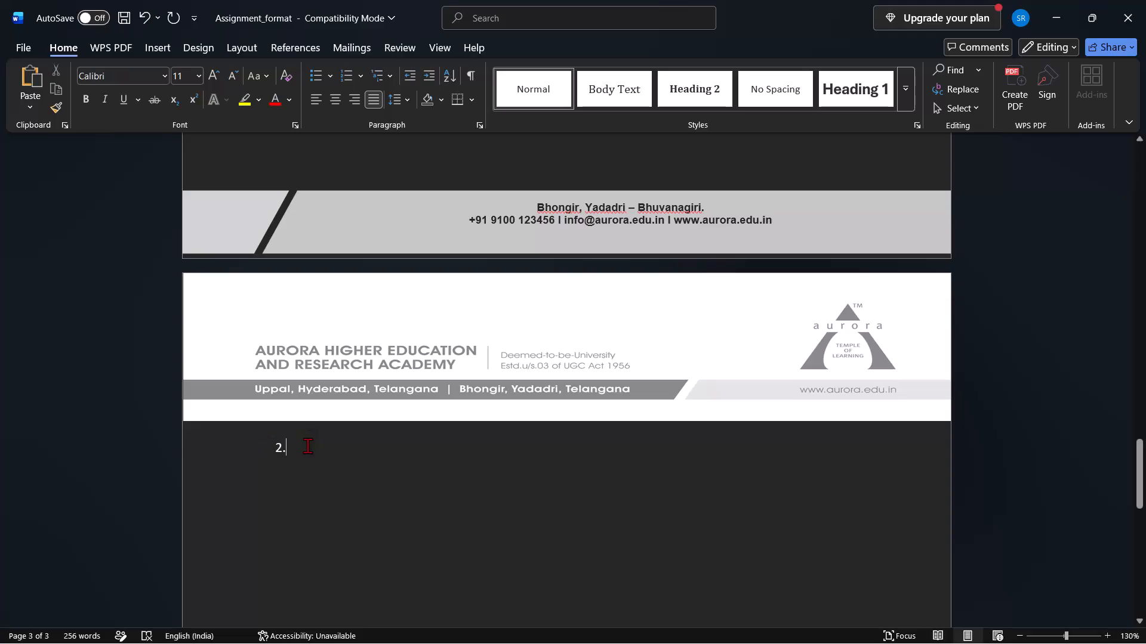
Set the font size of the "2." item number near the top of the third page to 15.
{"action": "left_click_drag", "start_coordinate": [307, 446], "coordinate": [244, 437]}
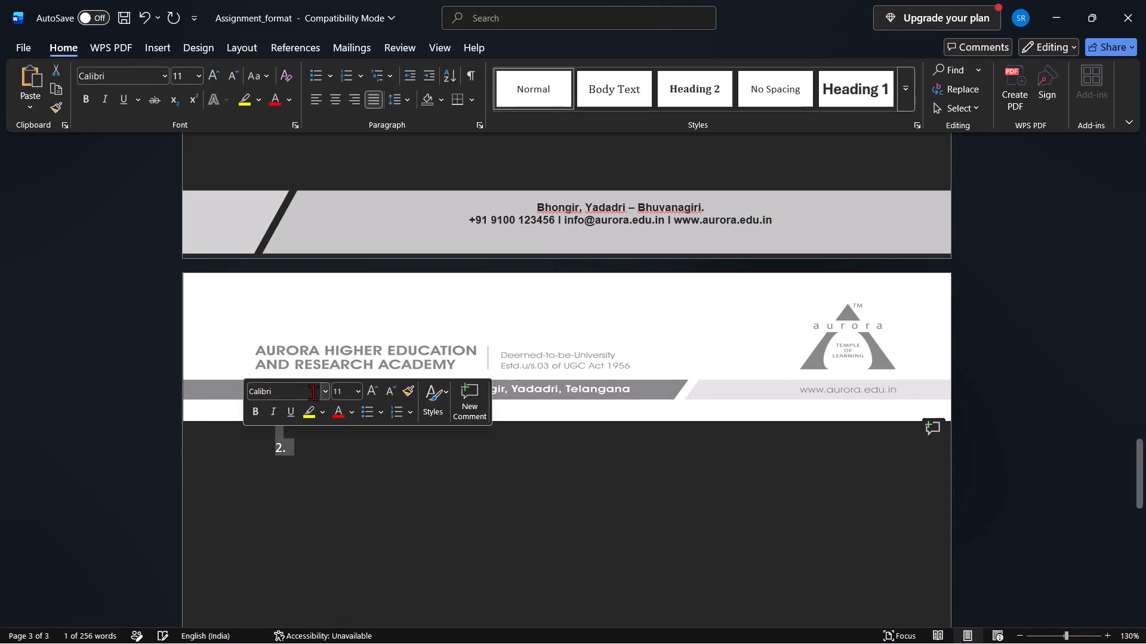
{"action": "left_click", "coordinate": [337, 388]}
{"action": "type", "text": "15"}
{"action": "key", "text": "Return"}
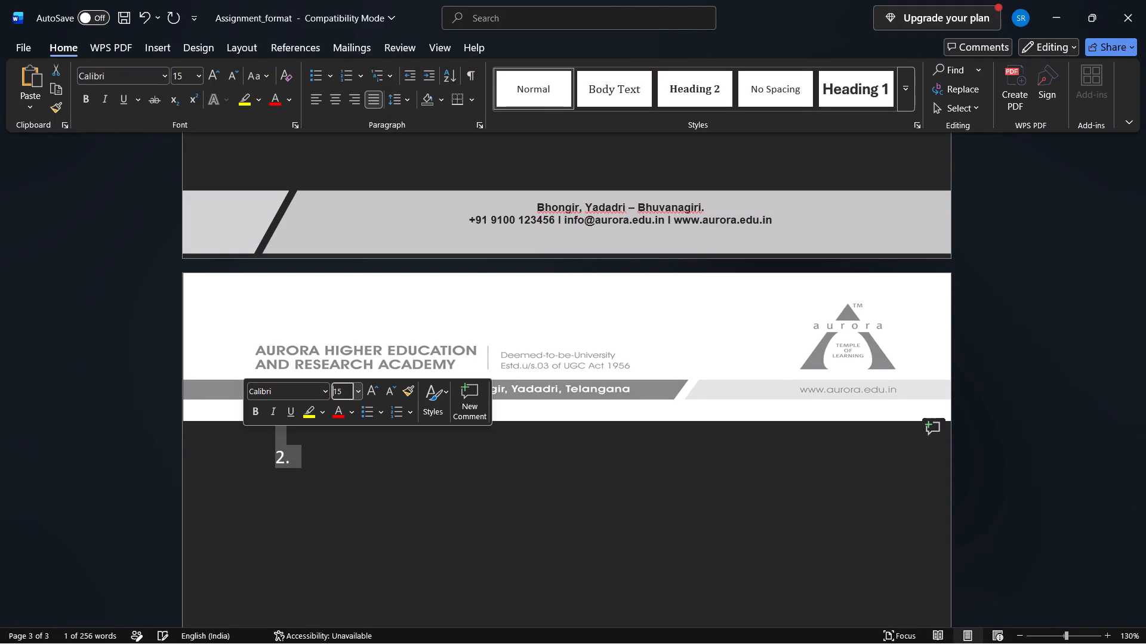
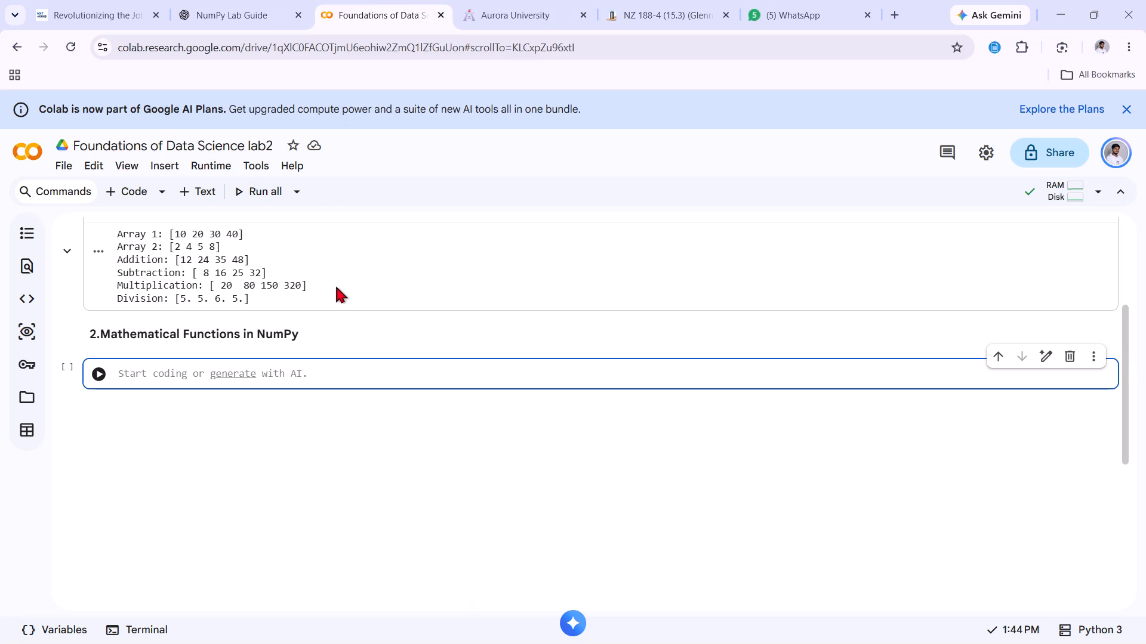
{"action": "key", "text": "ctrl+v"}
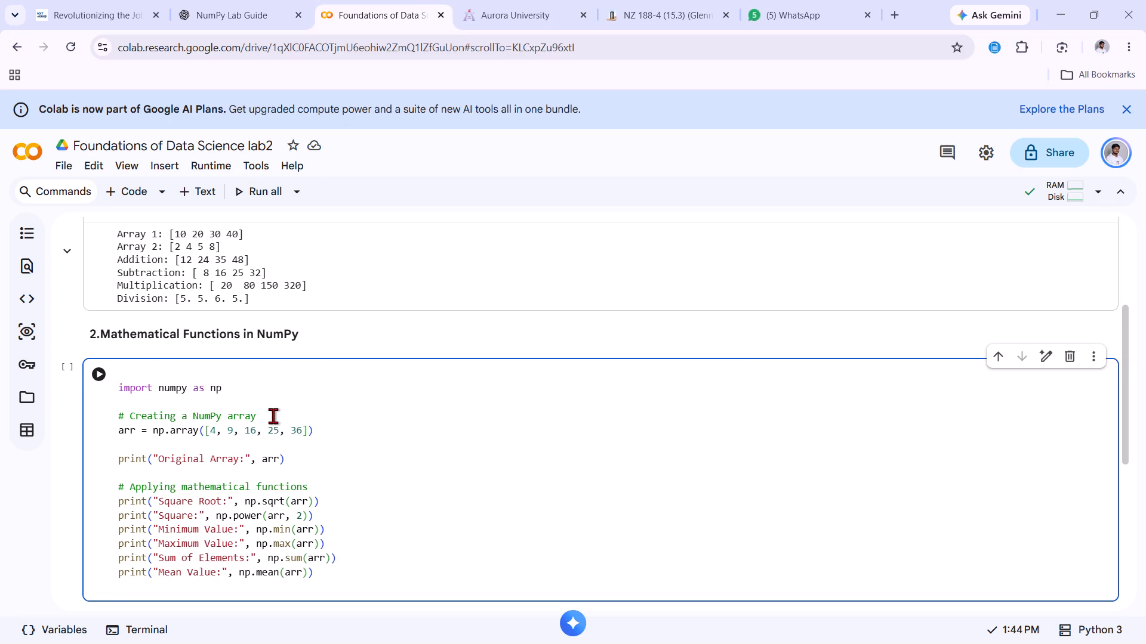
Remove the "# Creating a NumPy array" and "# Applying mathematical functions" comment lines from the code, each with one blank line.
{"action": "left_click_drag", "start_coordinate": [272, 416], "coordinate": [115, 404]}
{"action": "key", "text": "BackSpace"}
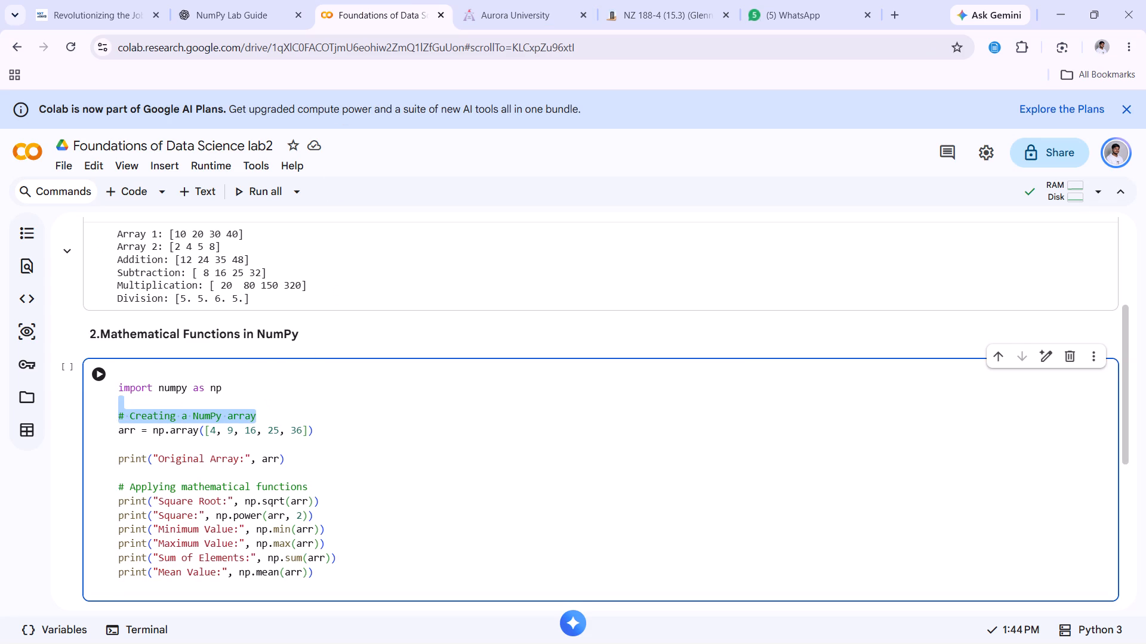
{"action": "key", "text": "BackSpace"}
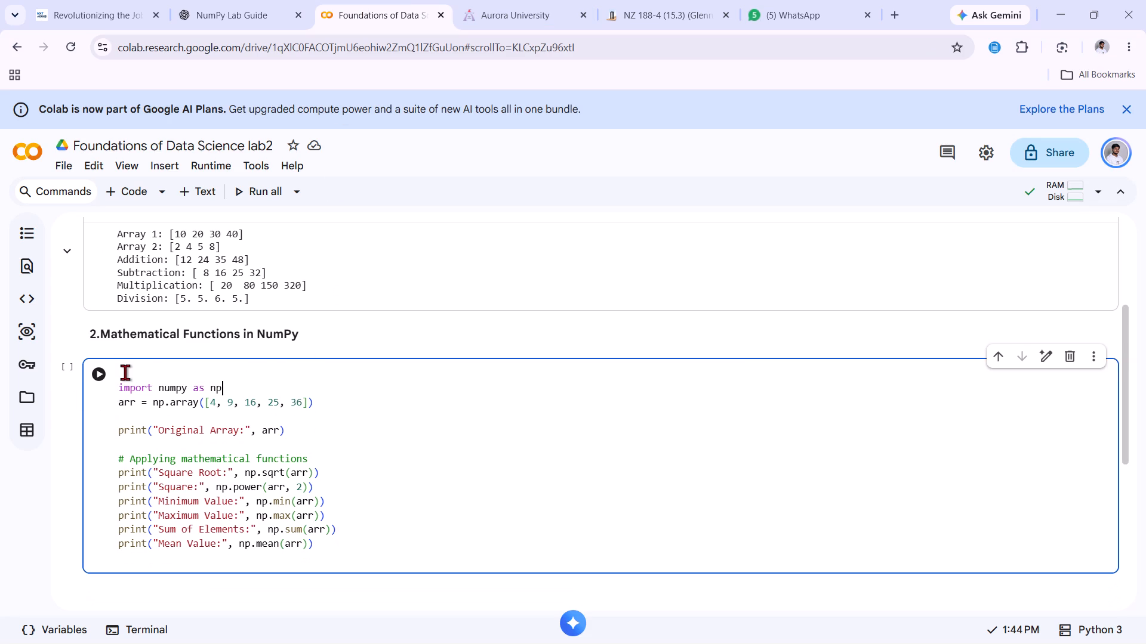
{"action": "left_click", "coordinate": [125, 372]}
{"action": "key", "text": "BackSpace"}
{"action": "key", "text": "Down"}
{"action": "key", "text": "Down"}
{"action": "key", "text": "Down"}
{"action": "left_click_drag", "start_coordinate": [313, 456], "coordinate": [117, 454]}
{"action": "key", "text": "BackSpace"}
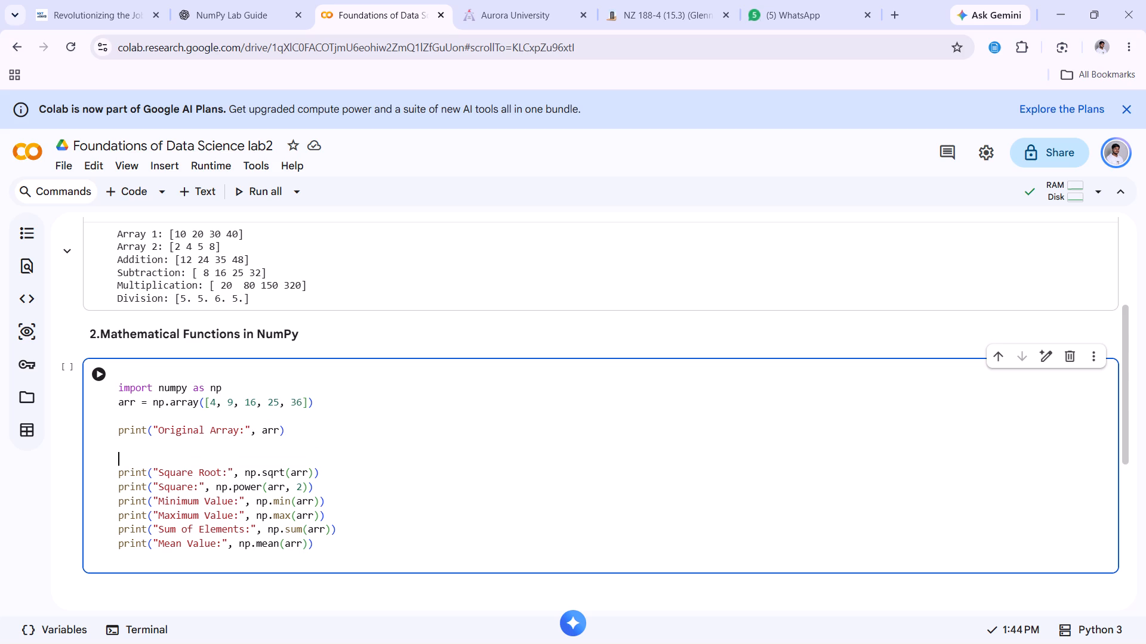
{"action": "key", "text": "BackSpace"}
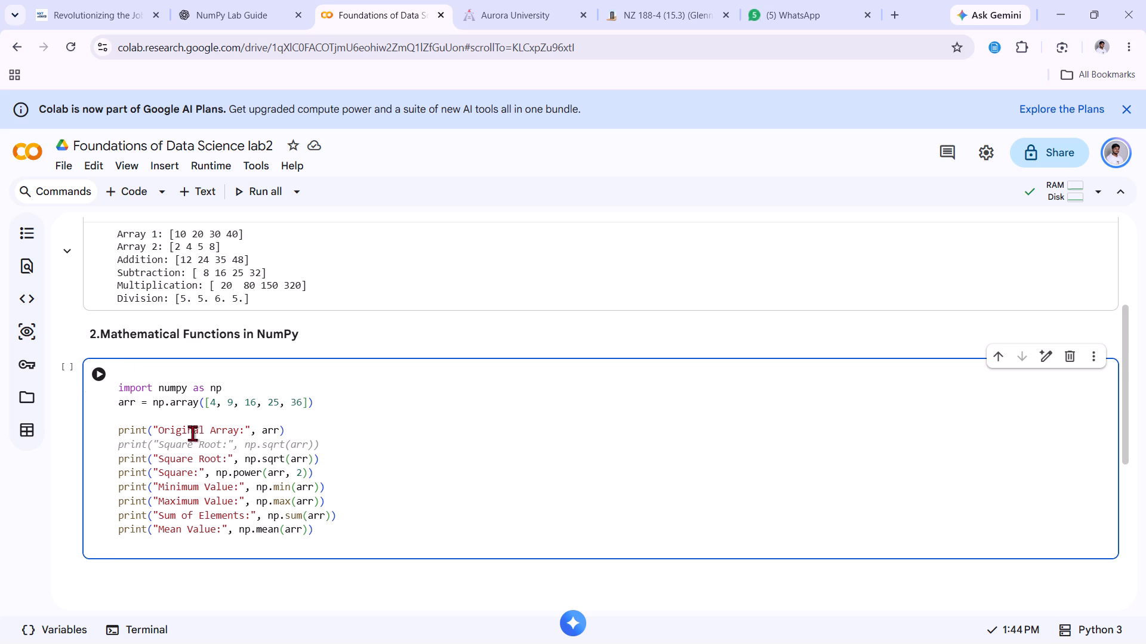
Run the Mathematical Functions code cell and bring its output into view.
{"action": "left_click", "coordinate": [98, 368]}
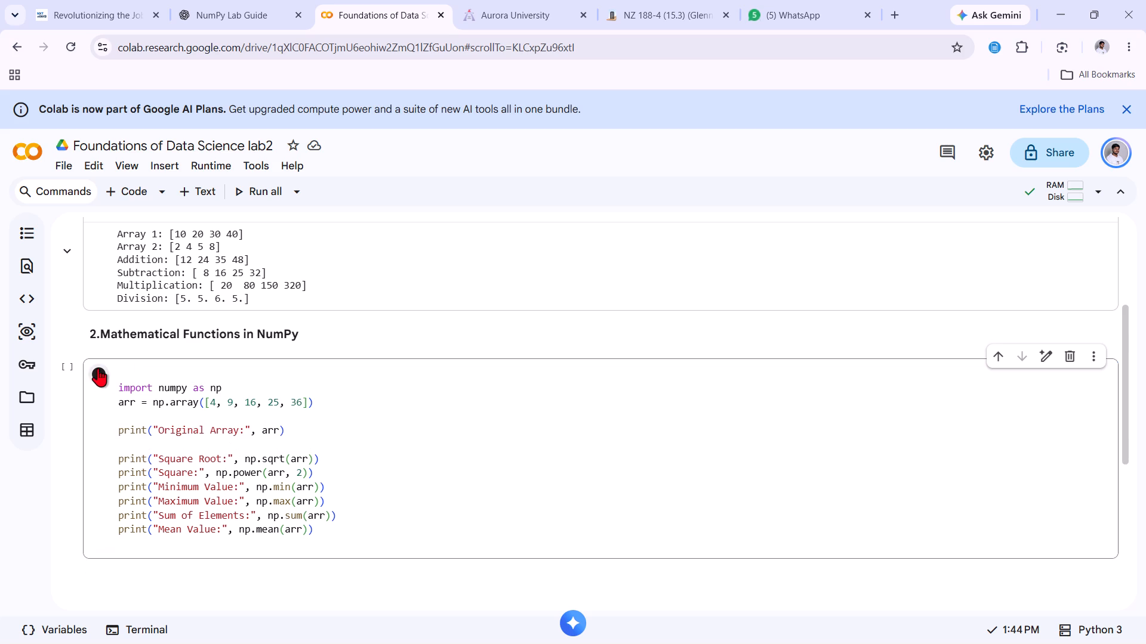
{"action": "scroll", "coordinate": [98, 368], "scroll_direction": "down", "scroll_amount": 1}
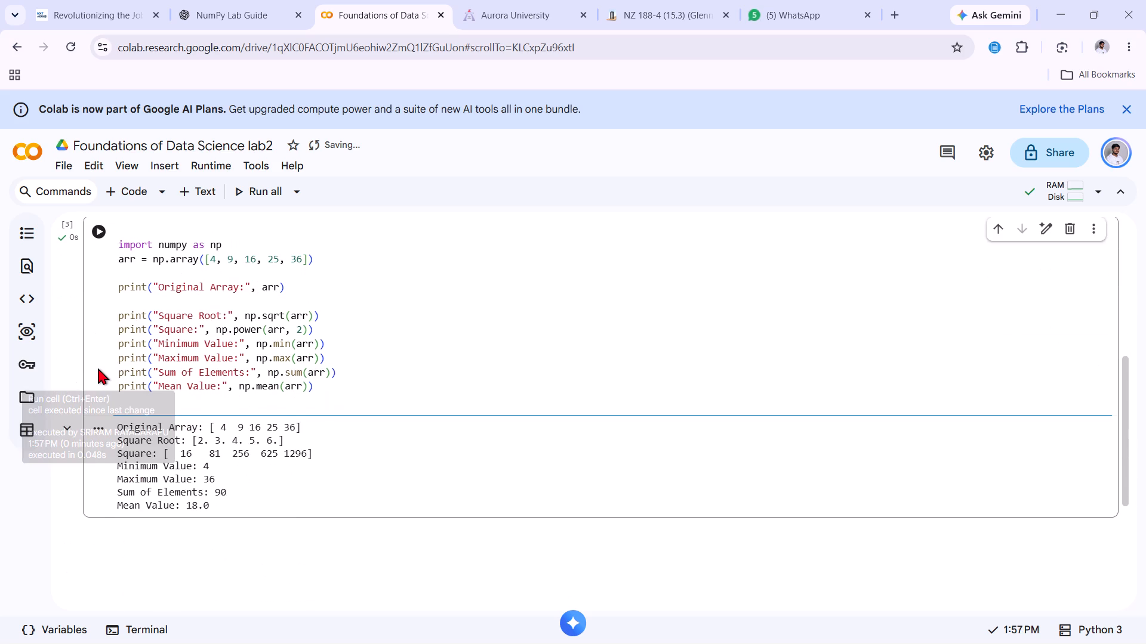
Capture the notebook from its title bar to the last code line and paste the screenshot under "2." in the Word document.
{"action": "scroll", "coordinate": [98, 368], "scroll_direction": "up", "scroll_amount": 1}
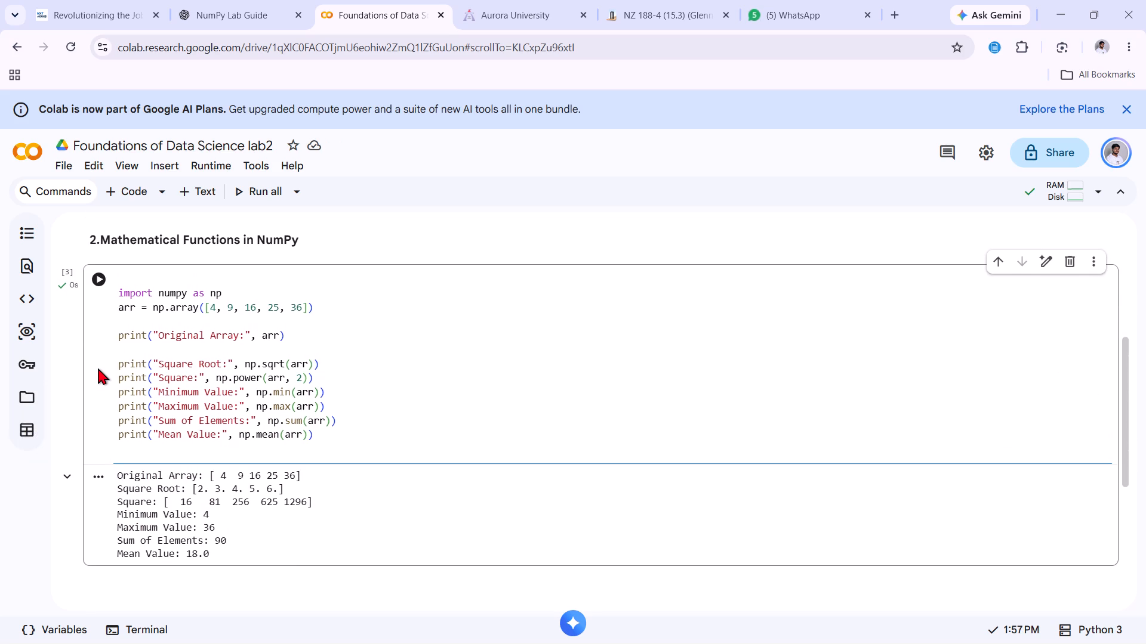
{"action": "key", "text": "Print"}
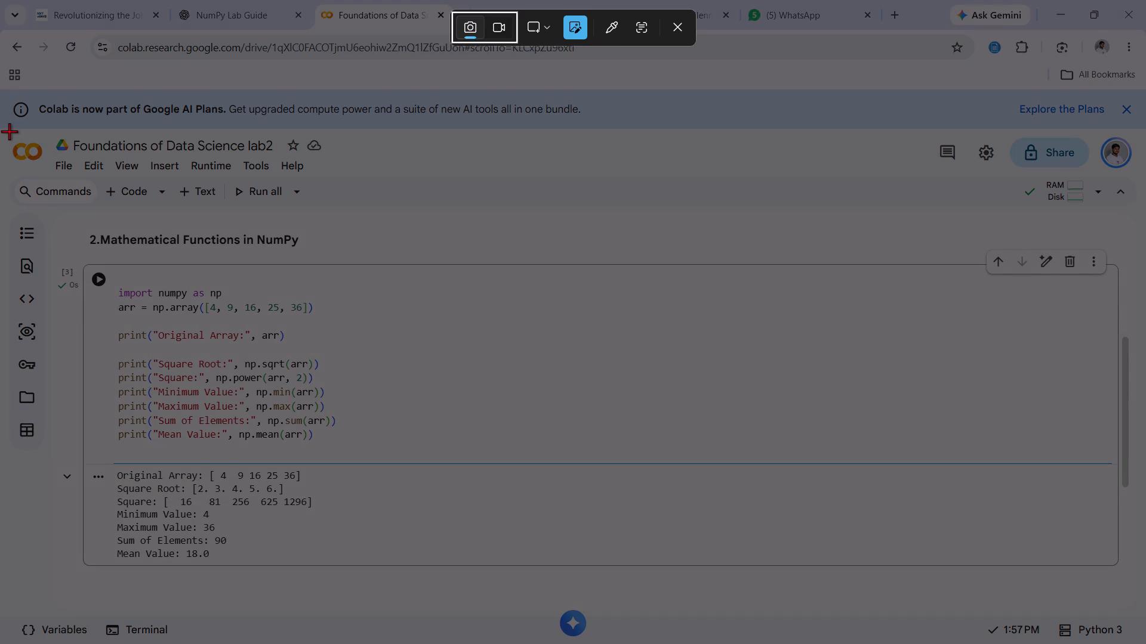
{"action": "left_click_drag", "start_coordinate": [0, 129], "coordinate": [1145, 447]}
{"action": "scroll", "coordinate": [676, 434], "scroll_direction": "right", "scroll_amount": 4}
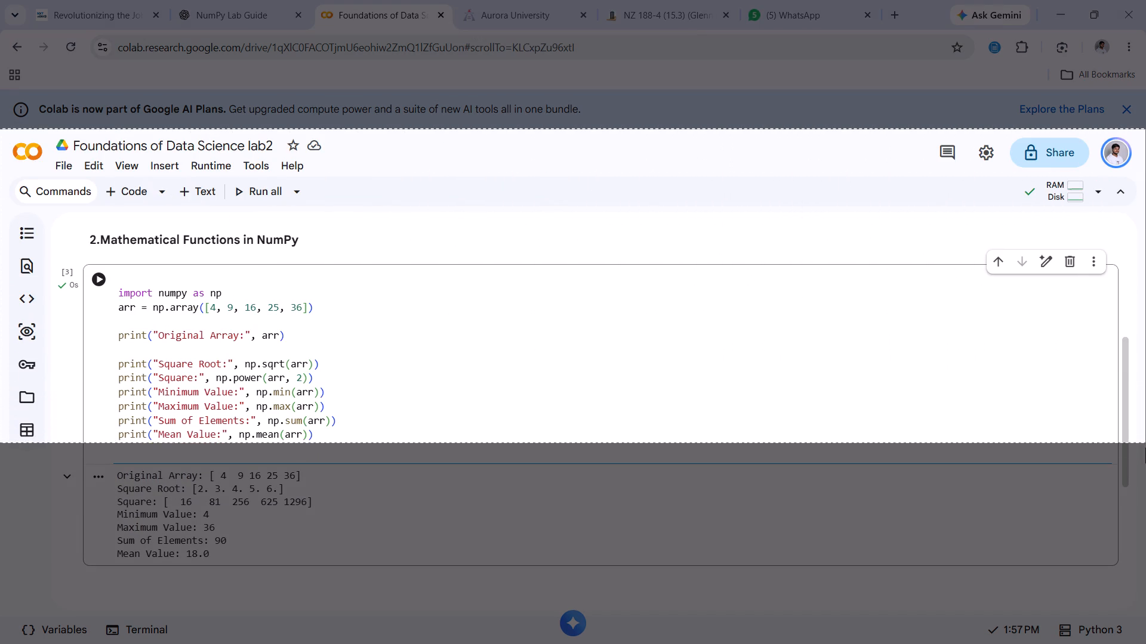
{"action": "left_click_drag", "start_coordinate": [1145, 447], "coordinate": [1145, 456]}
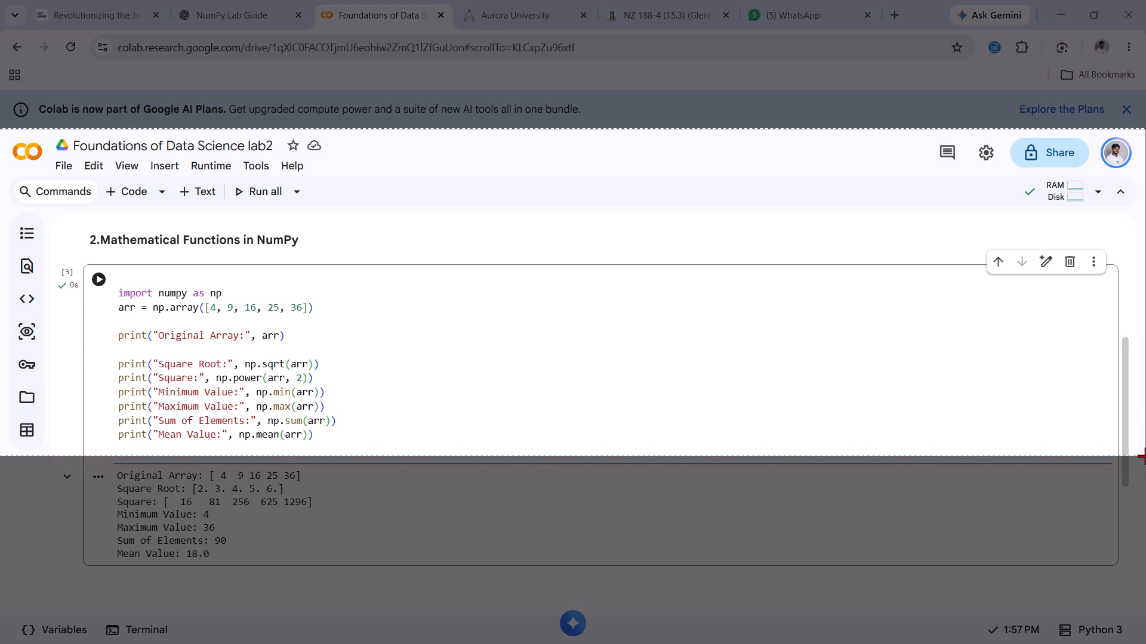
{"action": "key", "text": "ctrl+c"}
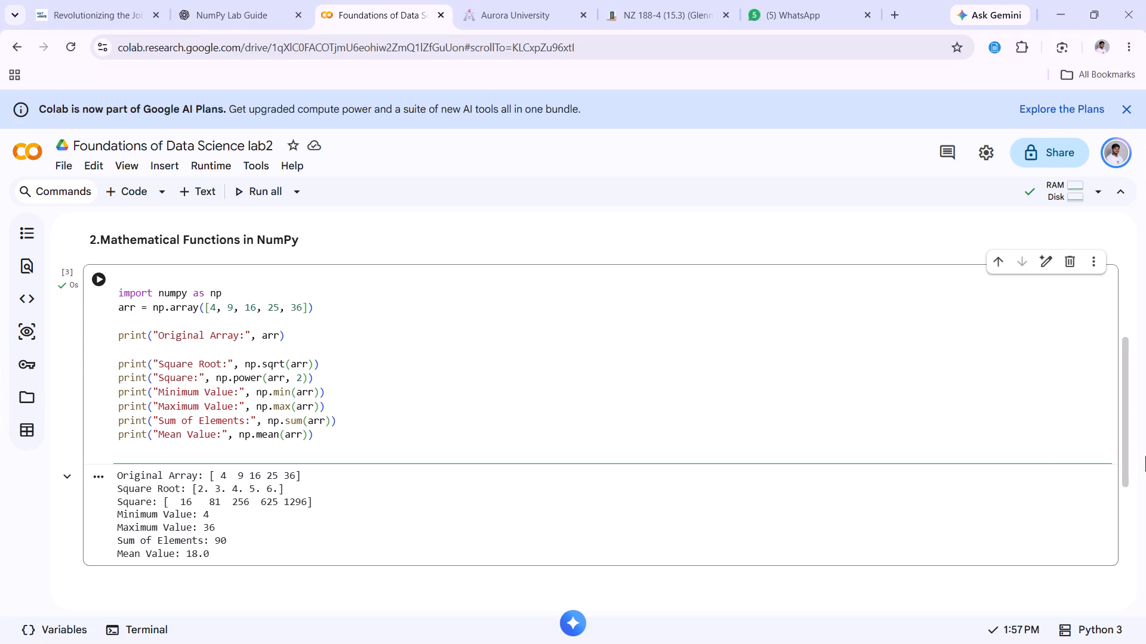
{"action": "key", "text": "ctrl+v"}
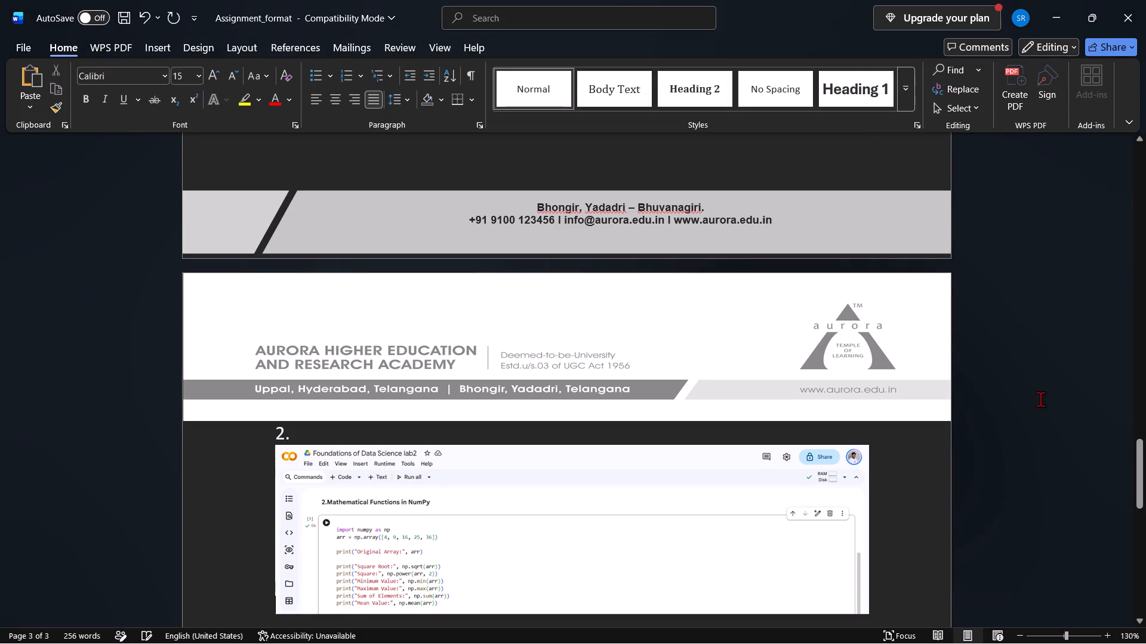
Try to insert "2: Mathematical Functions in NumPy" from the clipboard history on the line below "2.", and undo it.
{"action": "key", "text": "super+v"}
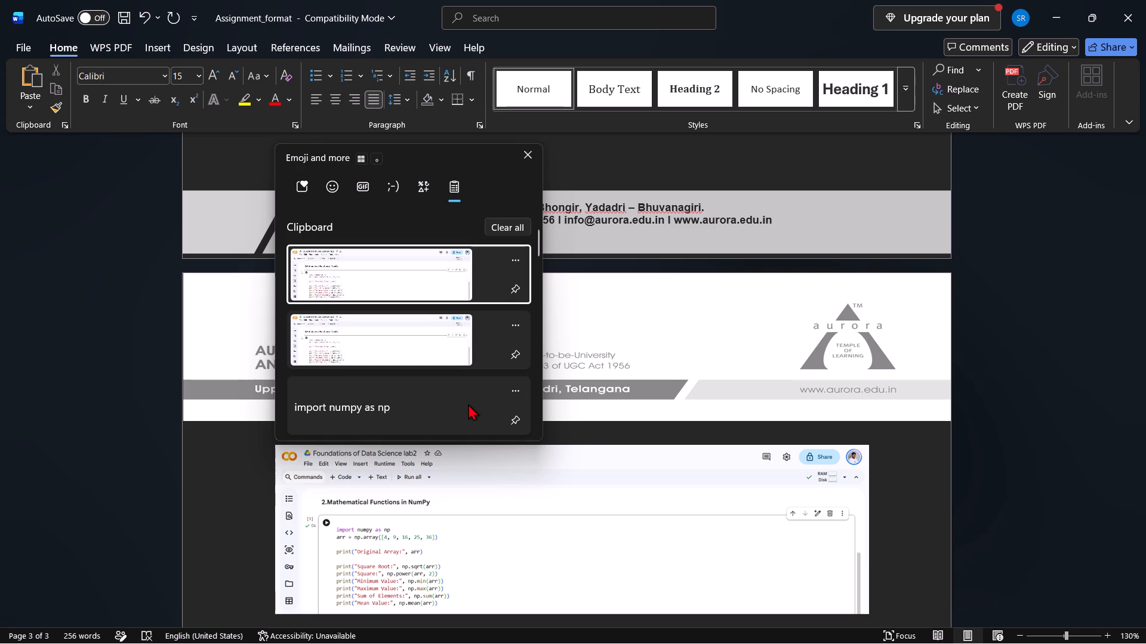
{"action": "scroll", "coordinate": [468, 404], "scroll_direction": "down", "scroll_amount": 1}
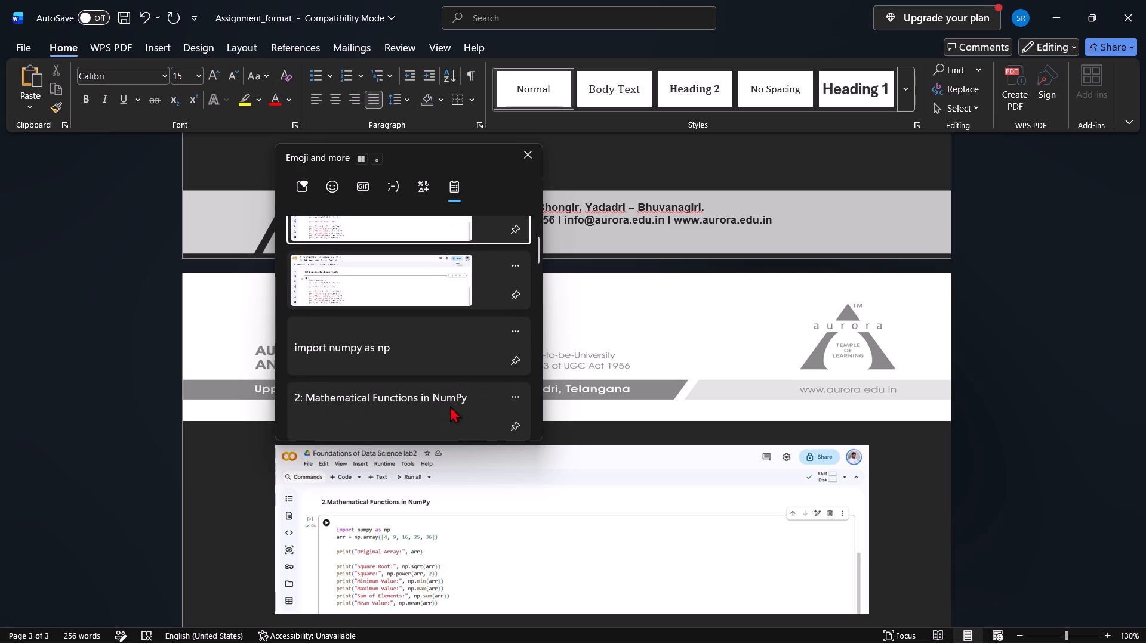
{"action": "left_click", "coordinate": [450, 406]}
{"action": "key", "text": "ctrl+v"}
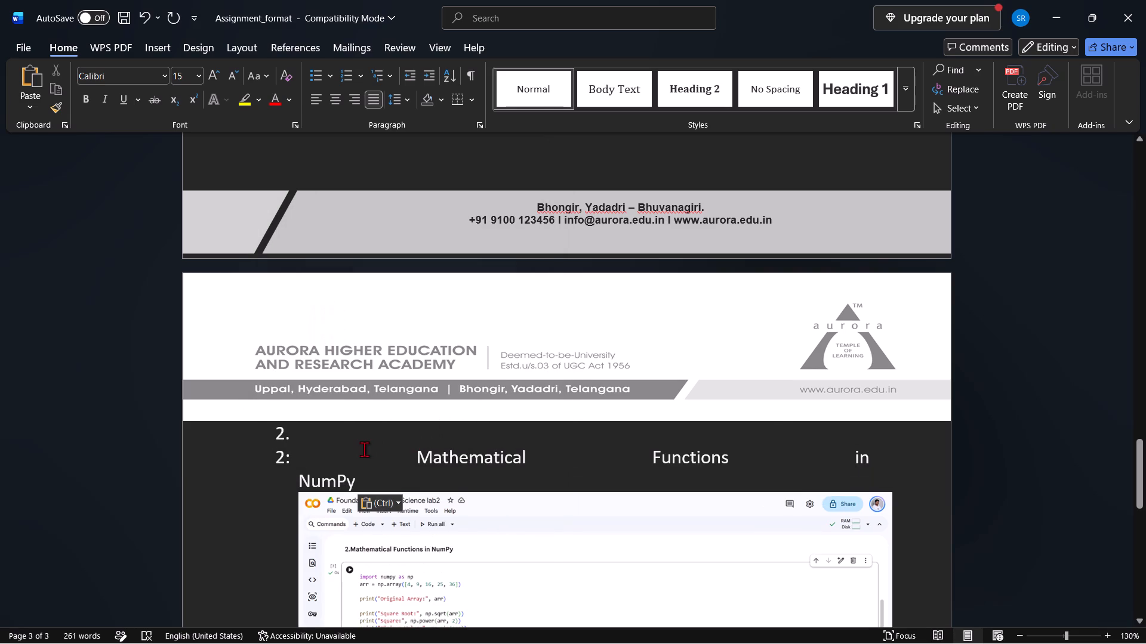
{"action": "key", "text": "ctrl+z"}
Complete the "2." heading above the pasted screenshot with the text "MATHEMATICAL FUNCTIONS IN NUMPY".
{"action": "left_click", "coordinate": [343, 439]}
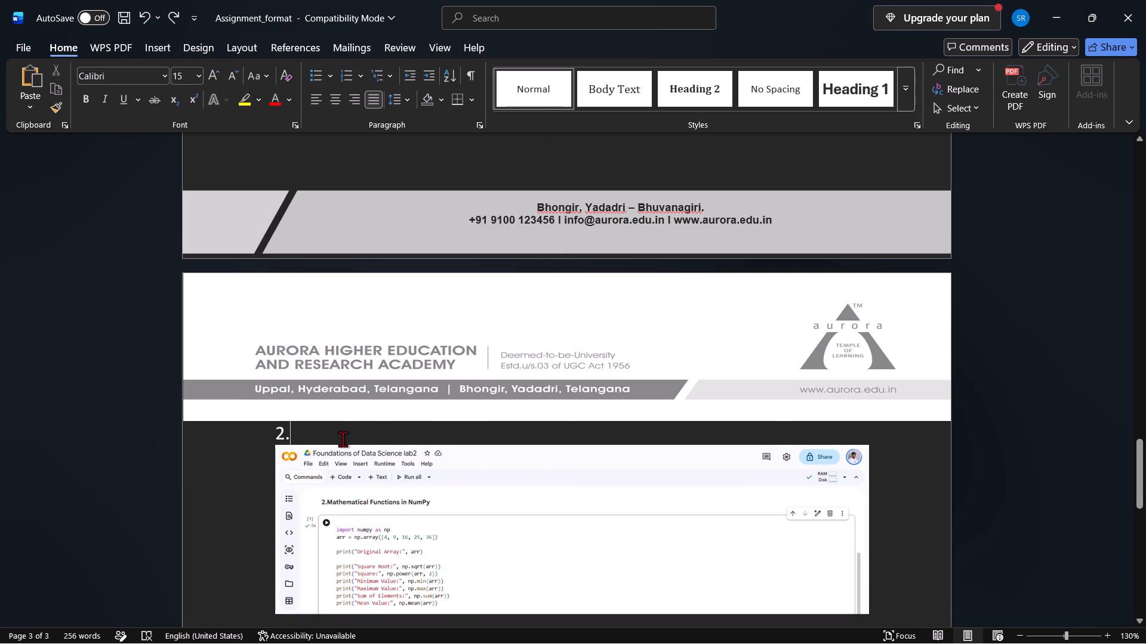
{"action": "type", "text": "MATHEMA"}
{"action": "type", "text": "TICAL"}
{"action": "key", "text": "space"}
{"action": "type", "text": "FUNCTIONS O"}
{"action": "key", "text": "BackSpace"}
{"action": "type", "text": "IN NUM"}
{"action": "type", "text": "PY"}
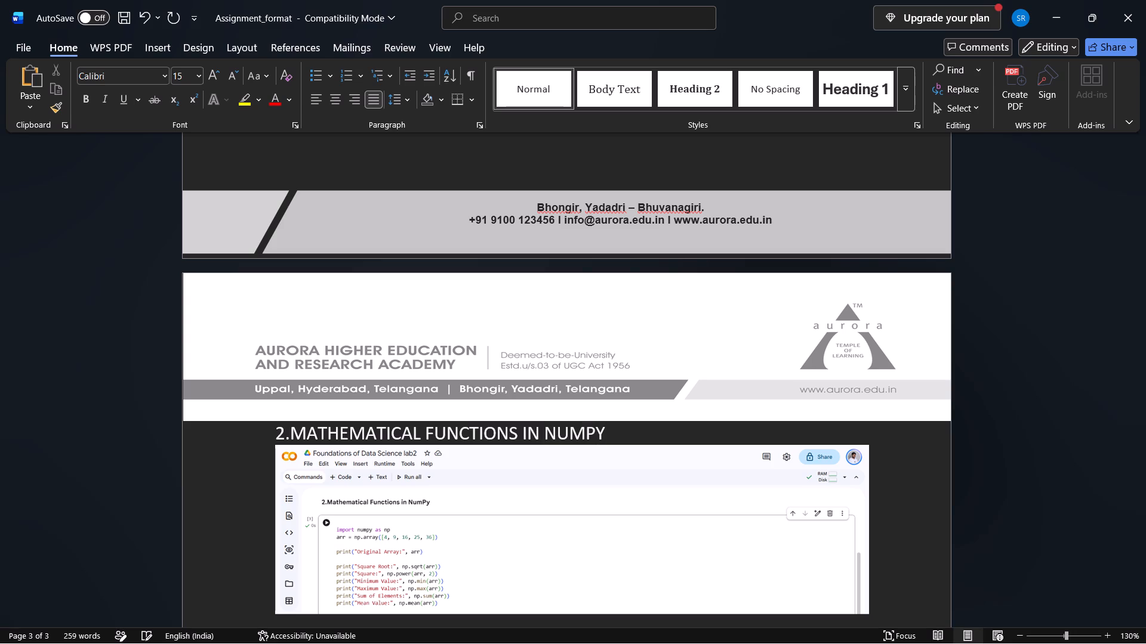
Add a new line between the item 2 heading and the code screenshot and set its font size to 12.
{"action": "scroll", "coordinate": [343, 439], "scroll_direction": "down", "scroll_amount": 1}
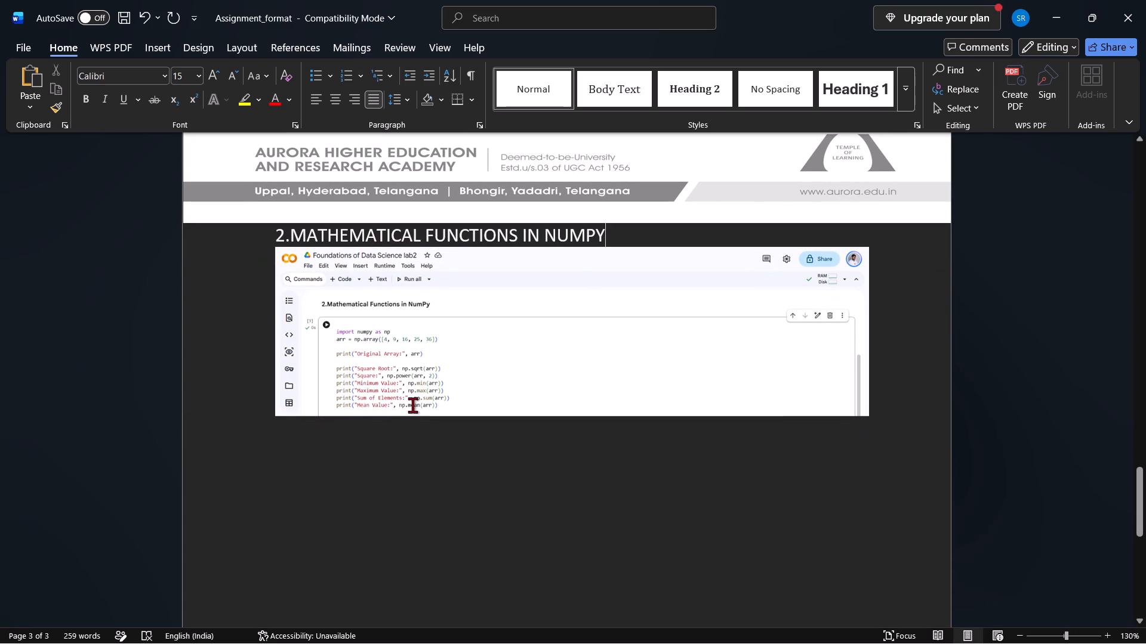
{"action": "key", "text": "Return"}
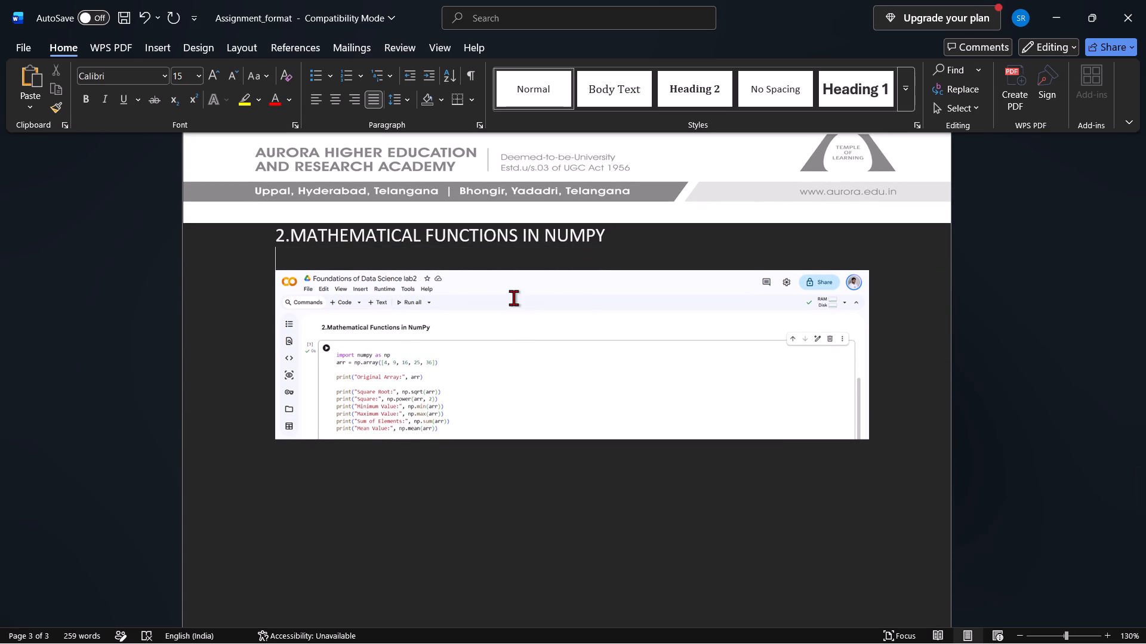
{"action": "right_click", "coordinate": [288, 259]}
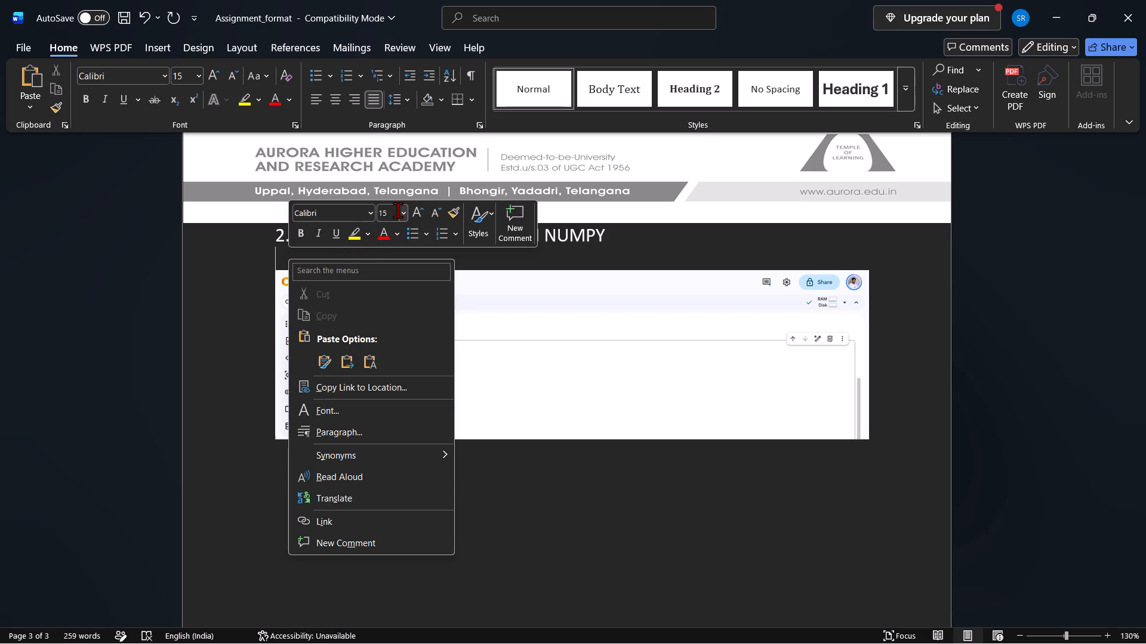
{"action": "left_click", "coordinate": [398, 210]}
{"action": "key", "text": "1"}
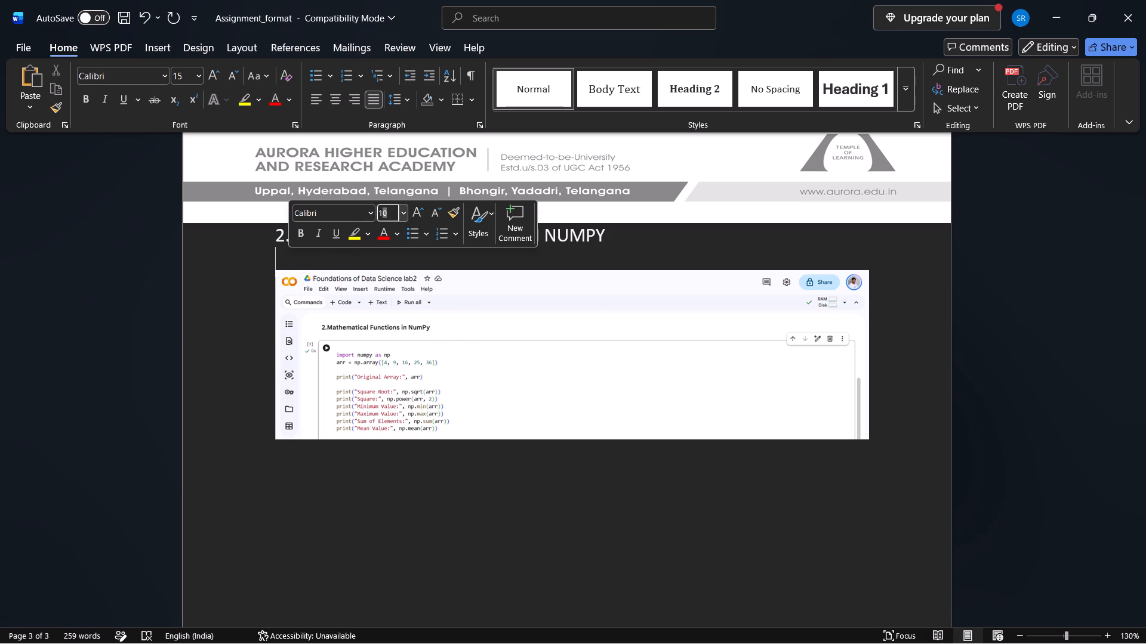
{"action": "key", "text": "2"}
{"action": "key", "text": "Return"}
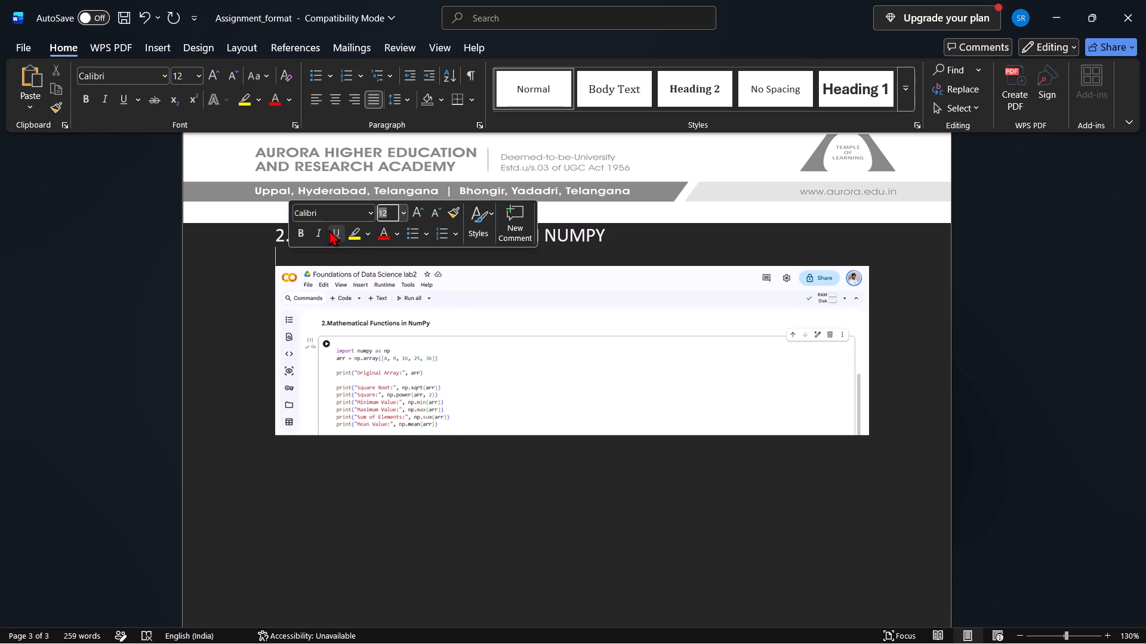
{"action": "type", "text": "in"}
{"action": "key", "text": "BackSpace"}
{"action": "key", "text": "BackSpace"}
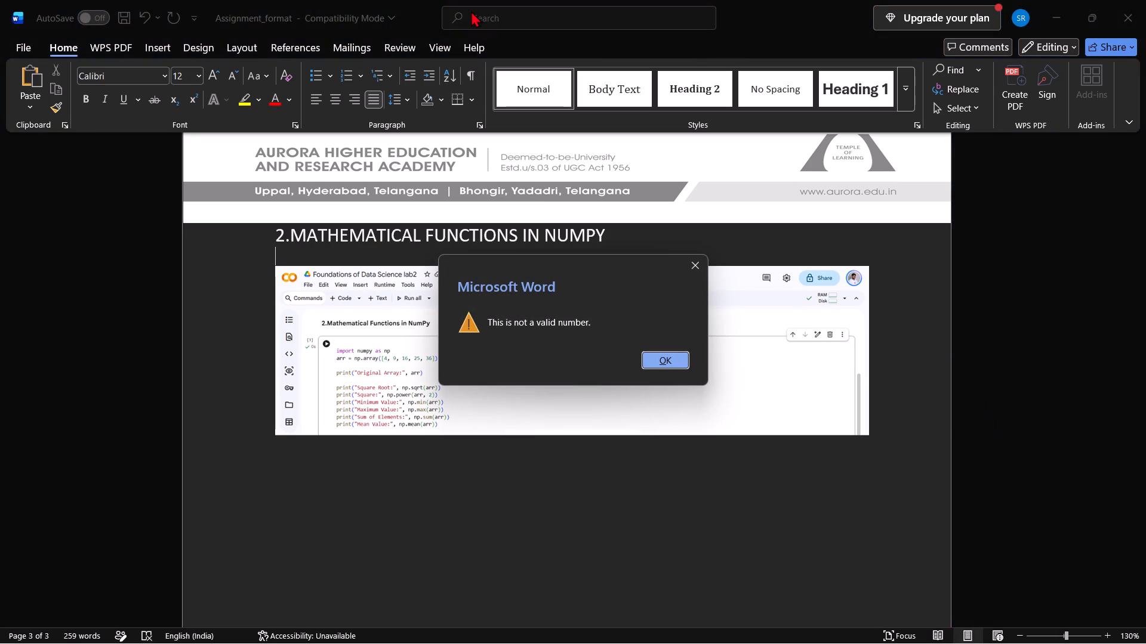
{"action": "left_click", "coordinate": [681, 358]}
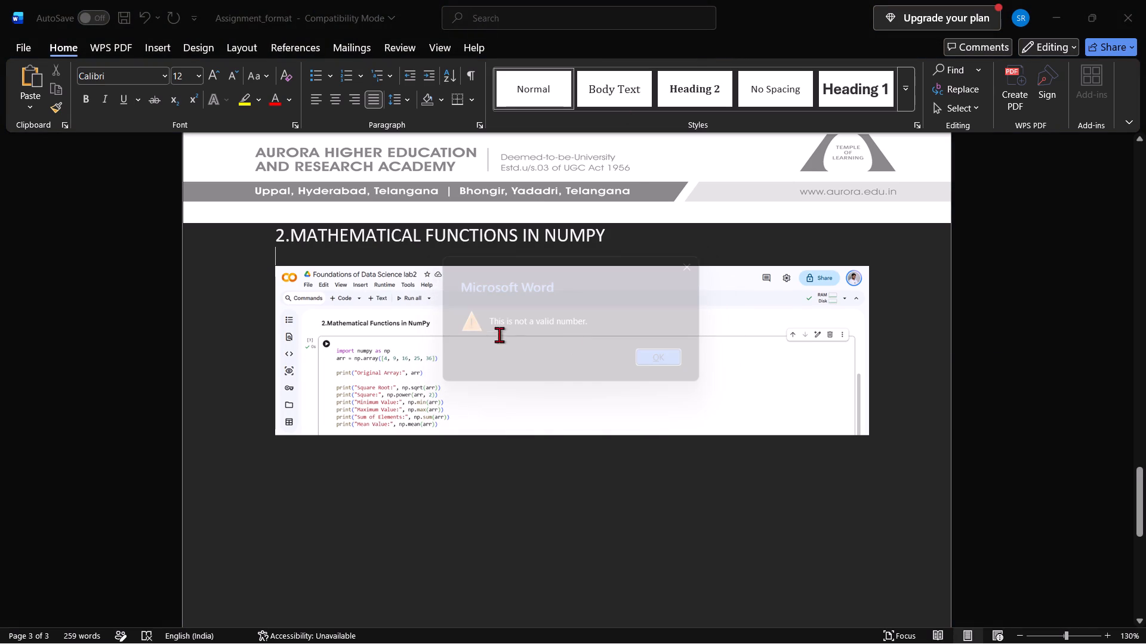
Enter the label "INPUT CODE:" on the line above the code screenshot.
{"action": "type", "text": "in"}
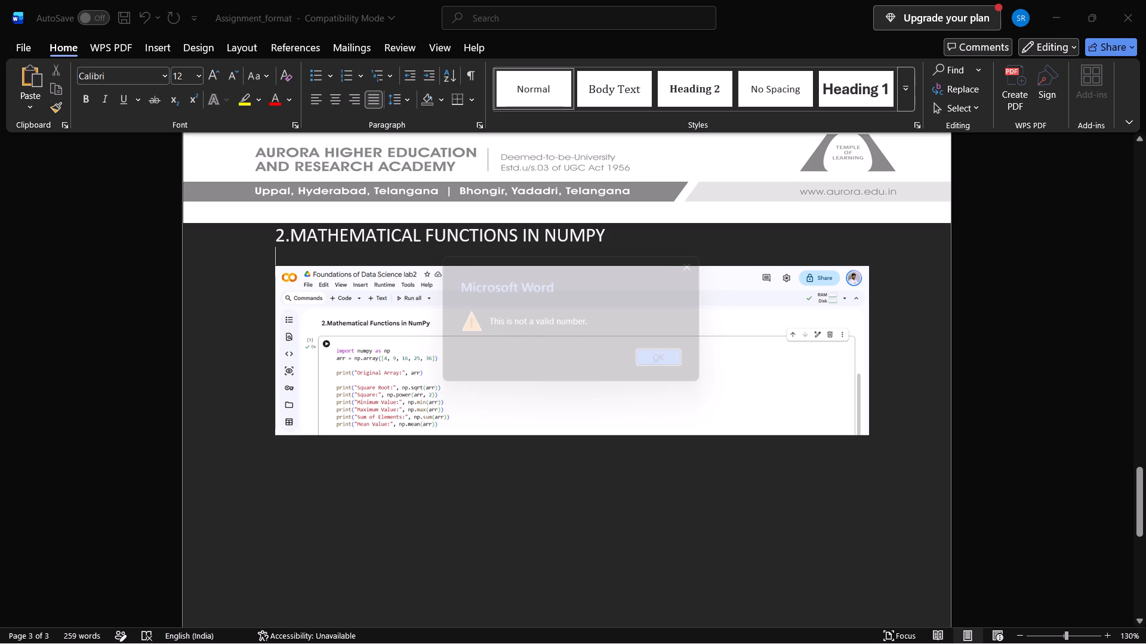
{"action": "left_click", "coordinate": [337, 258]}
{"action": "type", "text": "inp"}
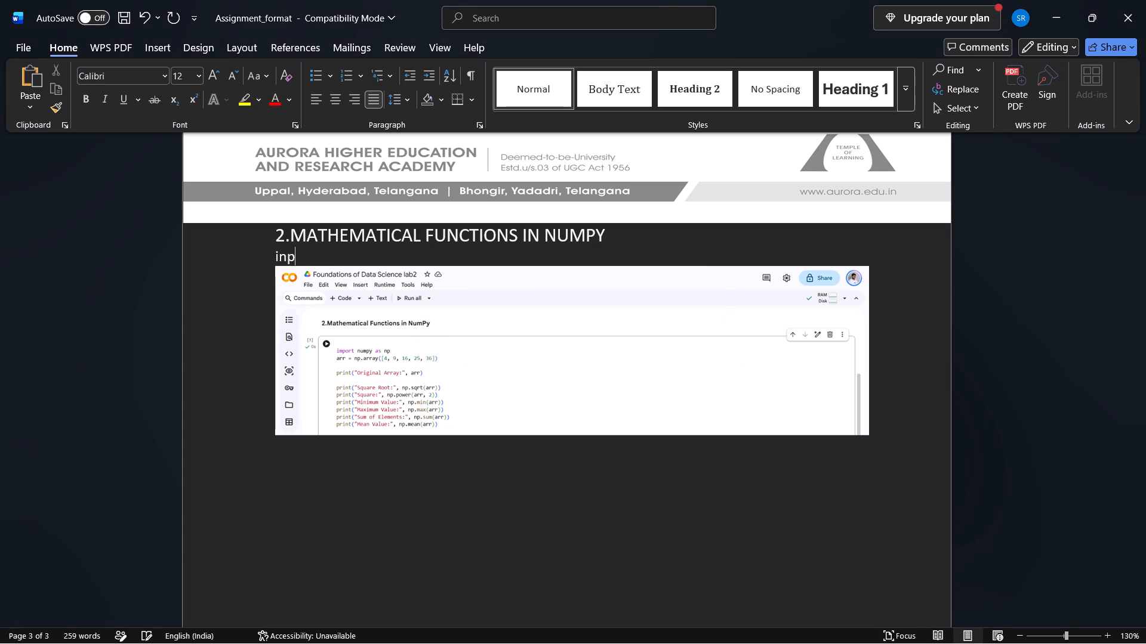
{"action": "key", "text": "BackSpace"}
{"action": "key", "text": "BackSpace"}
{"action": "type", "text": "INO"}
{"action": "key", "text": "BackSpace"}
{"action": "type", "text": "PUT"}
{"action": "key", "text": "space"}
{"action": "type", "text": "CODE"}
{"action": "key", "text": "shift+colon"}
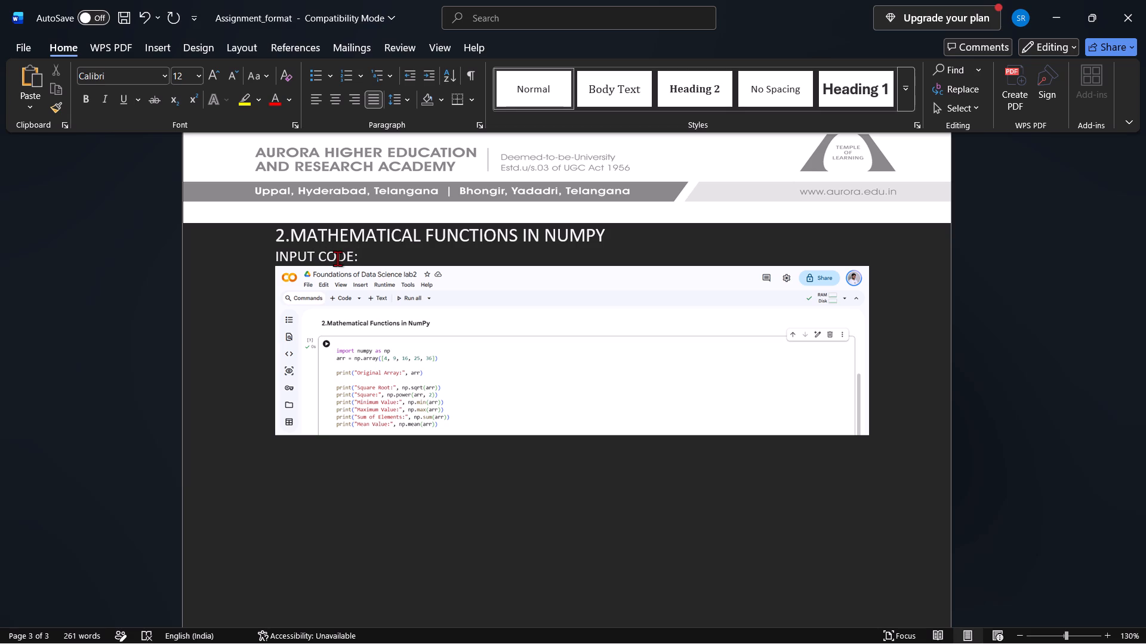
Add the label "OUTPUT:" on a new line below the code screenshot, followed by an empty line.
{"action": "left_click", "coordinate": [881, 419]}
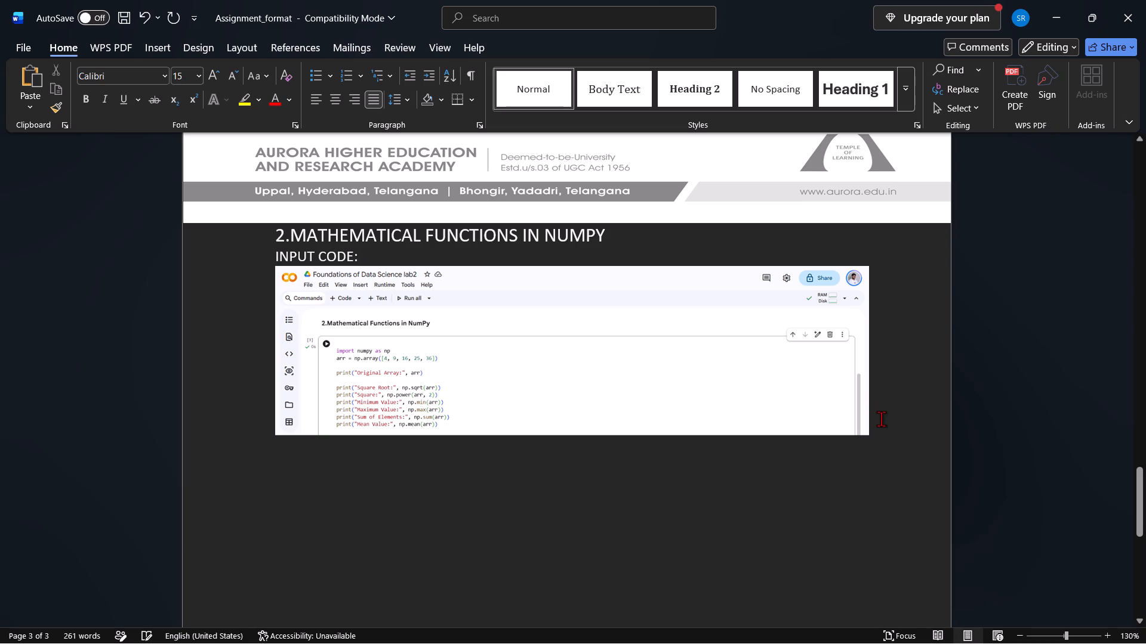
{"action": "key", "text": "Return"}
{"action": "type", "text": "OU"}
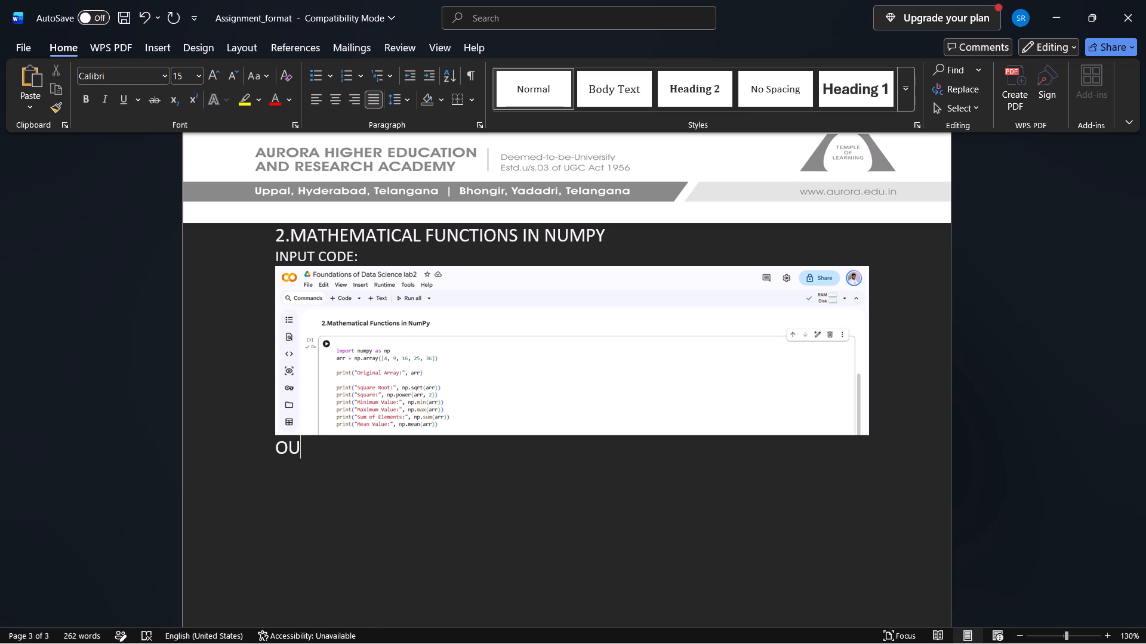
{"action": "type", "text": "TPUT:"}
{"action": "key", "text": "Return"}
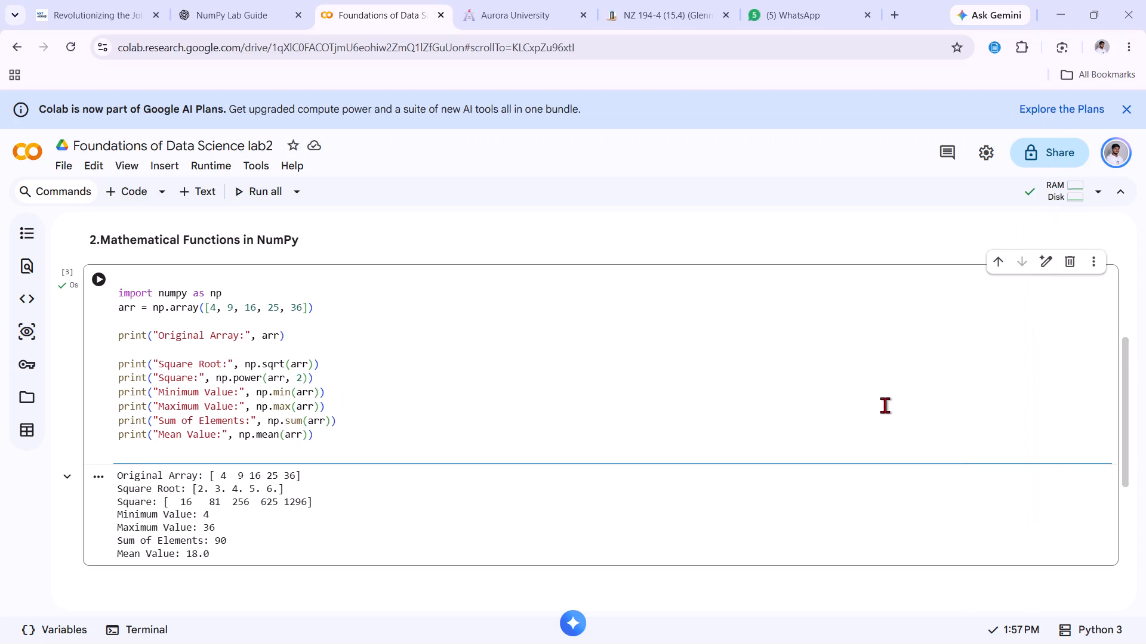
Capture the Colab notebook from its title bar to just below the cell's output and paste the screenshot under "OUTPUT:" in Word.
{"action": "scroll", "coordinate": [893, 367], "scroll_direction": "down", "scroll_amount": 3}
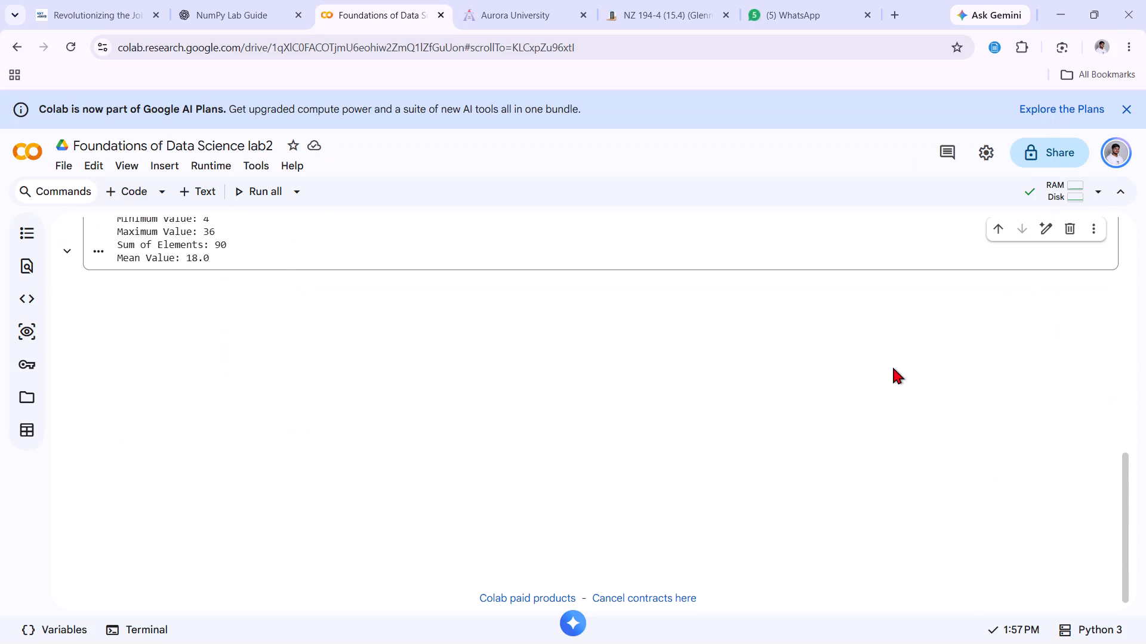
{"action": "scroll", "coordinate": [893, 367], "scroll_direction": "up", "scroll_amount": 1}
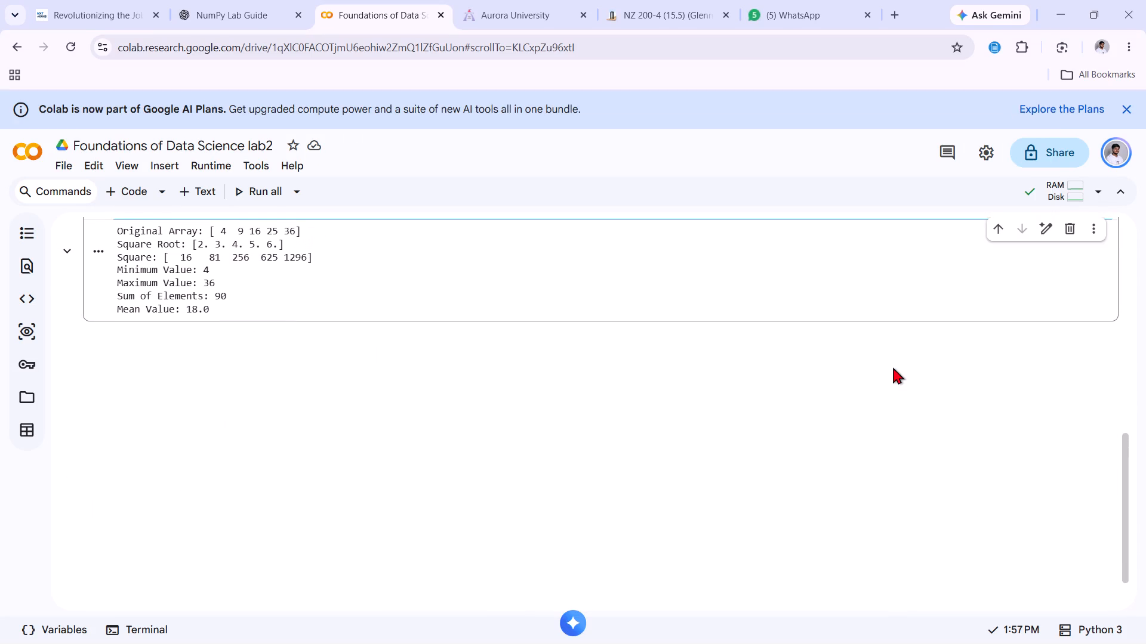
{"action": "scroll", "coordinate": [893, 367], "scroll_direction": "up", "scroll_amount": 1}
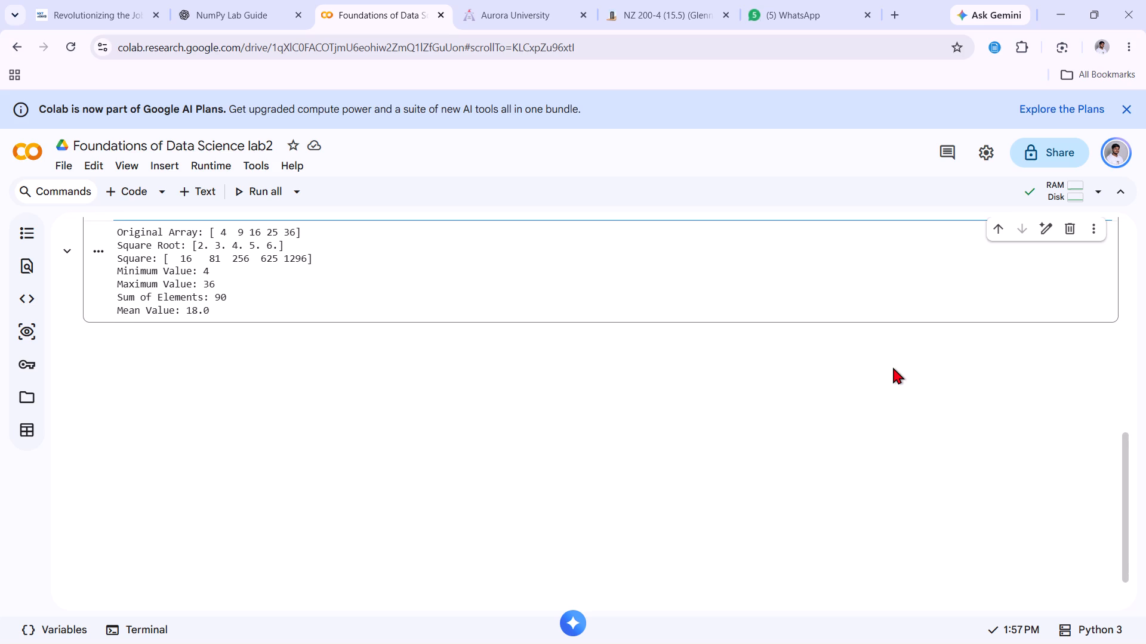
{"action": "key", "text": "Print"}
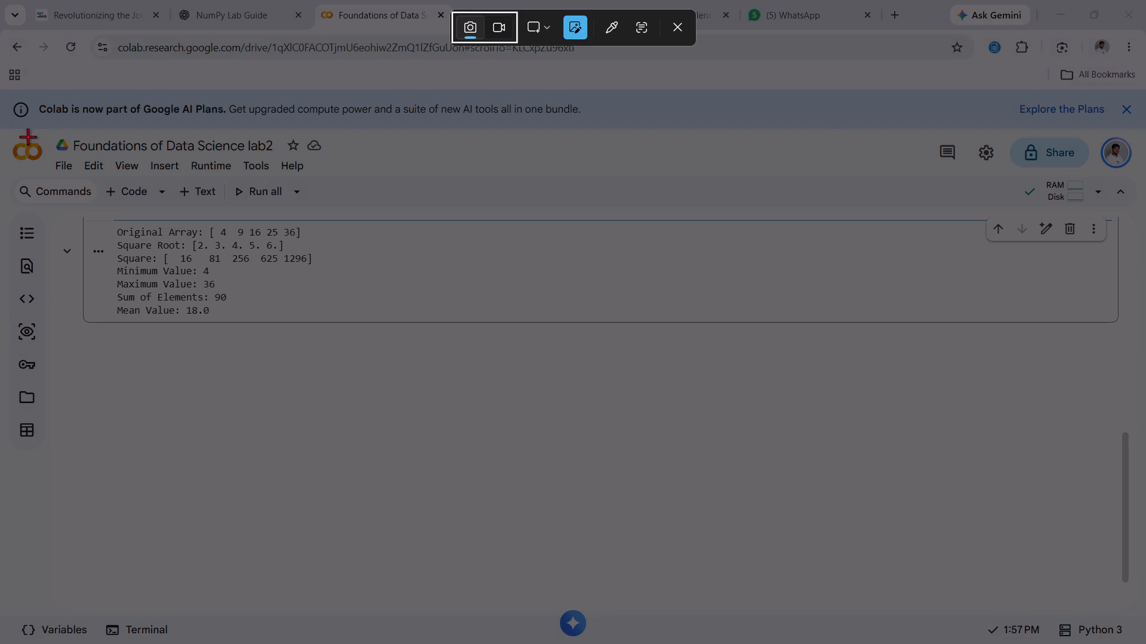
{"action": "left_click_drag", "start_coordinate": [0, 125], "coordinate": [1145, 385]}
{"action": "scroll", "coordinate": [780, 382], "scroll_direction": "right", "scroll_amount": 3}
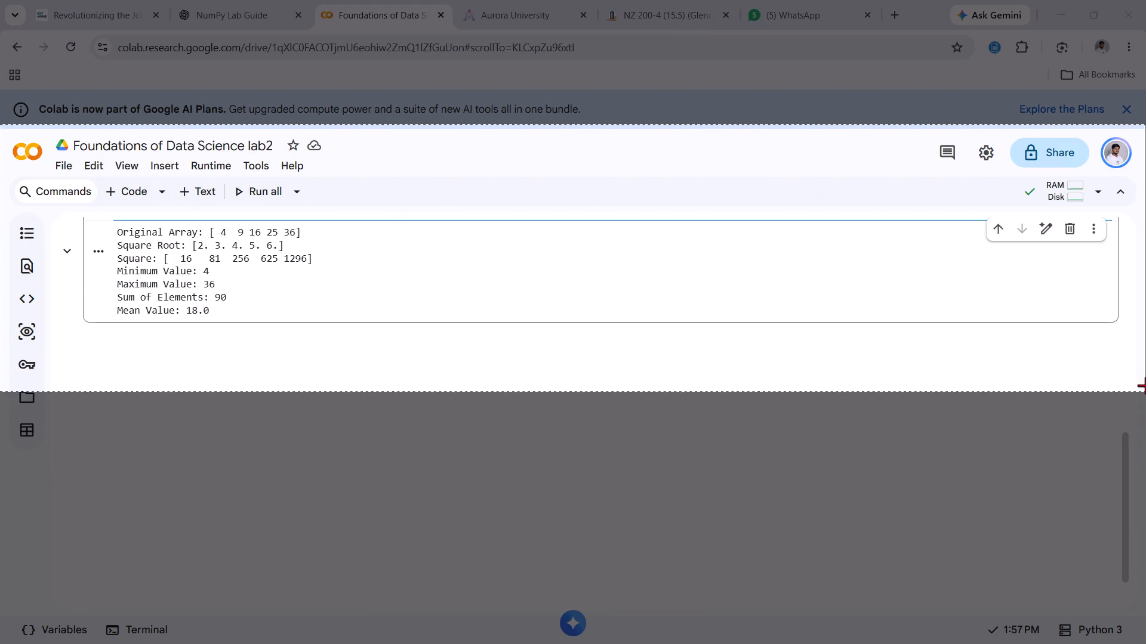
{"action": "left_click_drag", "start_coordinate": [1145, 385], "coordinate": [1145, 342]}
{"action": "key", "text": "ctrl+c"}
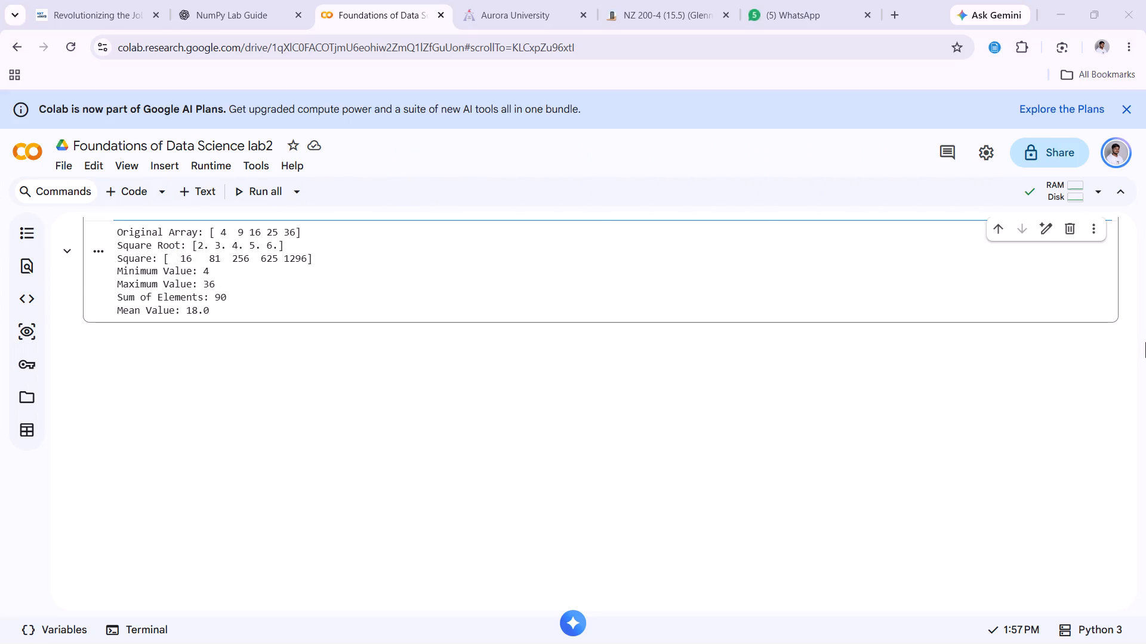
{"action": "key", "text": "ctrl+v"}
Copy ChatGPT's Experiment 2 text from "Explanation of the code and output" through the Conclusion and paste it below the output screenshot in Word.
{"action": "left_click", "coordinate": [223, 0]}
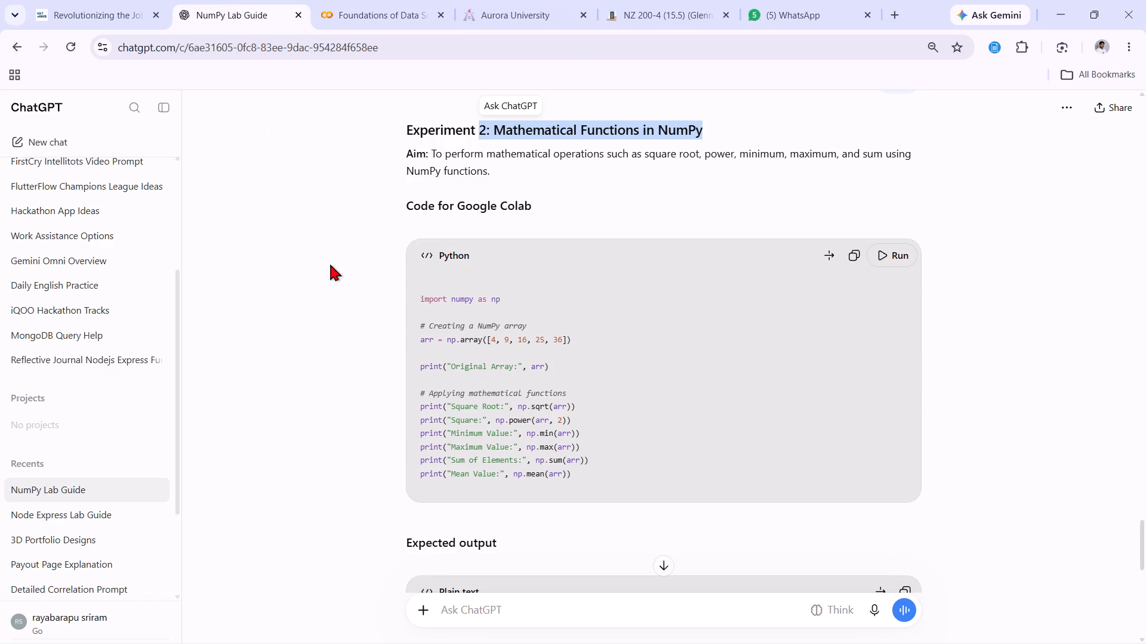
{"action": "scroll", "coordinate": [330, 264], "scroll_direction": "down", "scroll_amount": 4}
{"action": "scroll", "coordinate": [413, 262], "scroll_direction": "down", "scroll_amount": 1}
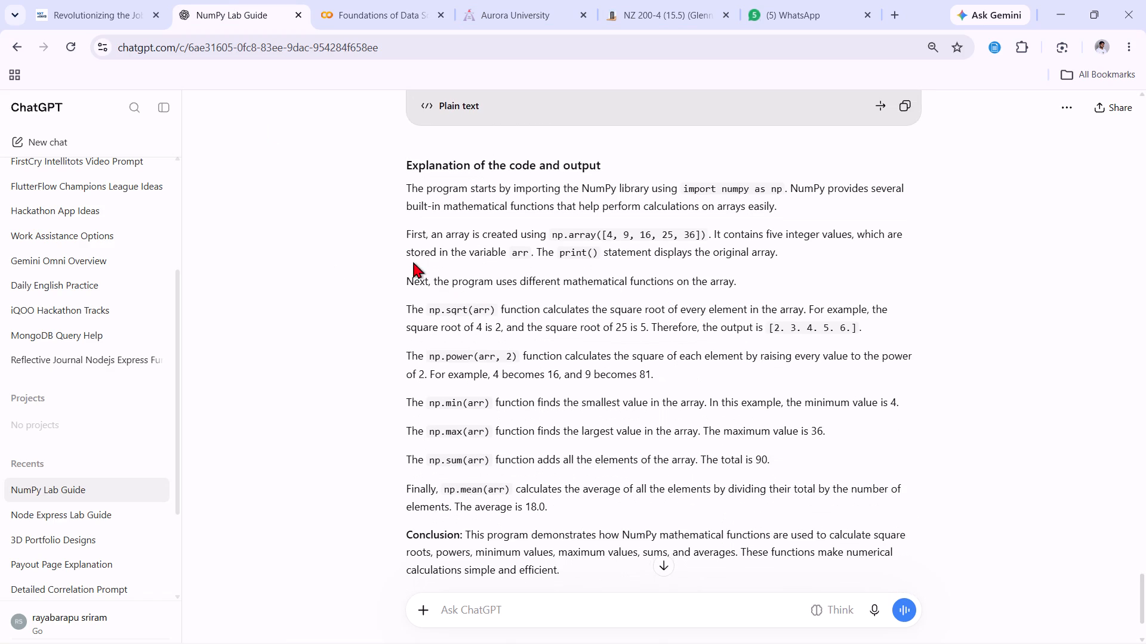
{"action": "scroll", "coordinate": [413, 262], "scroll_direction": "down", "scroll_amount": 1}
{"action": "left_click_drag", "start_coordinate": [406, 160], "coordinate": [617, 547]}
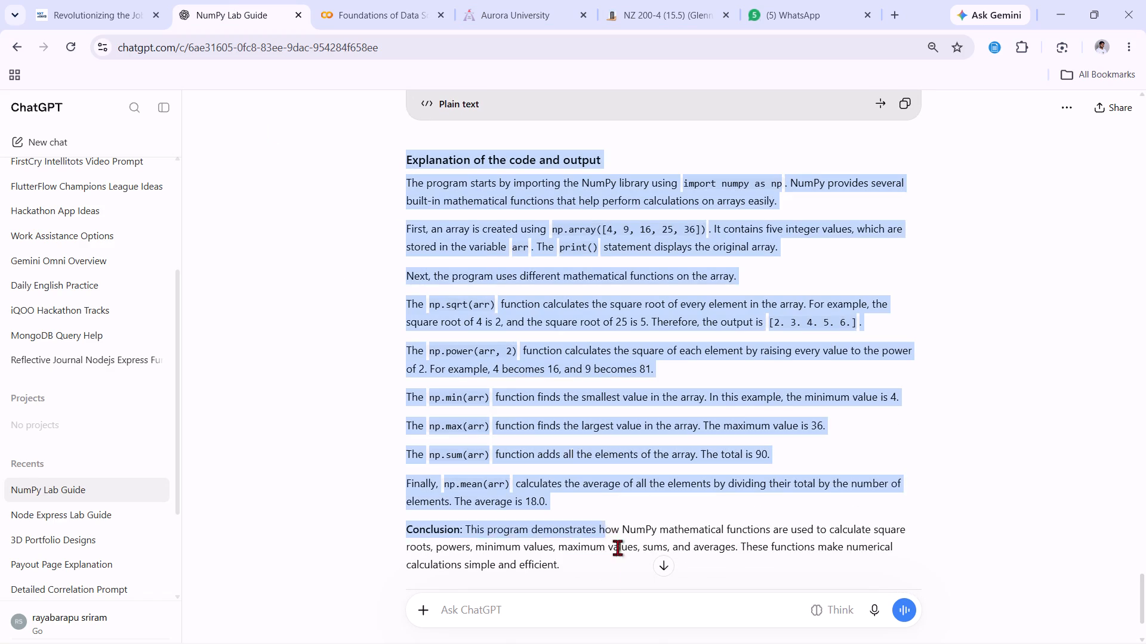
{"action": "left_click_drag", "start_coordinate": [617, 547], "coordinate": [586, 566]}
{"action": "scroll", "coordinate": [586, 566], "scroll_direction": "down", "scroll_amount": 1}
{"action": "key", "text": "ctrl+c"}
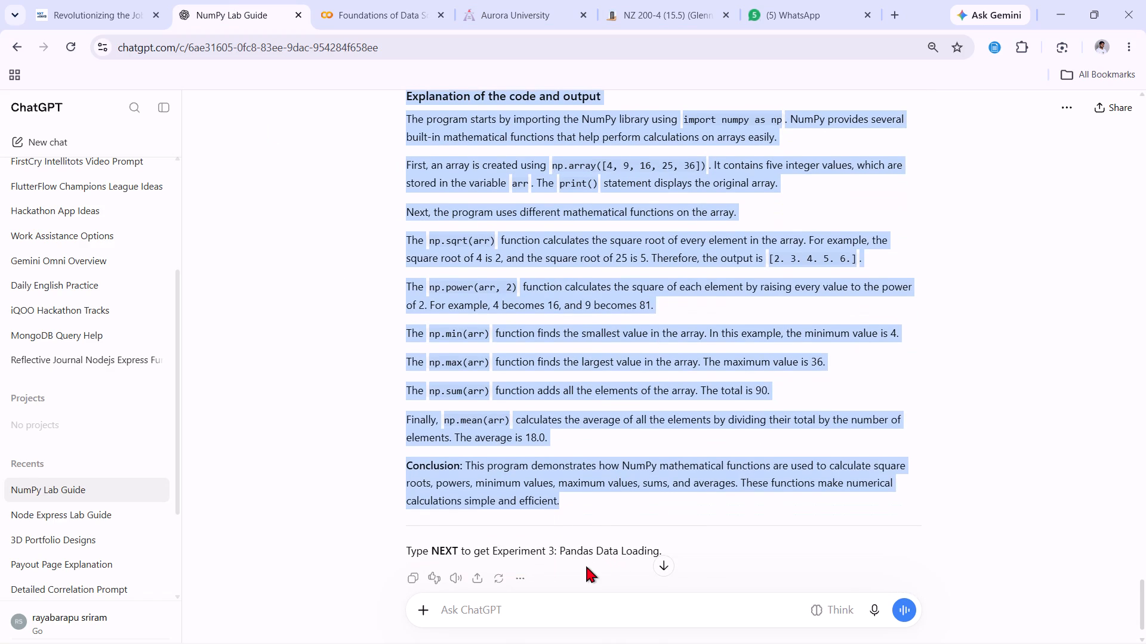
{"action": "key", "text": "ctrl+c"}
{"action": "key", "text": "ctrl+c"}
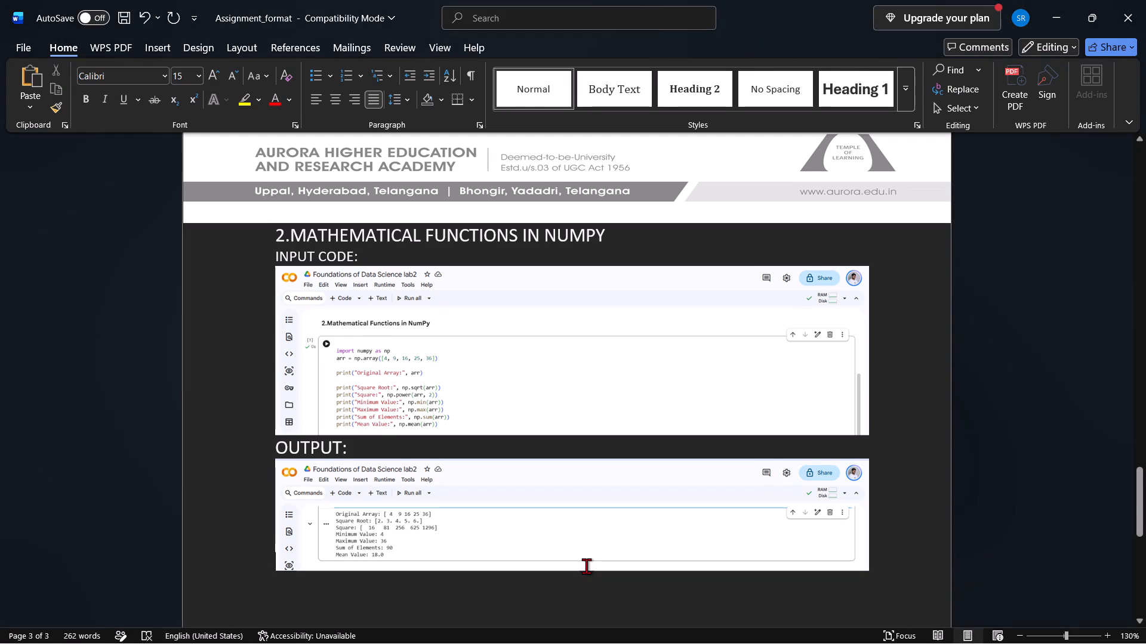
{"action": "scroll", "coordinate": [811, 546], "scroll_direction": "down", "scroll_amount": 1}
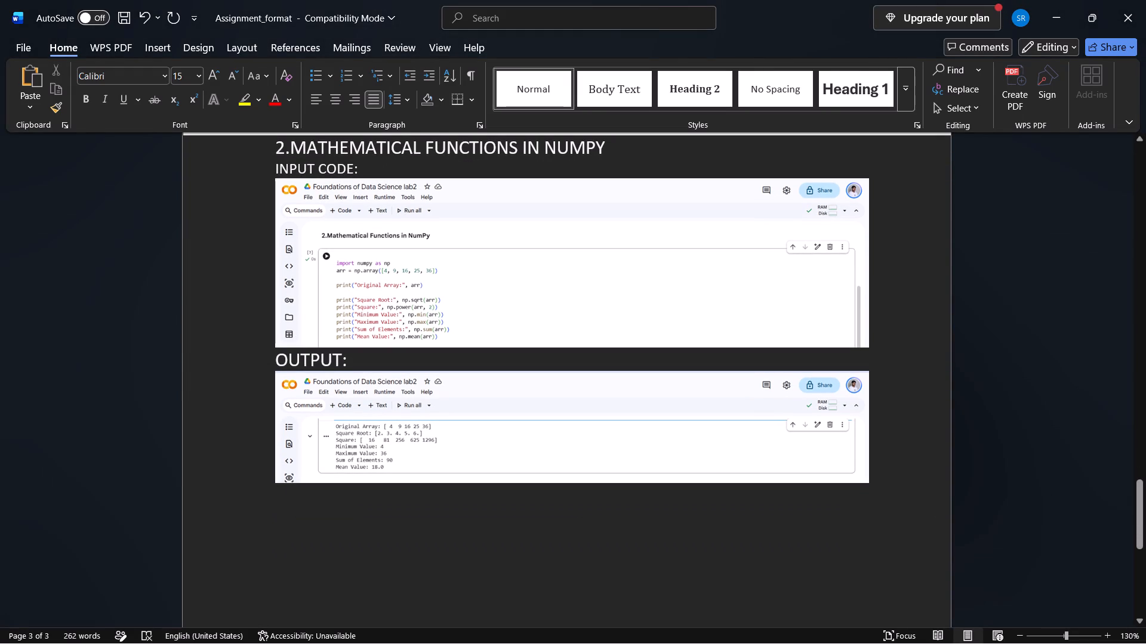
{"action": "left_click", "coordinate": [883, 489]}
{"action": "key", "text": "Return"}
{"action": "key", "text": "ctrl+v"}
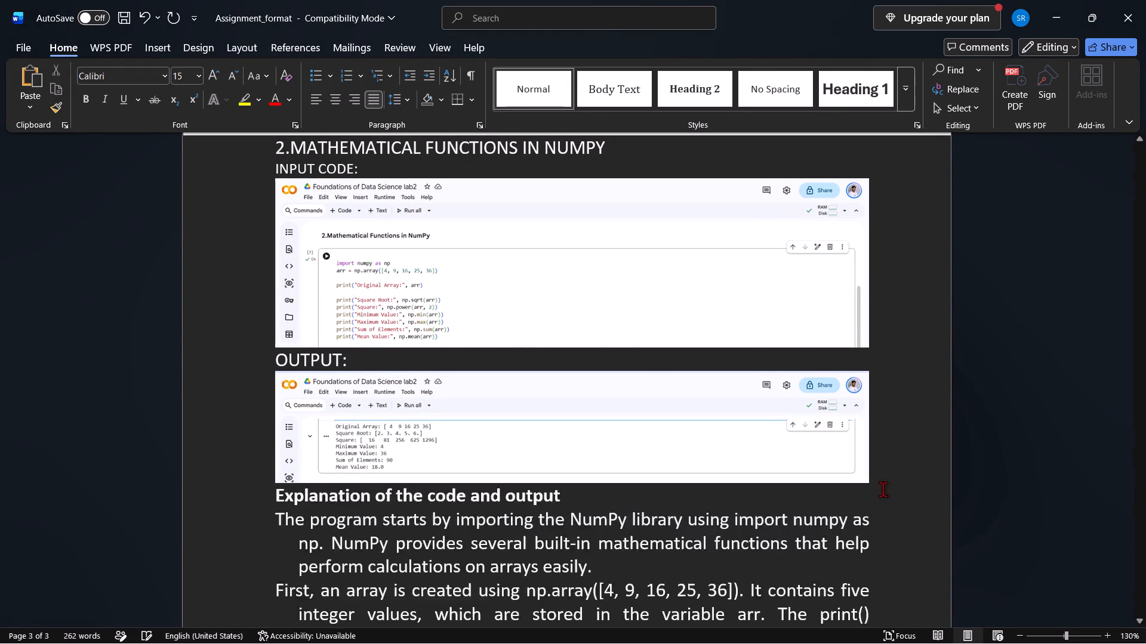
Set the font size of the whole pasted explanation, from its heading through the Conclusion, to 12.
{"action": "scroll", "coordinate": [883, 489], "scroll_direction": "up", "scroll_amount": 1}
{"action": "scroll", "coordinate": [679, 464], "scroll_direction": "down", "scroll_amount": 1}
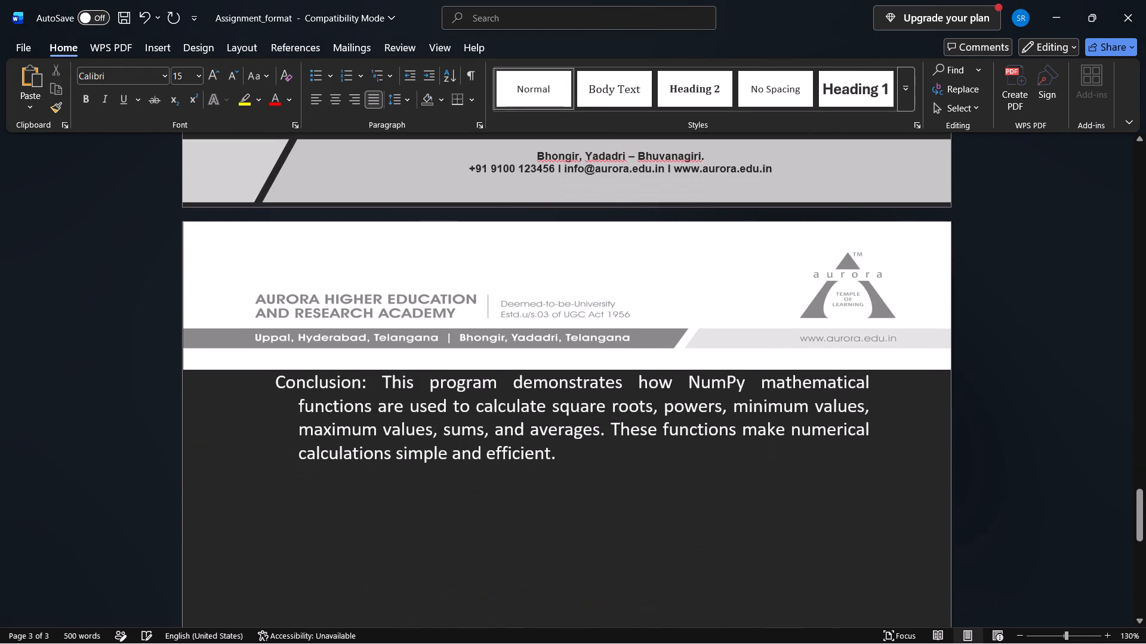
{"action": "left_click_drag", "start_coordinate": [585, 449], "coordinate": [266, 116]}
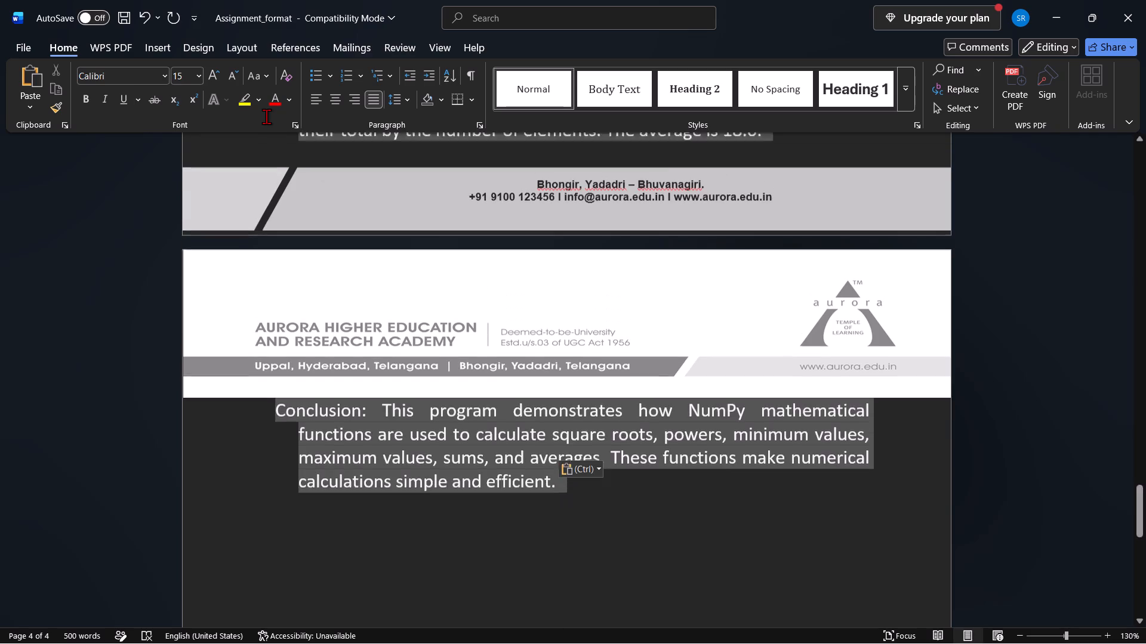
{"action": "left_click_drag", "start_coordinate": [266, 116], "coordinate": [290, 128]}
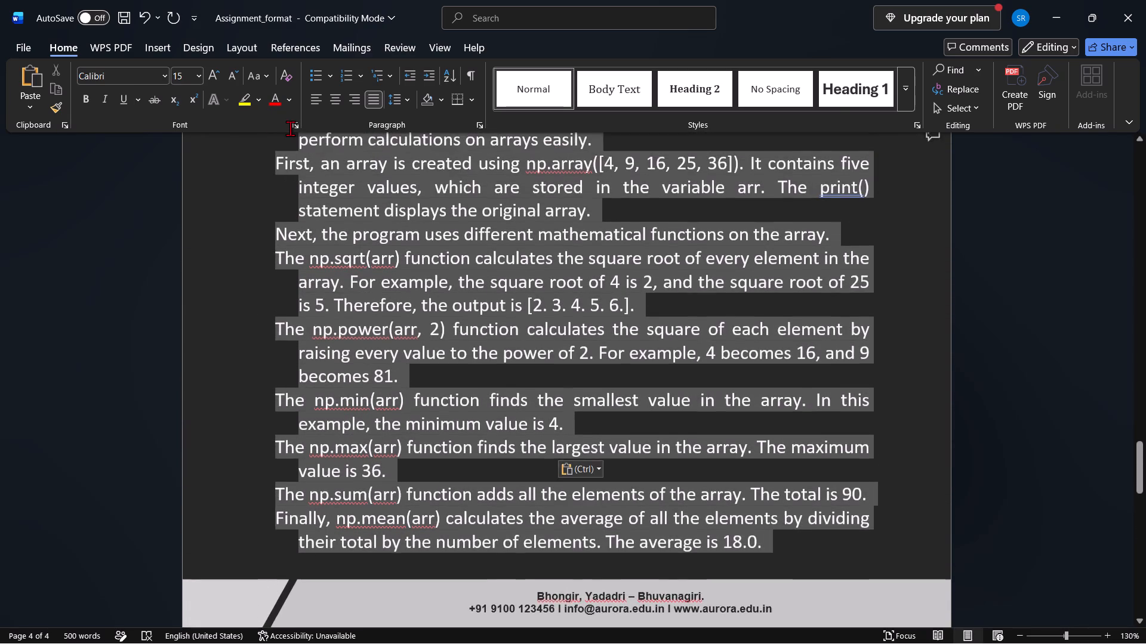
{"action": "left_click_drag", "start_coordinate": [290, 128], "coordinate": [272, 224]}
{"action": "left_click", "coordinate": [369, 175]}
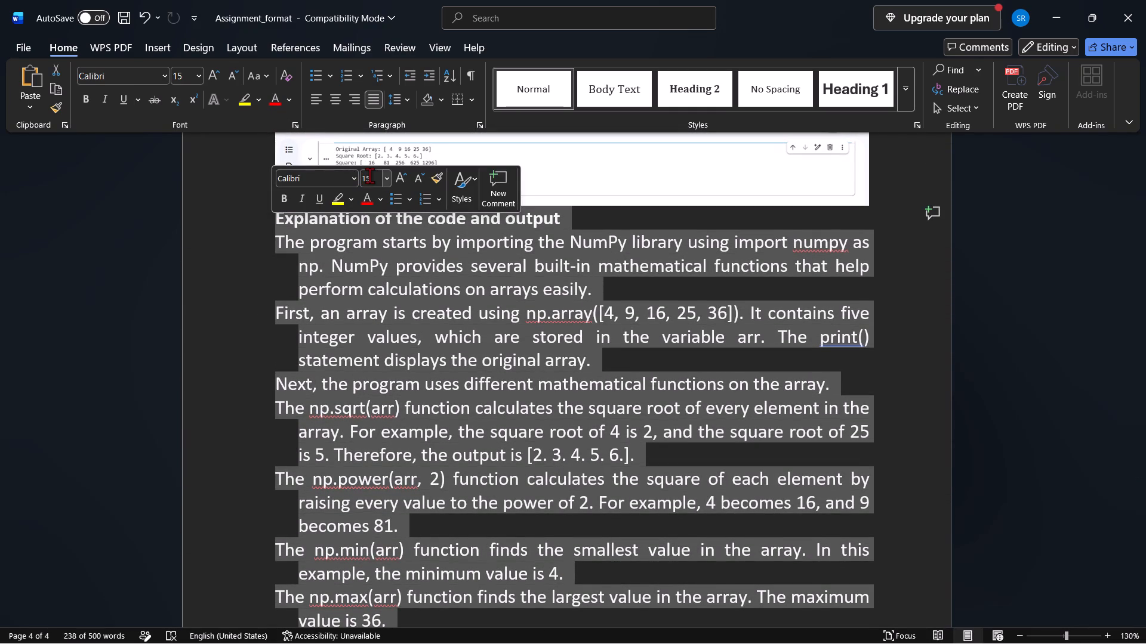
{"action": "type", "text": "12"}
{"action": "key", "text": "Return"}
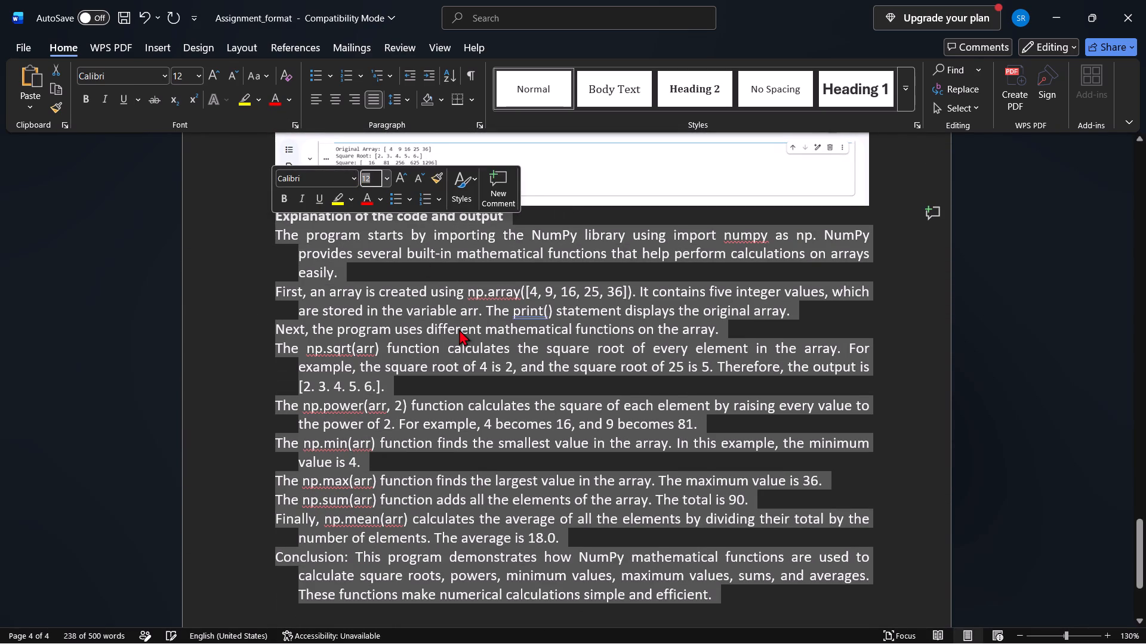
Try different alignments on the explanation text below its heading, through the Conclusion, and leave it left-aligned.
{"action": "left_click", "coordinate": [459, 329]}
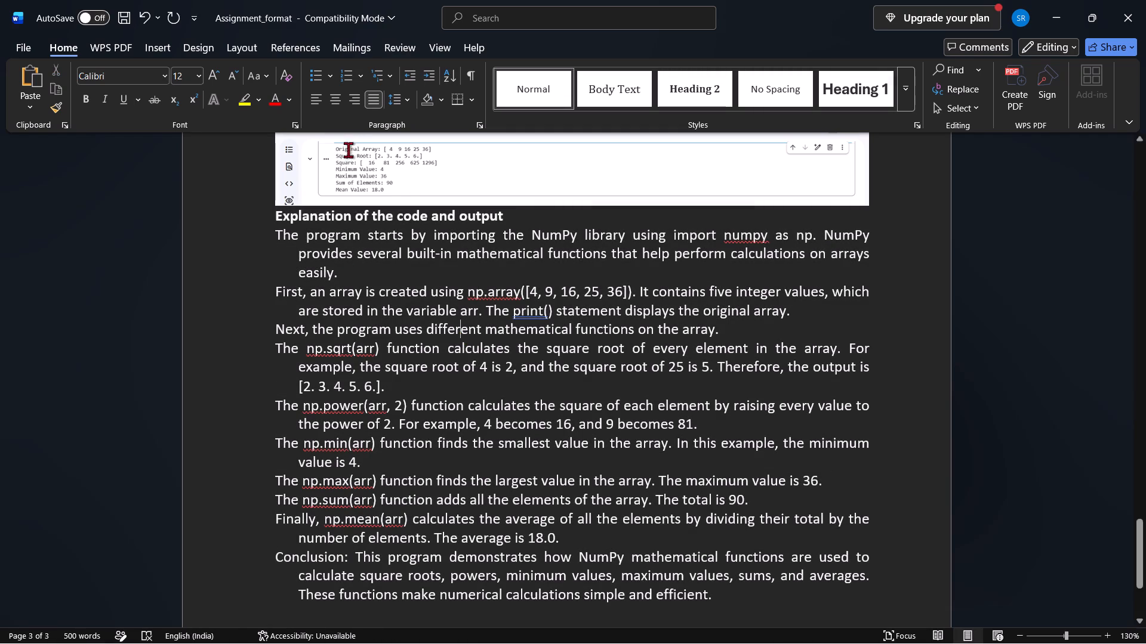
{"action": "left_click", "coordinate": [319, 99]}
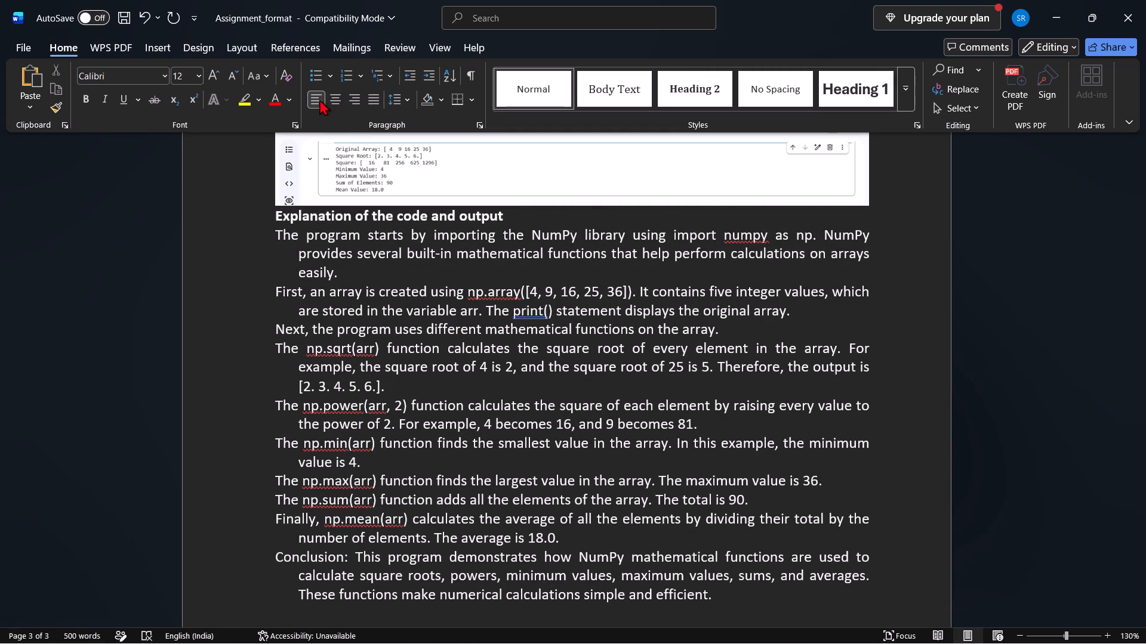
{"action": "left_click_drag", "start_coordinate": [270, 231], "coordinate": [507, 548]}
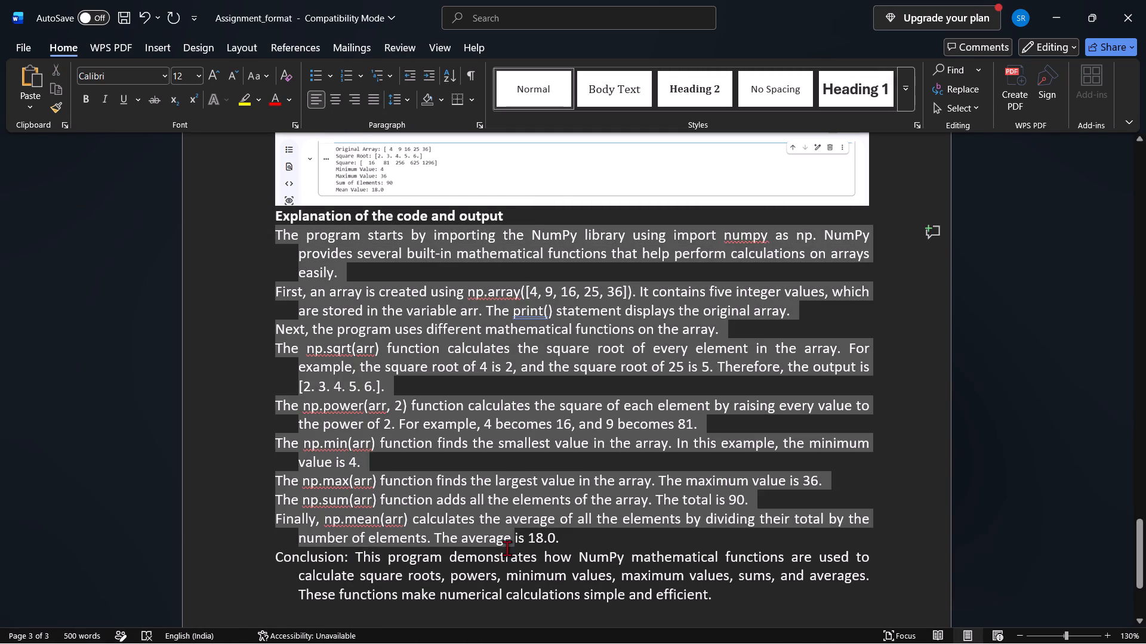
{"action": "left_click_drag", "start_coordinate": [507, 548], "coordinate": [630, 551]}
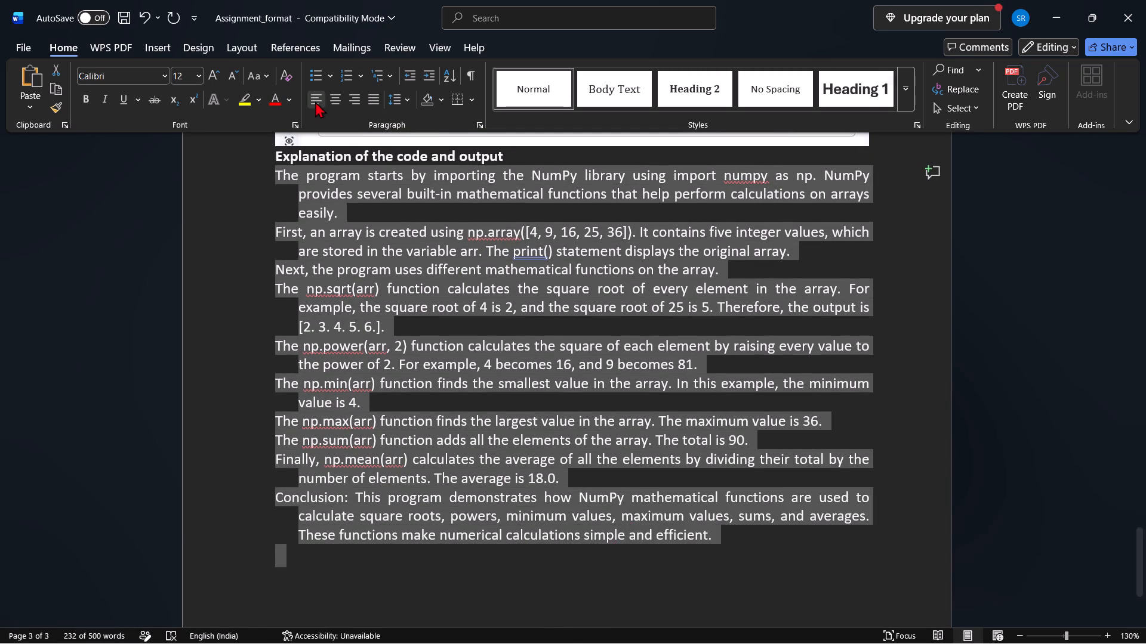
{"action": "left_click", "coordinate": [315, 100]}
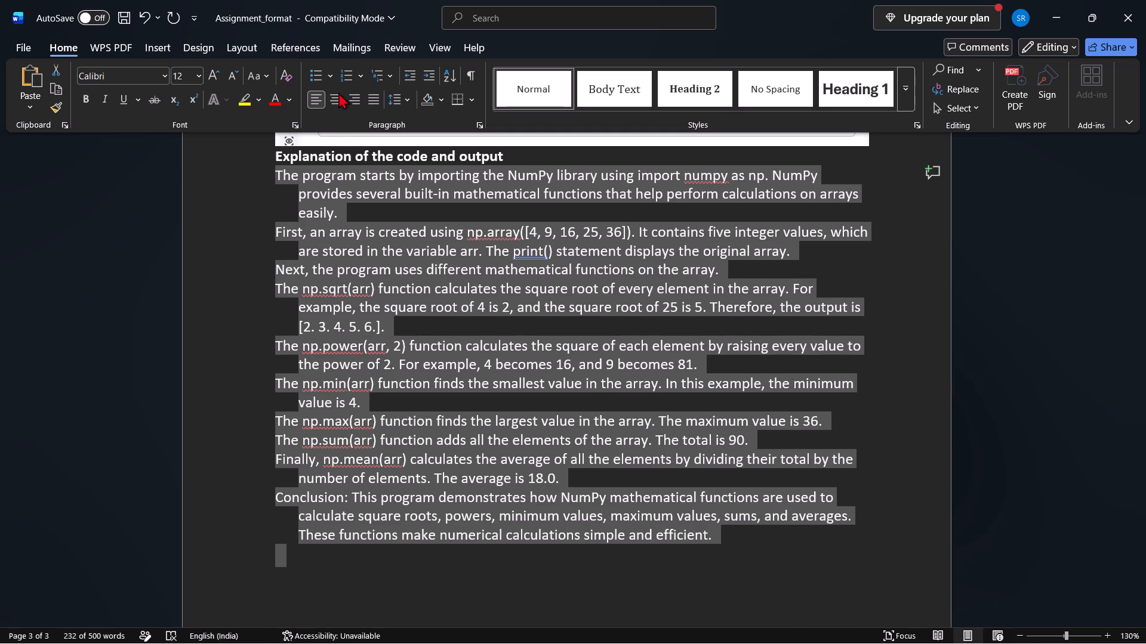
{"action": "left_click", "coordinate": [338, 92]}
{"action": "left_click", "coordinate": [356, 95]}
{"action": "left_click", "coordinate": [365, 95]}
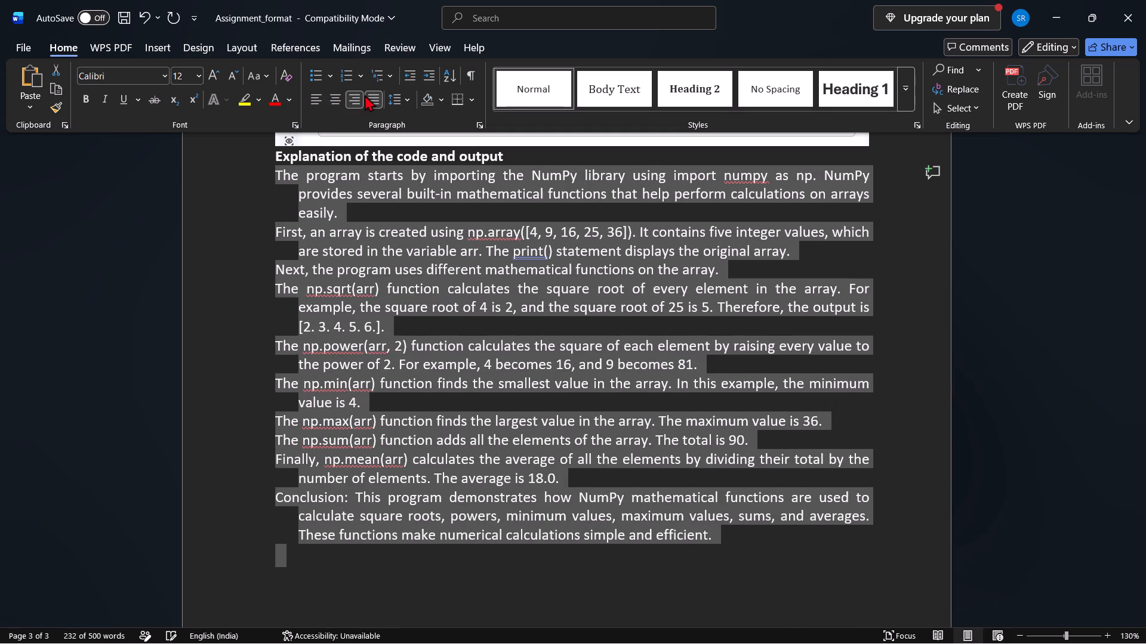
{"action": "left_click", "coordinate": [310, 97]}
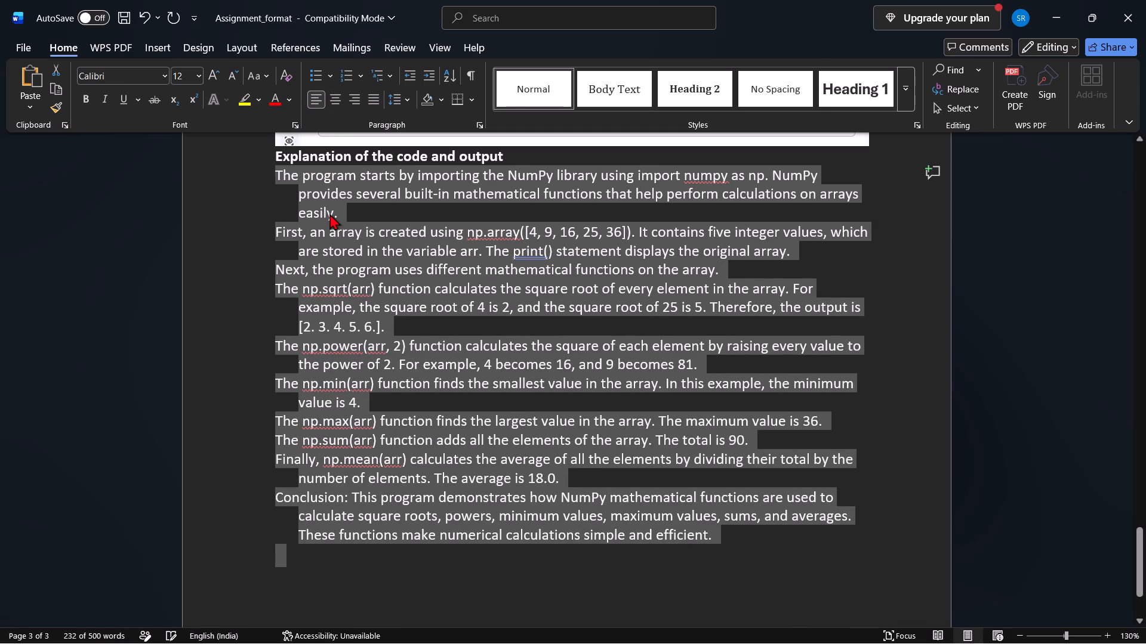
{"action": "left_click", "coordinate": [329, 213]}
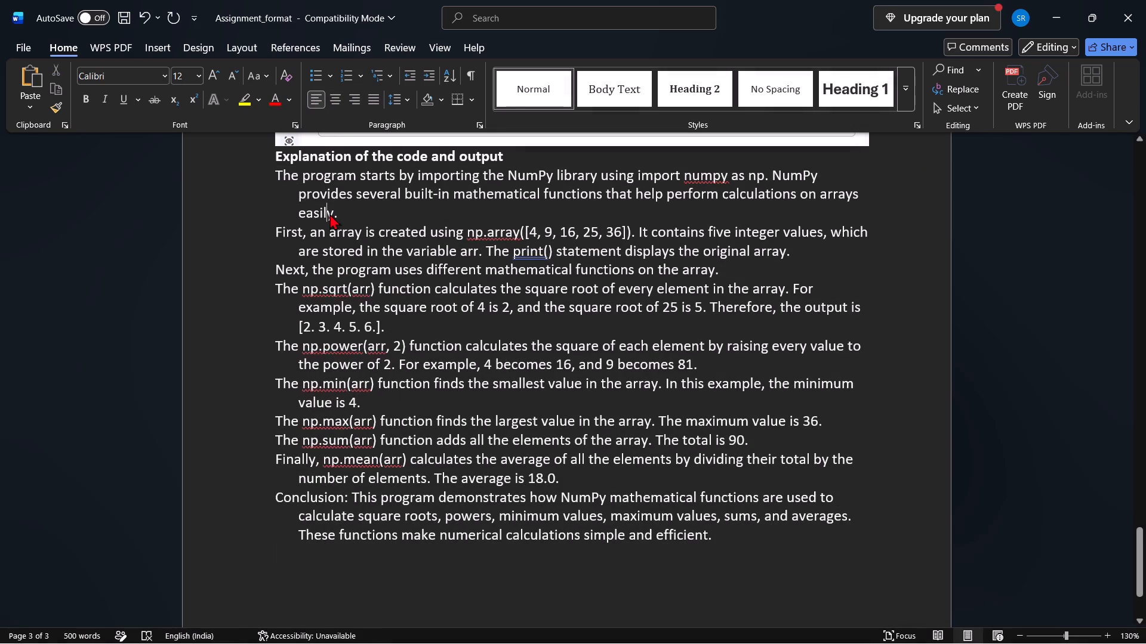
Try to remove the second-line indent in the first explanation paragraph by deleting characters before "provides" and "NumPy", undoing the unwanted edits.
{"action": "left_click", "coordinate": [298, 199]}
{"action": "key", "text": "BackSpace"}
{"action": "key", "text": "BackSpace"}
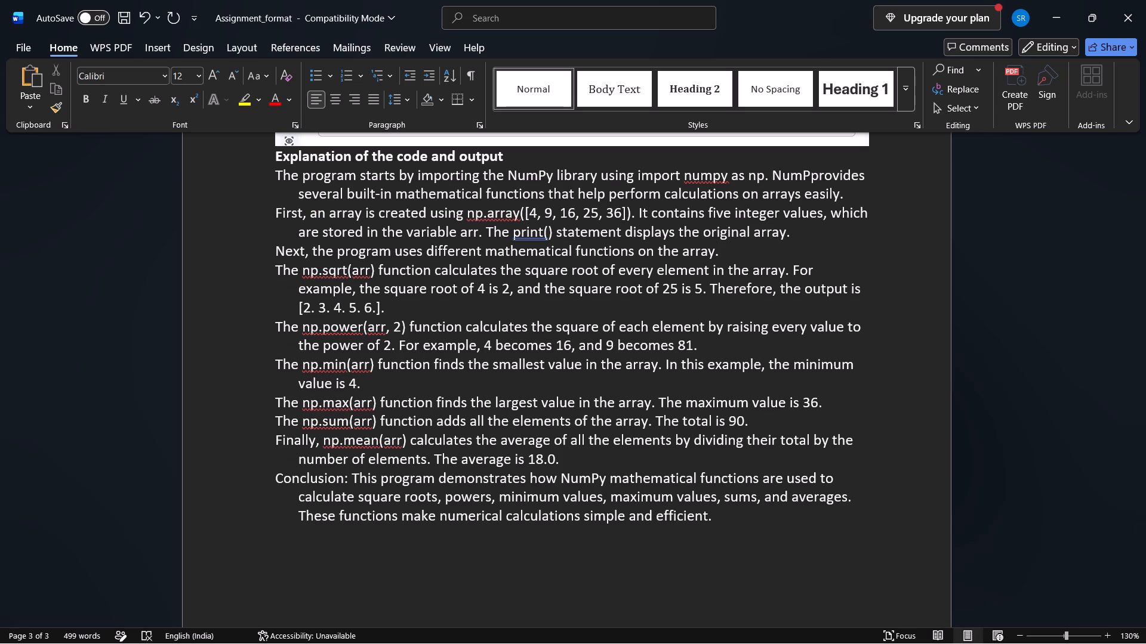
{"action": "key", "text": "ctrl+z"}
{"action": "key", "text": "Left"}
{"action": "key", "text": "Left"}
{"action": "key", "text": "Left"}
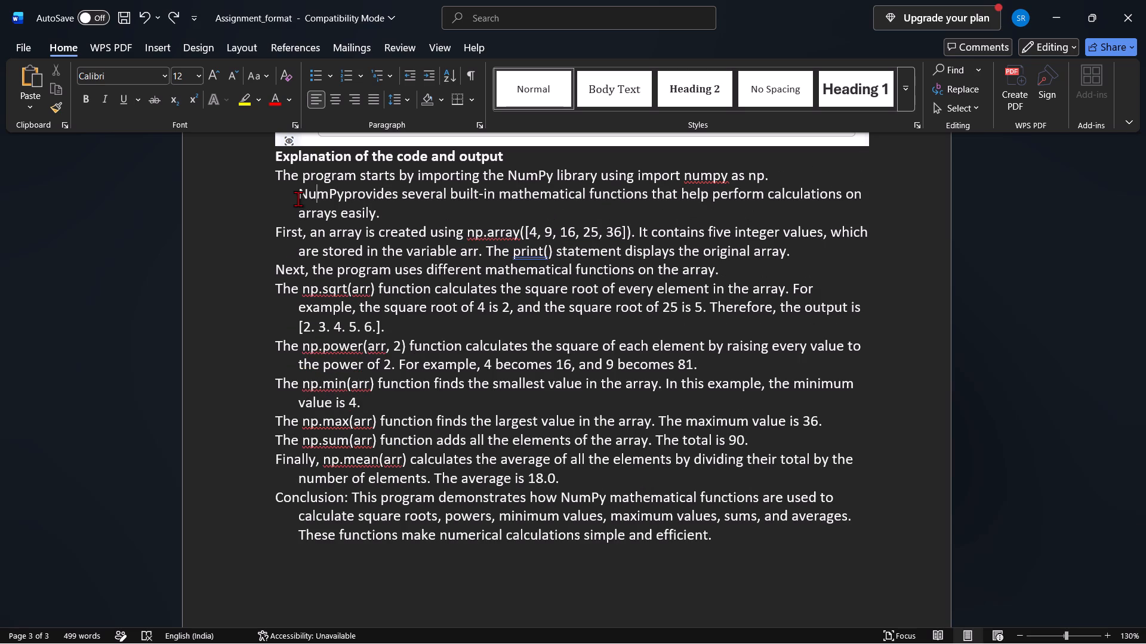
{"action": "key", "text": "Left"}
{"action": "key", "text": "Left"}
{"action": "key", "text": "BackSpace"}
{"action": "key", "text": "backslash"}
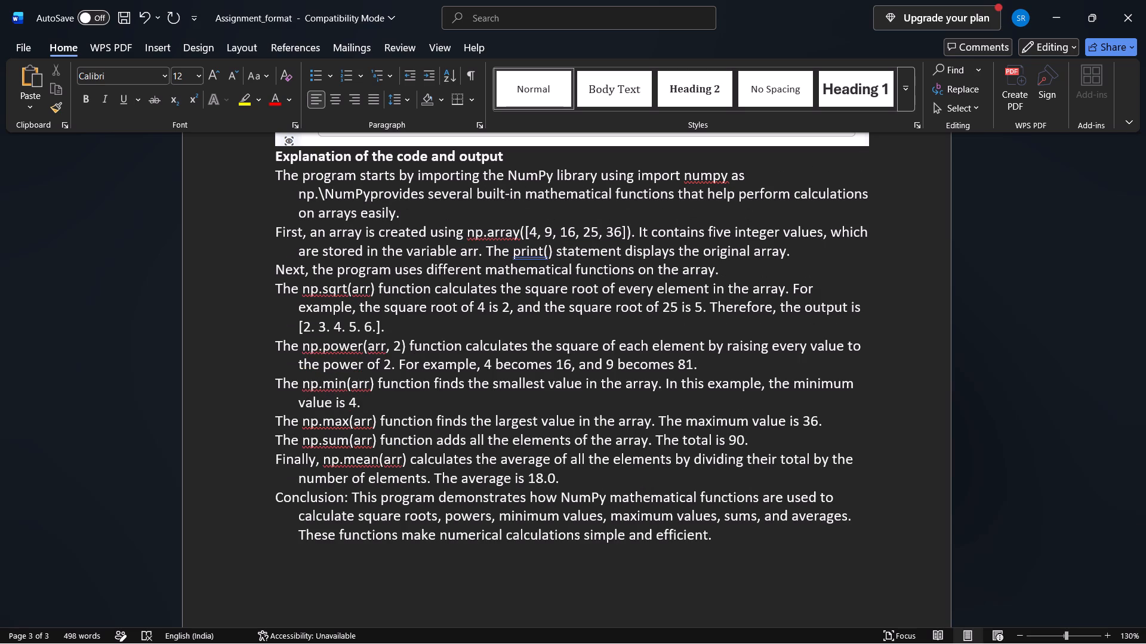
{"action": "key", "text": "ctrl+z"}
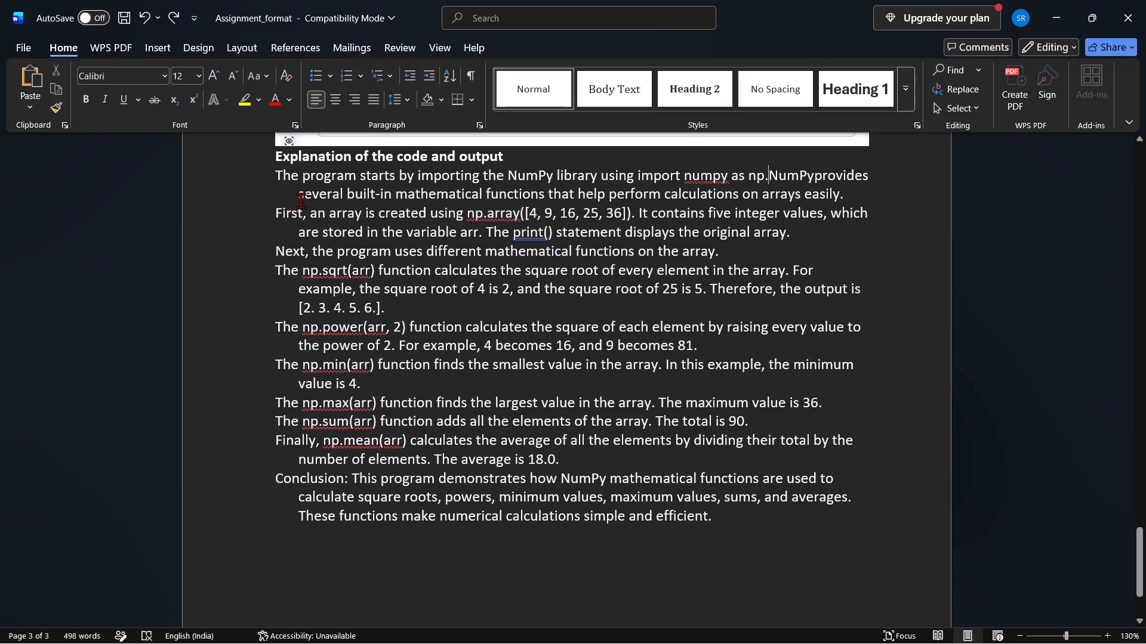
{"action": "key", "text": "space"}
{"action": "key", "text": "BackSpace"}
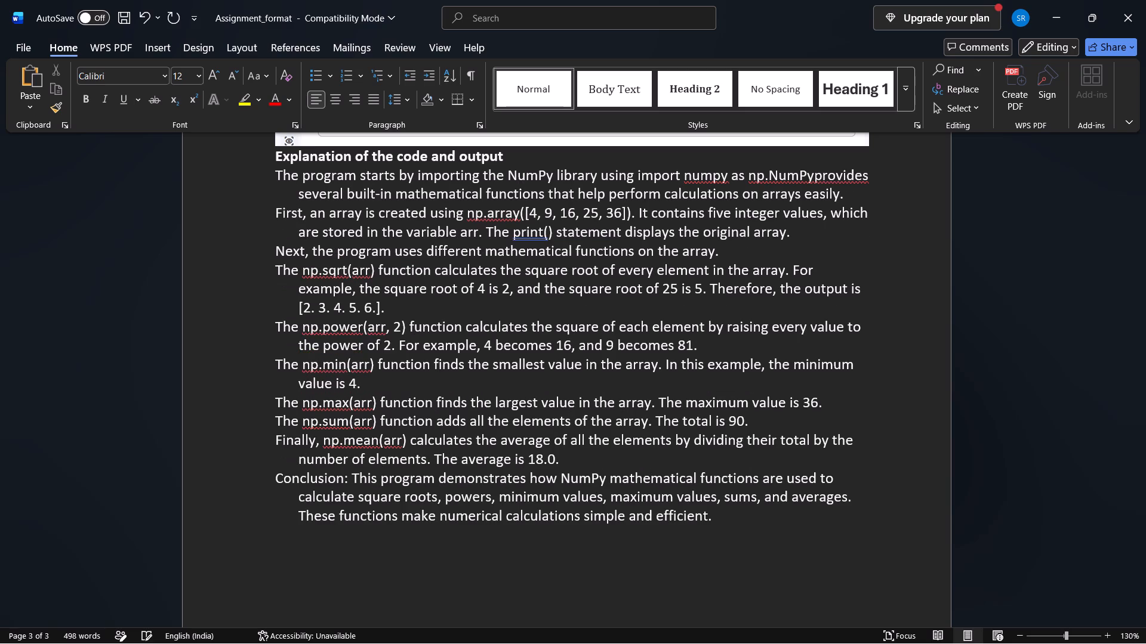
Delete all the explanation text below the heading "Explanation of the code and output", keeping the heading itself.
{"action": "left_click_drag", "start_coordinate": [276, 175], "coordinate": [561, 365]}
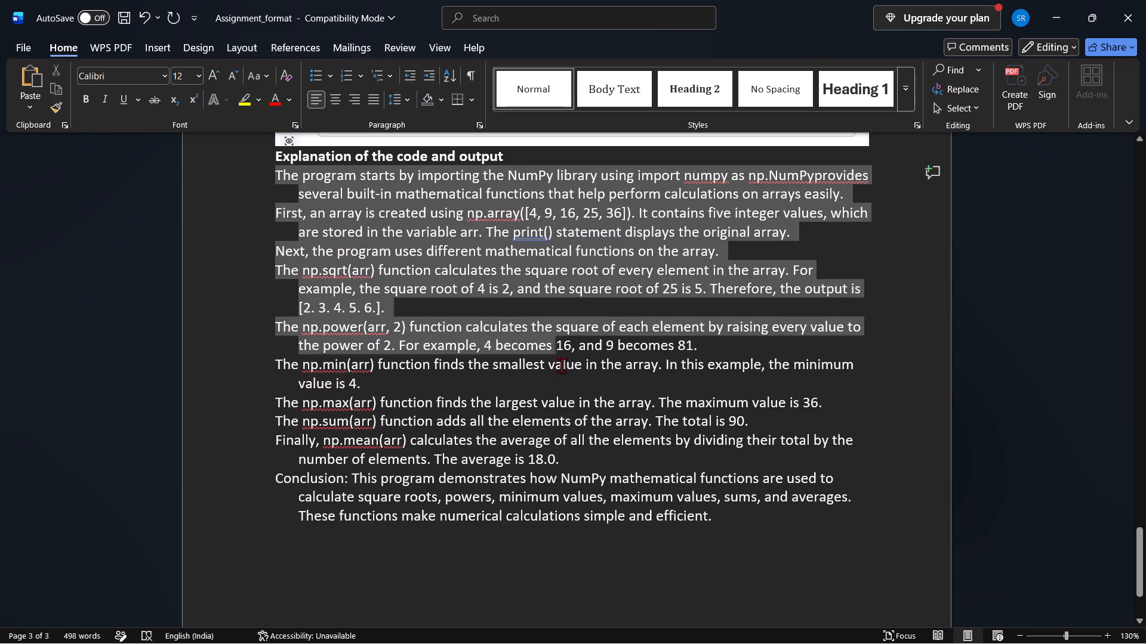
{"action": "left_click_drag", "start_coordinate": [561, 365], "coordinate": [714, 548]}
{"action": "key", "text": "BackSpace"}
{"action": "key", "text": "BackSpace"}
{"action": "key", "text": "BackSpace"}
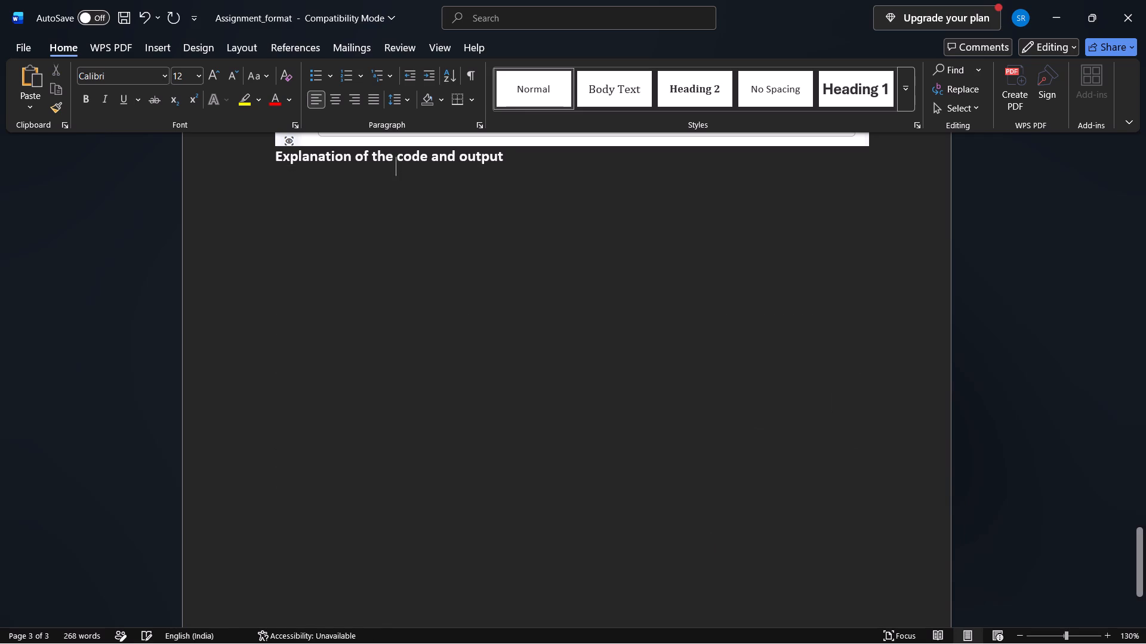
{"action": "key", "text": "BackSpace"}
{"action": "key", "text": "ctrl+z"}
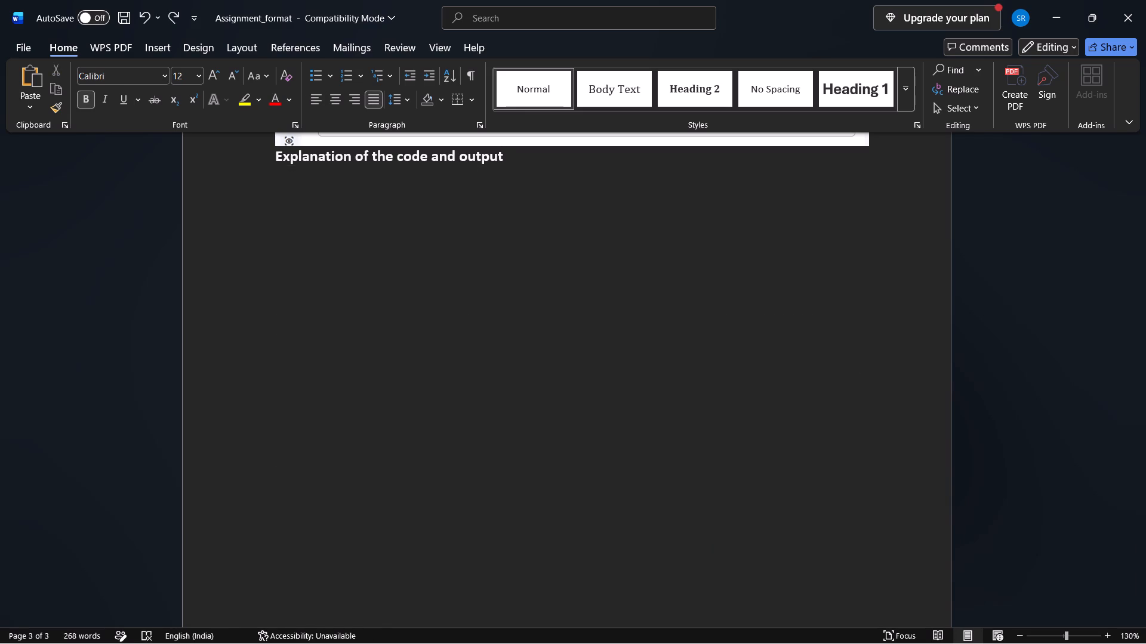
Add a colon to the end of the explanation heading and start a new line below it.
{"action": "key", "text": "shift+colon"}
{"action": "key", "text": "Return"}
Paste the copied Experiment 2 explanation again below the output screenshot and delete the extra heading that ends with a colon.
{"action": "scroll", "coordinate": [714, 548], "scroll_direction": "up", "scroll_amount": 1}
{"action": "scroll", "coordinate": [671, 643], "scroll_direction": "up", "scroll_amount": 1}
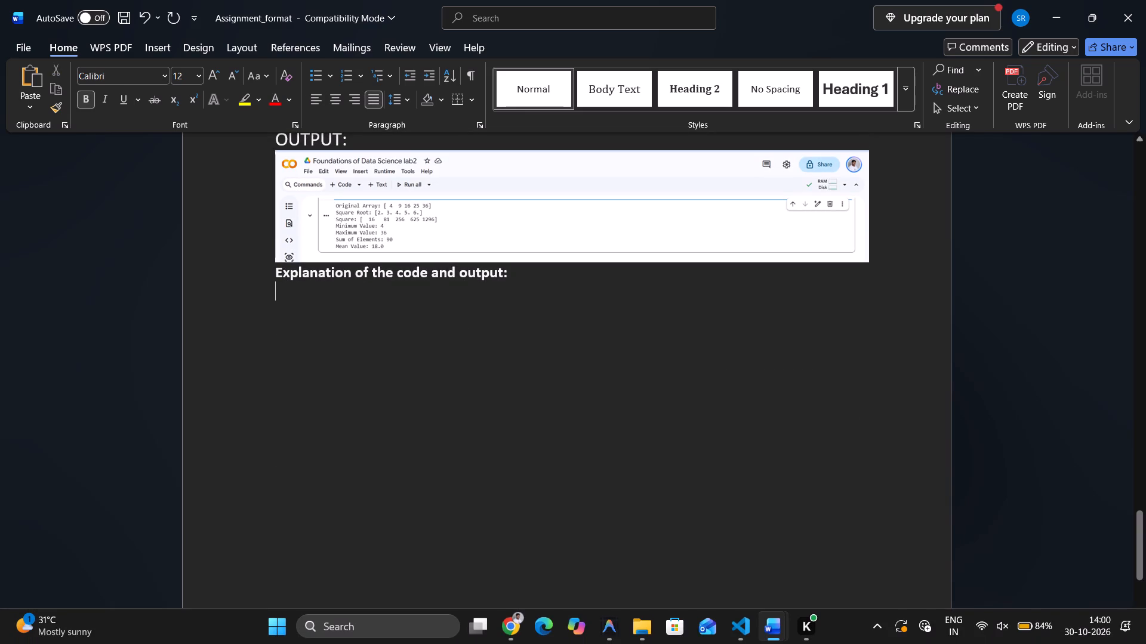
{"action": "key", "text": "ctrl+c"}
{"action": "key", "text": "ctrl+v"}
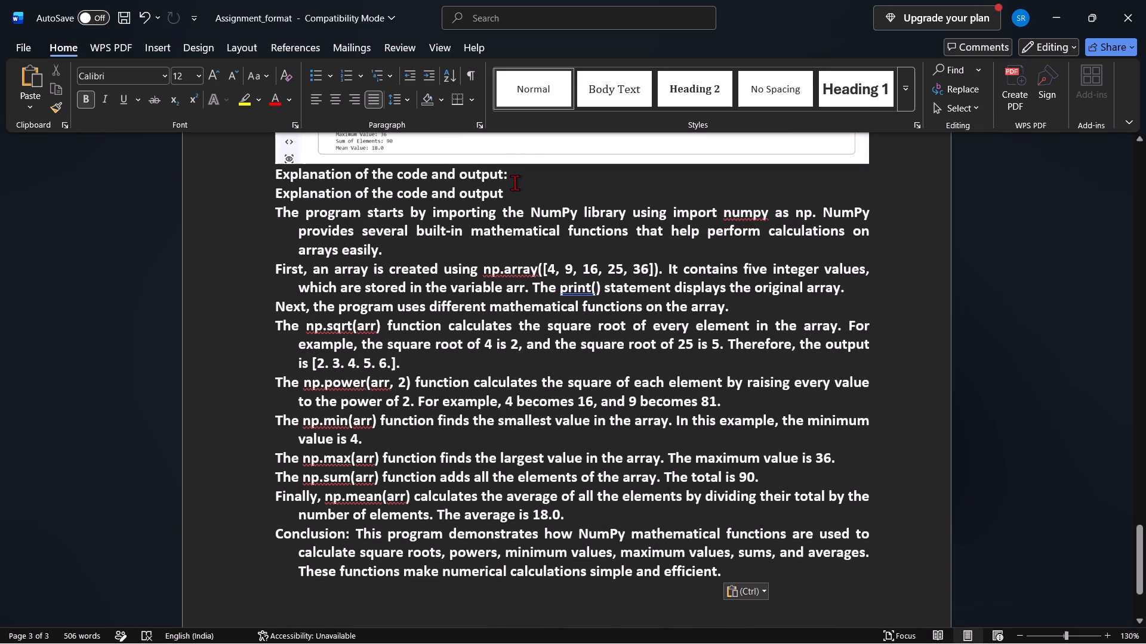
{"action": "left_click_drag", "start_coordinate": [515, 182], "coordinate": [273, 170]}
{"action": "key", "text": "BackSpace"}
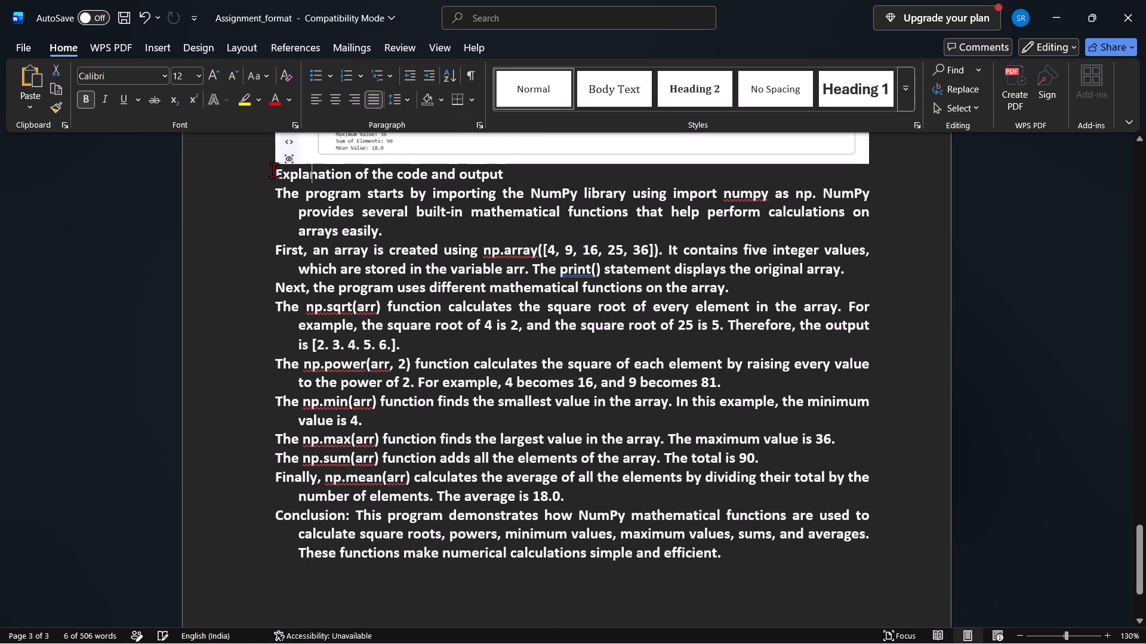
Remove bold from the explanation text, from "The program starts" through the Conclusion, leaving its heading bold.
{"action": "left_click_drag", "start_coordinate": [277, 198], "coordinate": [328, 244]}
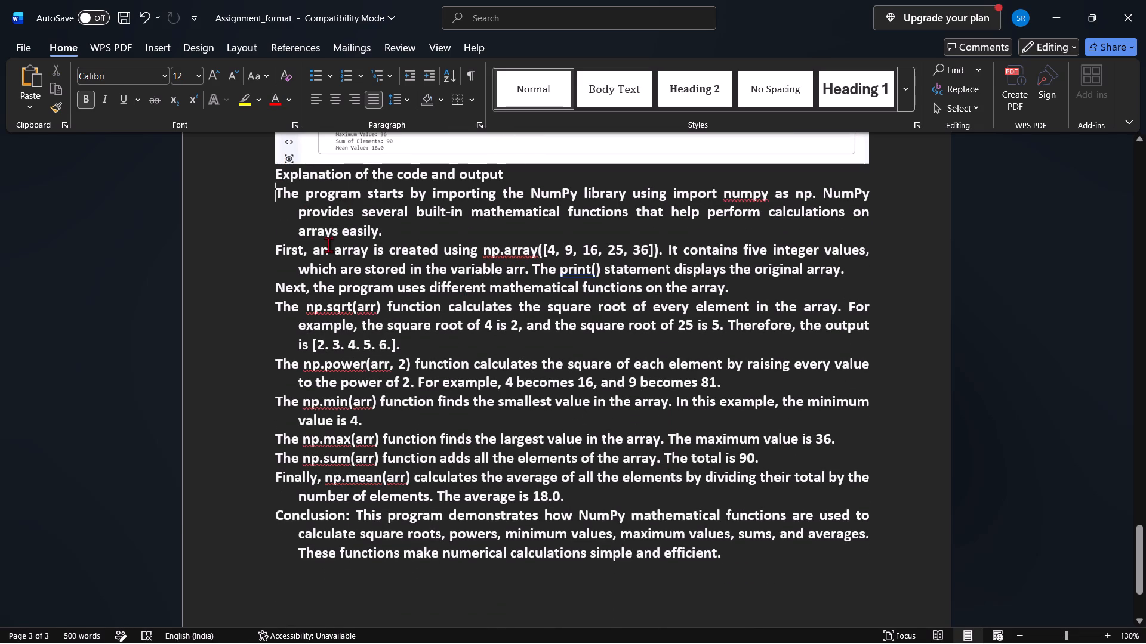
{"action": "left_click_drag", "start_coordinate": [328, 244], "coordinate": [740, 549]}
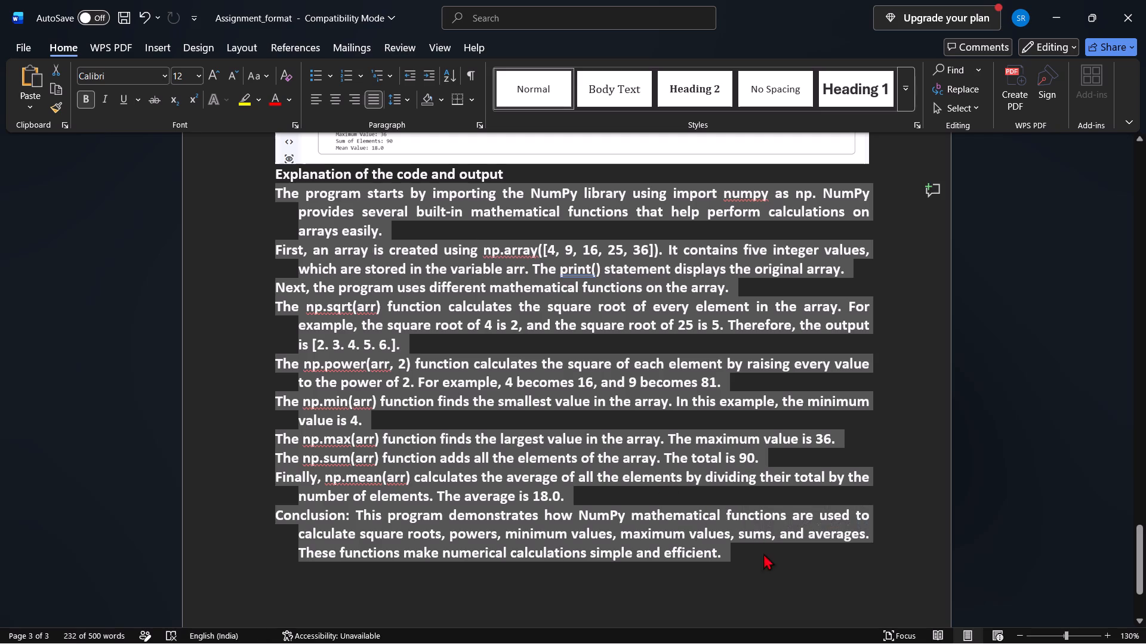
{"action": "right_click", "coordinate": [656, 496]}
{"action": "left_click", "coordinate": [675, 537]}
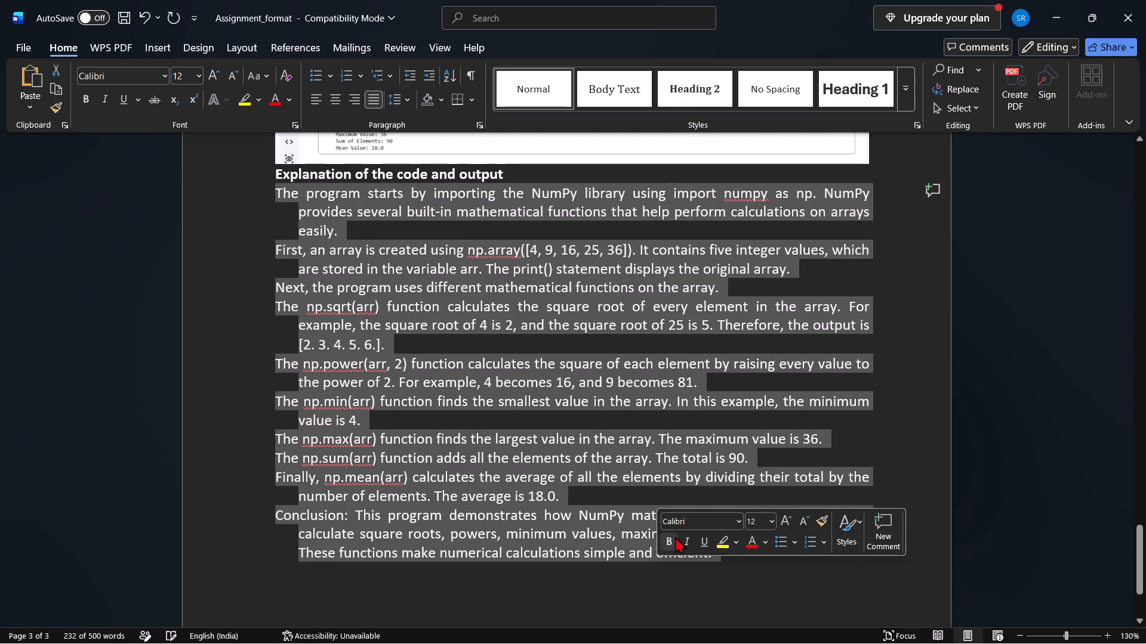
{"action": "left_click", "coordinate": [560, 383]}
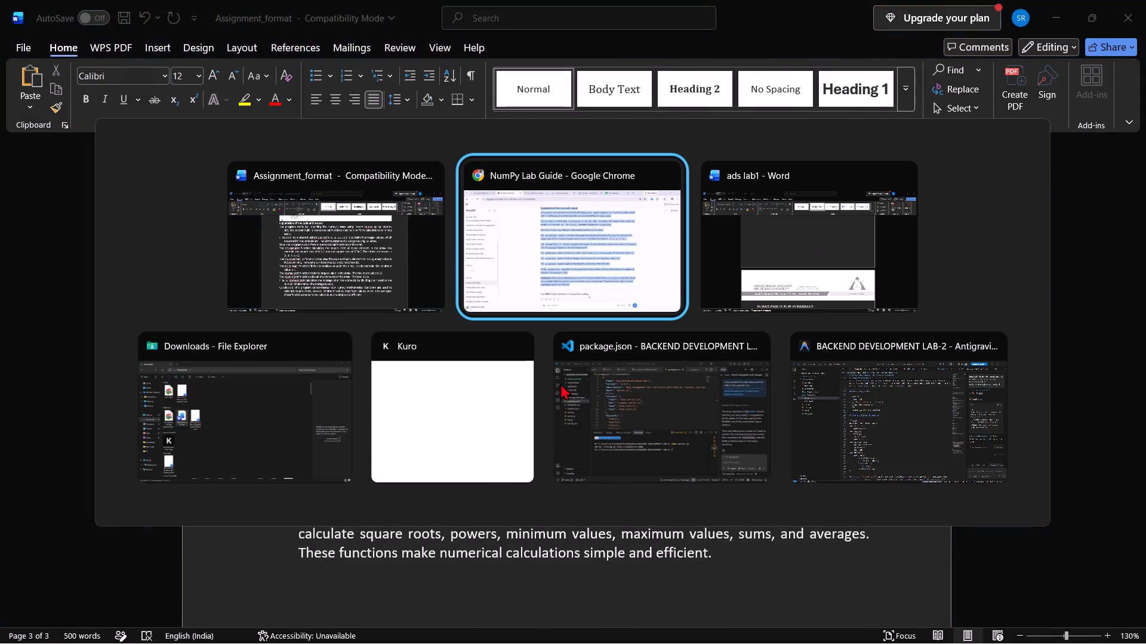
Switch to Chrome and examine the session-by-session attendance for Foundations of Data Science in the Aurora University portal.
{"action": "left_click", "coordinate": [509, 0]}
{"action": "left_click", "coordinate": [320, 271]}
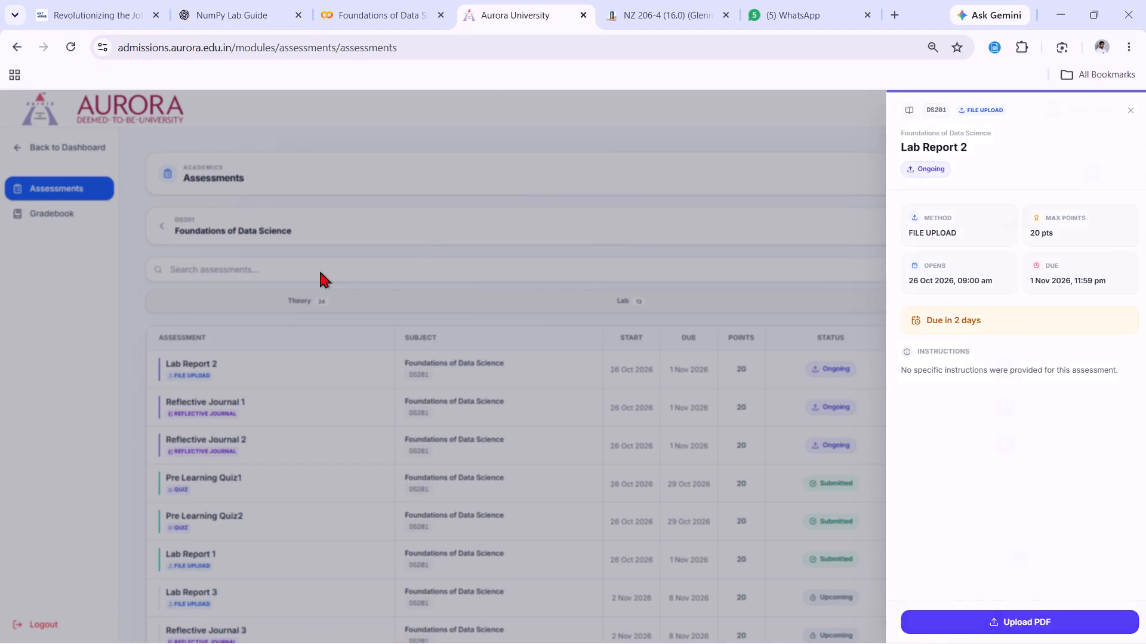
{"action": "left_click", "coordinate": [66, 104]}
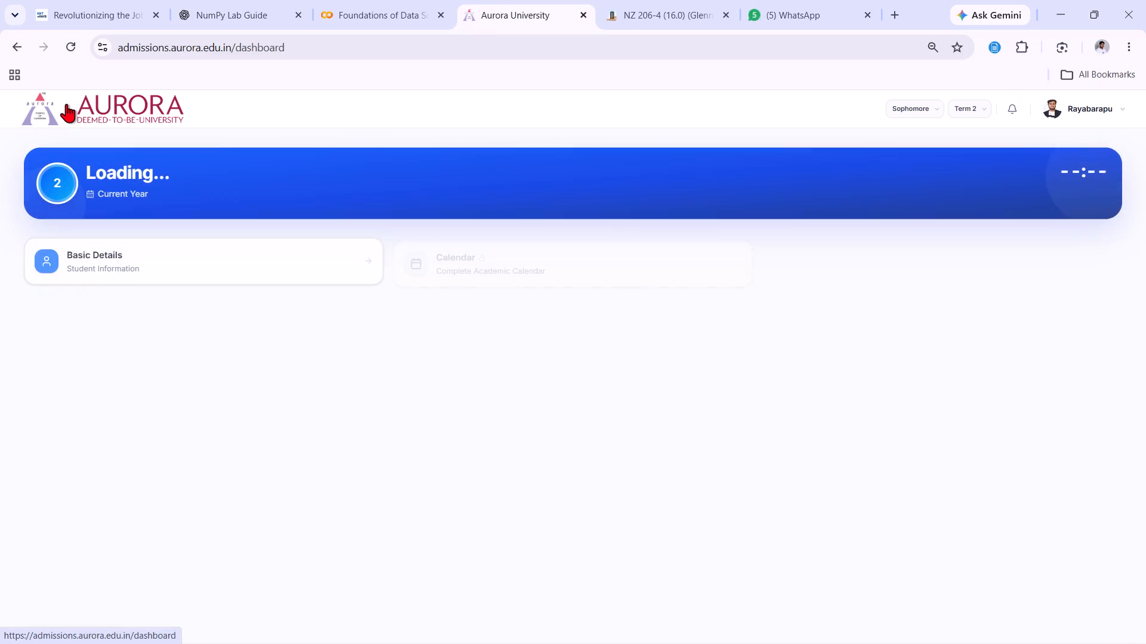
{"action": "left_click", "coordinate": [941, 278]}
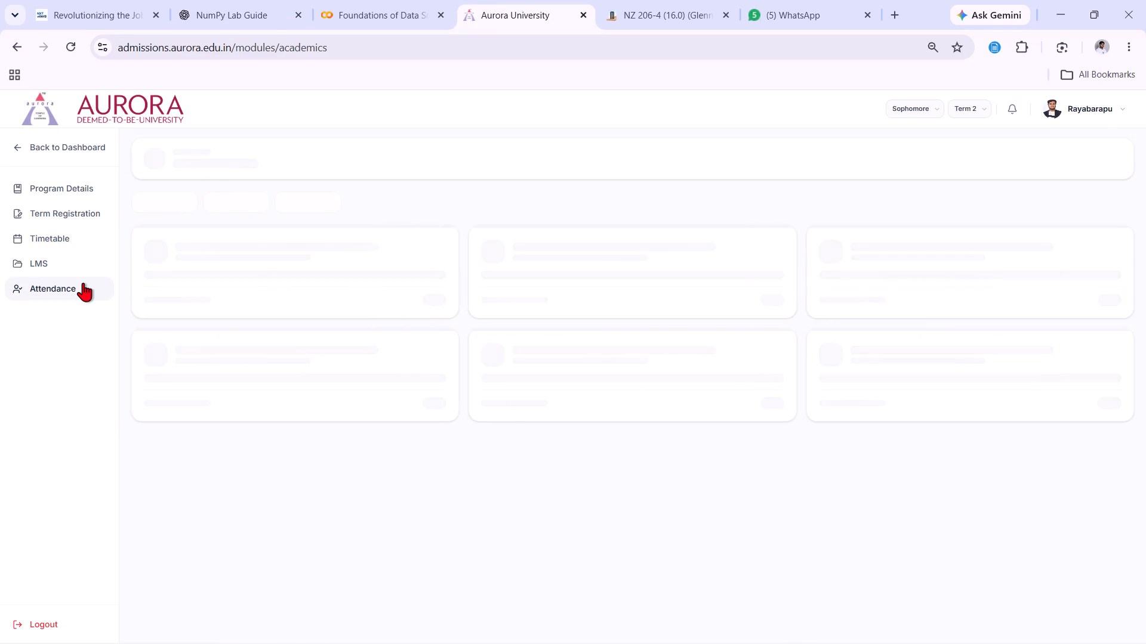
{"action": "left_click", "coordinate": [83, 283]}
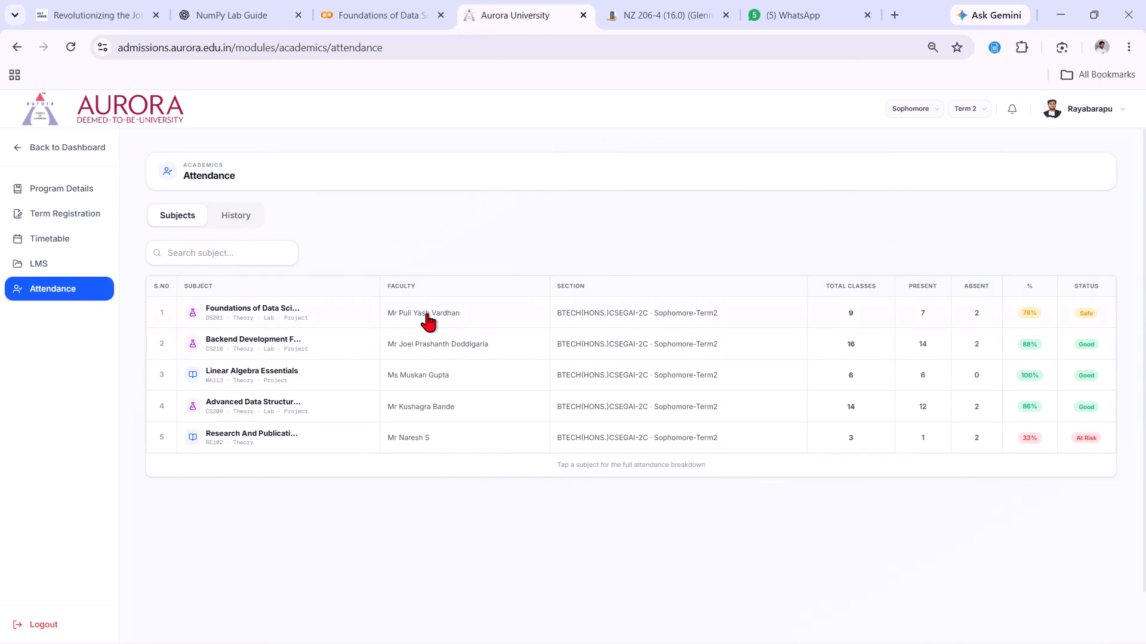
{"action": "left_click", "coordinate": [427, 312]}
{"action": "scroll", "coordinate": [427, 312], "scroll_direction": "down", "scroll_amount": 2}
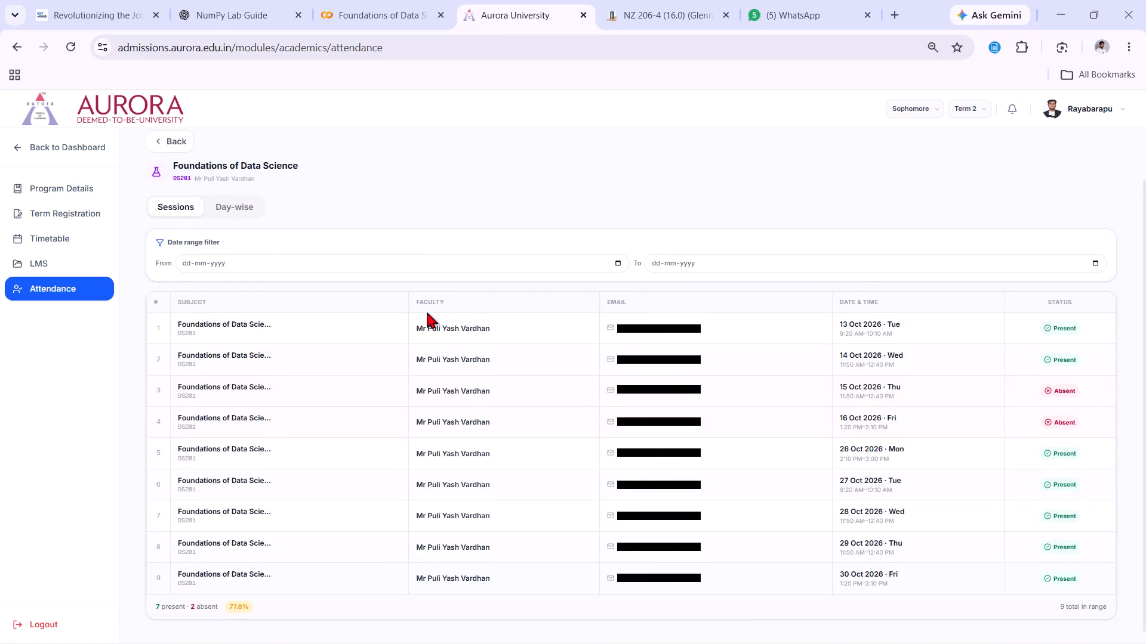
{"action": "scroll", "coordinate": [616, 525], "scroll_direction": "down", "scroll_amount": 1}
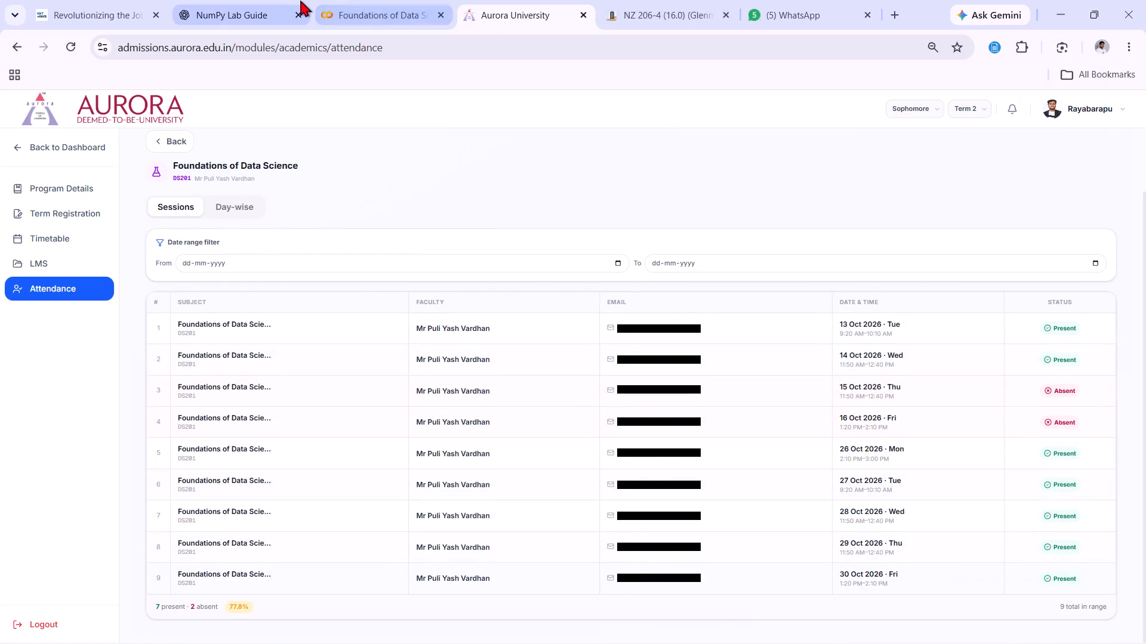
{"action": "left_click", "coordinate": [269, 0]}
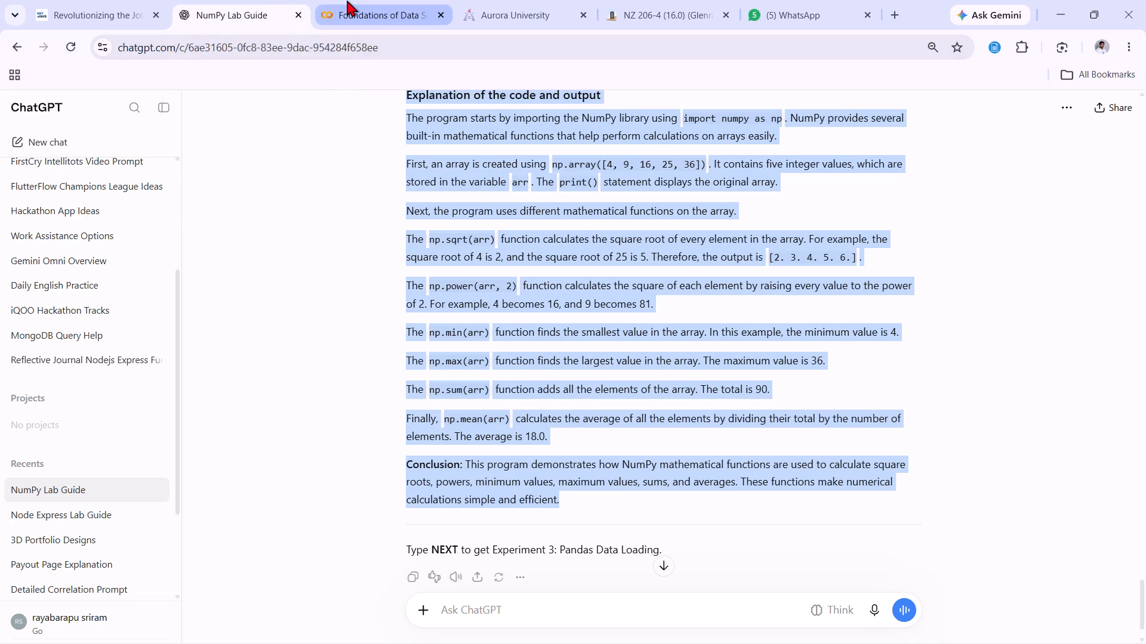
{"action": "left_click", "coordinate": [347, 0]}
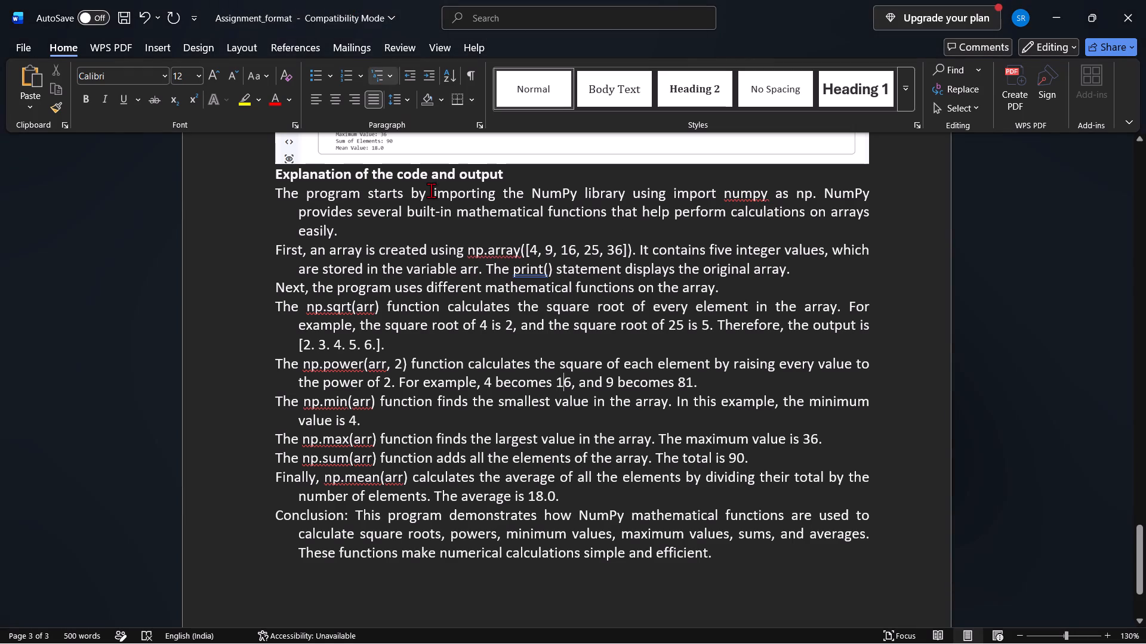
In Word, insert an empty line after the paragraph ending "on arrays easily." and another after the paragraph beginning "Next, the program uses".
{"action": "left_click", "coordinate": [374, 225]}
{"action": "key", "text": "Return"}
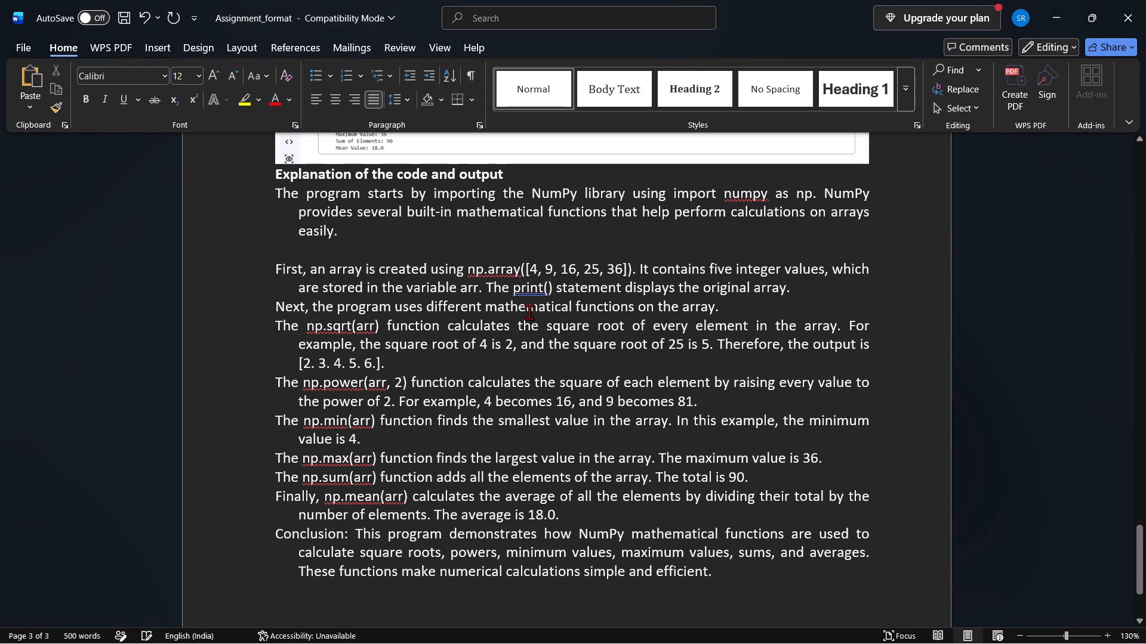
{"action": "left_click", "coordinate": [736, 305]}
{"action": "key", "text": "Return"}
{"action": "scroll", "coordinate": [736, 305], "scroll_direction": "down", "scroll_amount": 1}
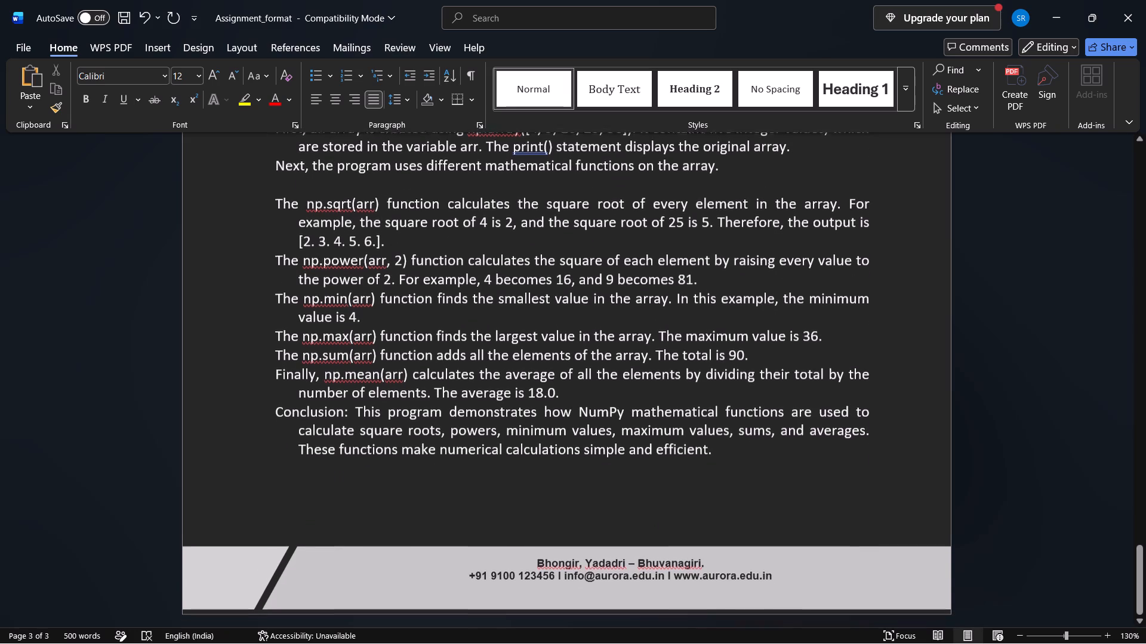
Undo the two empty lines added to the NumPy mathematical functions explanation.
{"action": "scroll", "coordinate": [554, 270], "scroll_direction": "down", "scroll_amount": 1}
{"action": "scroll", "coordinate": [589, 316], "scroll_direction": "up", "scroll_amount": 1}
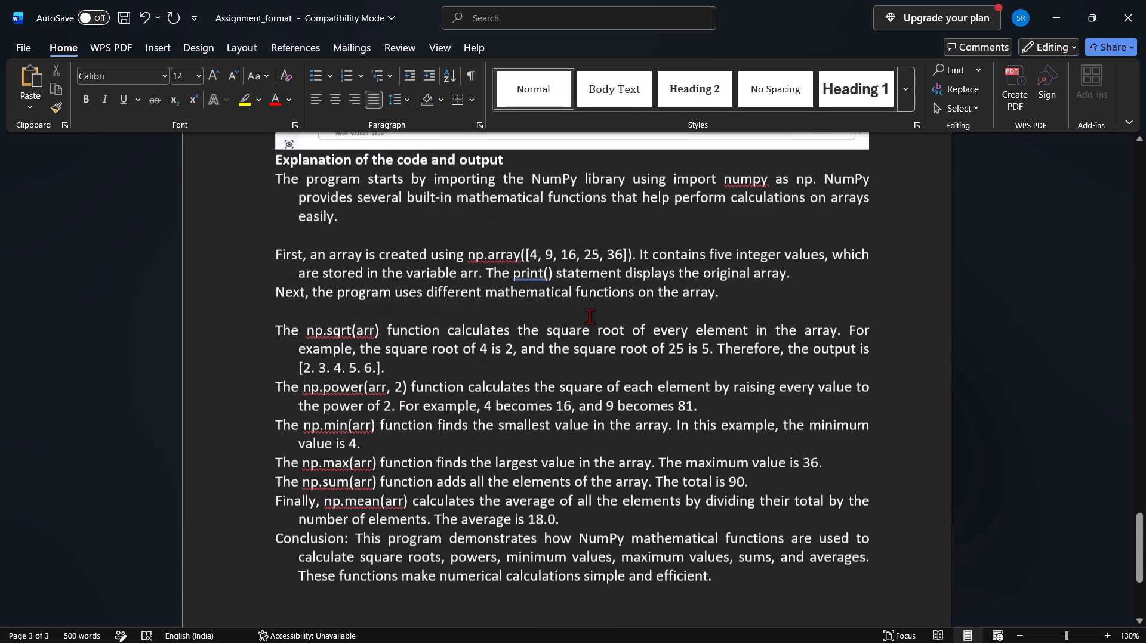
{"action": "scroll", "coordinate": [589, 316], "scroll_direction": "up", "scroll_amount": 1}
{"action": "key", "text": "ctrl+z"}
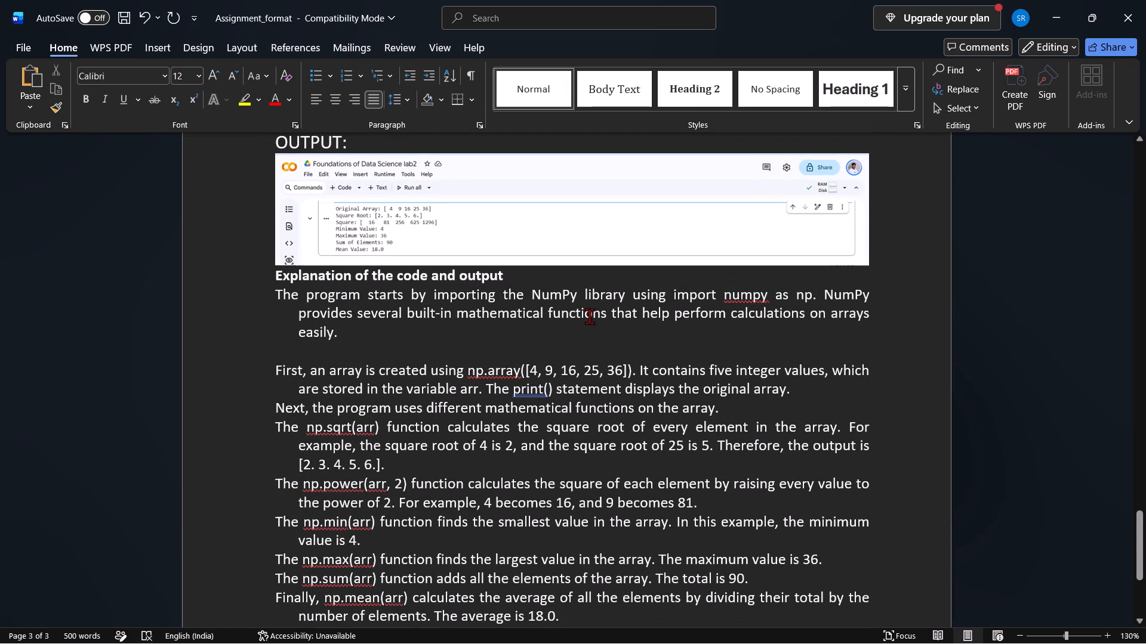
{"action": "key", "text": "ctrl+z"}
Add empty lines after the Conclusion paragraph to reach a new page and enter "3." there.
{"action": "scroll", "coordinate": [589, 316], "scroll_direction": "down", "scroll_amount": 1}
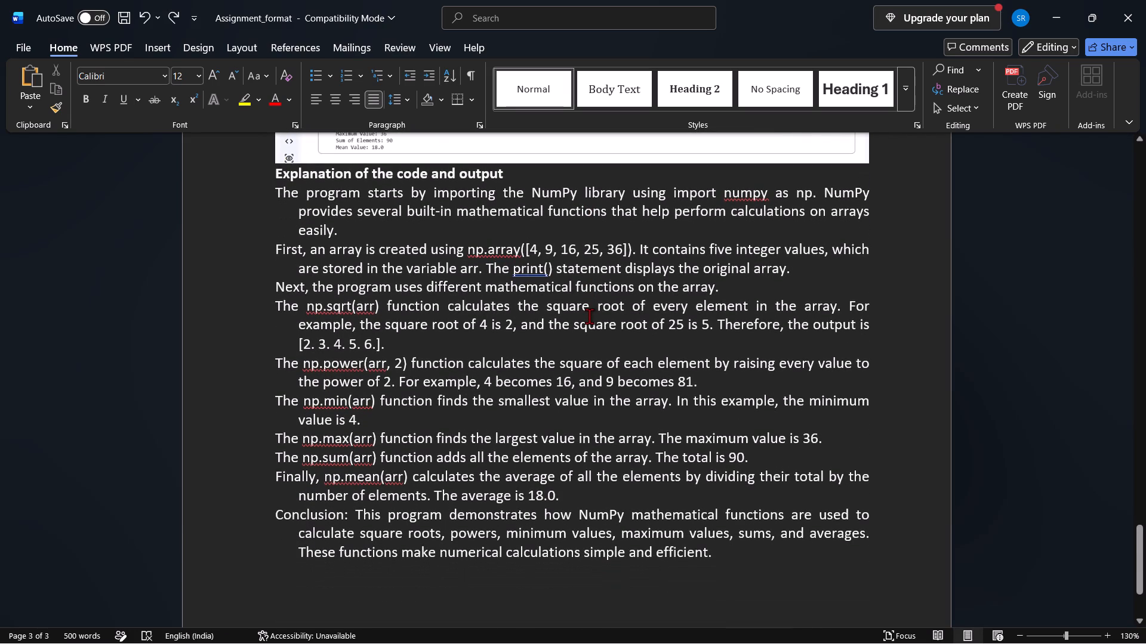
{"action": "scroll", "coordinate": [589, 316], "scroll_direction": "down", "scroll_amount": 1}
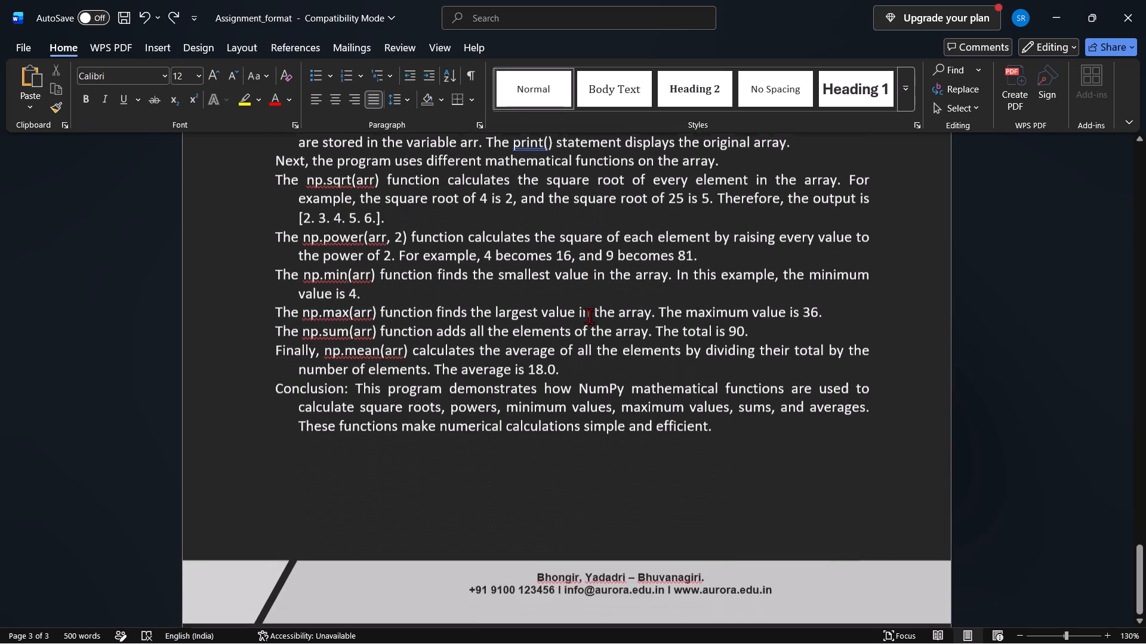
{"action": "scroll", "coordinate": [589, 316], "scroll_direction": "down", "scroll_amount": 1}
{"action": "left_click", "coordinate": [734, 404]}
{"action": "key", "text": "Return"}
{"action": "key", "text": "Return"}
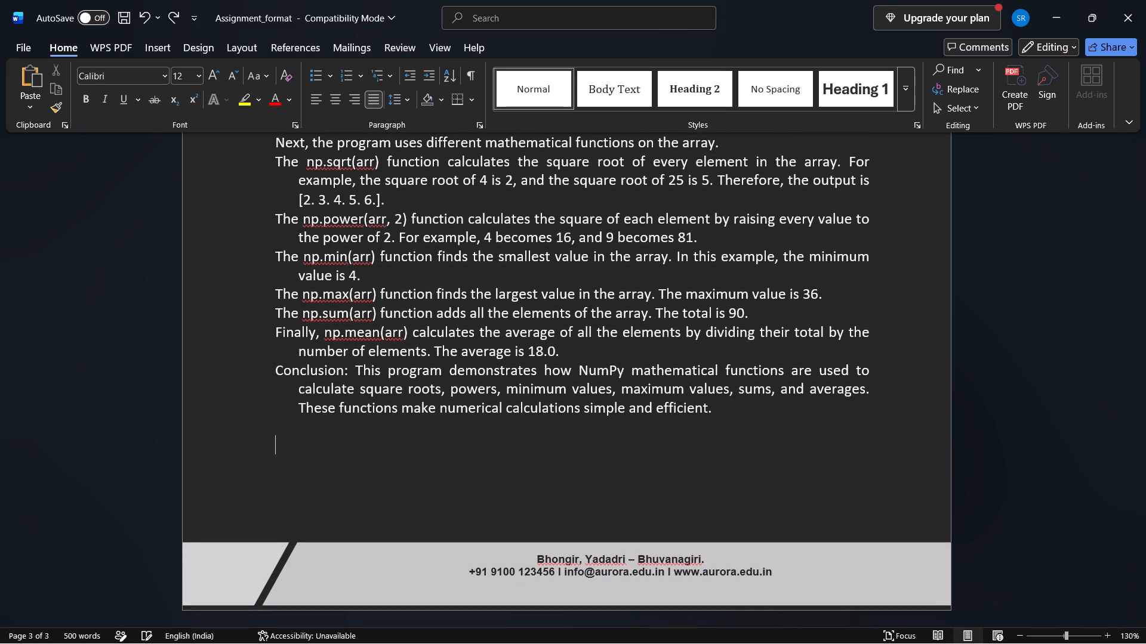
{"action": "key", "text": "Return"}
{"action": "key", "text": "Return"}
{"action": "key", "text": "Return"}
{"action": "key", "text": "Return"}
{"action": "key", "text": "Return"}
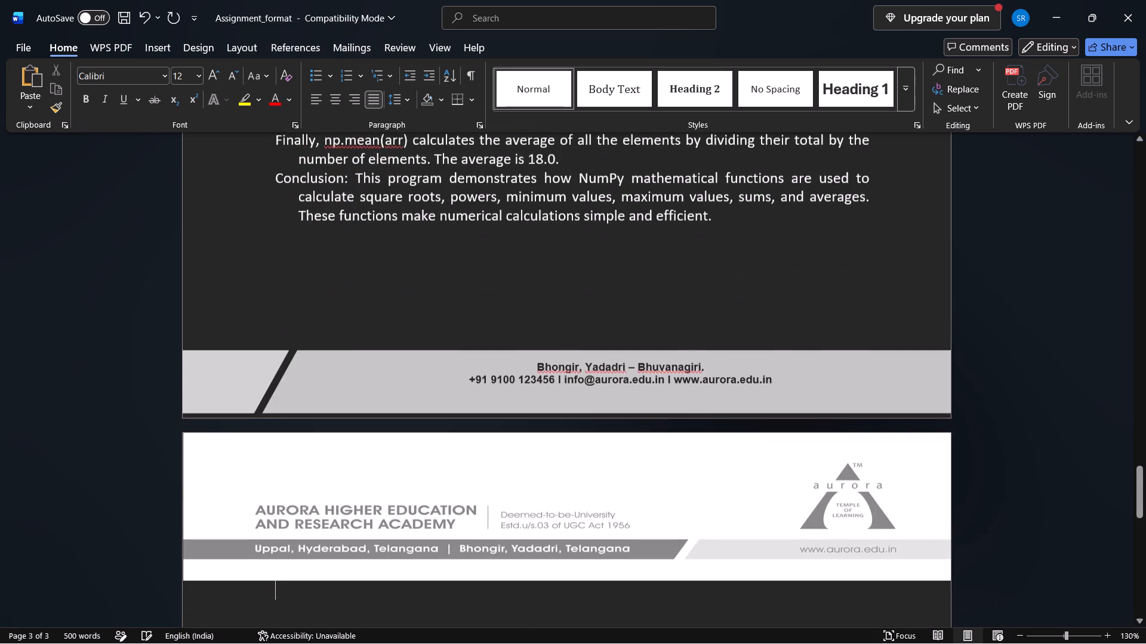
{"action": "scroll", "coordinate": [734, 404], "scroll_direction": "down", "scroll_amount": 1}
{"action": "key", "text": "Return"}
{"action": "type", "text": "3."}
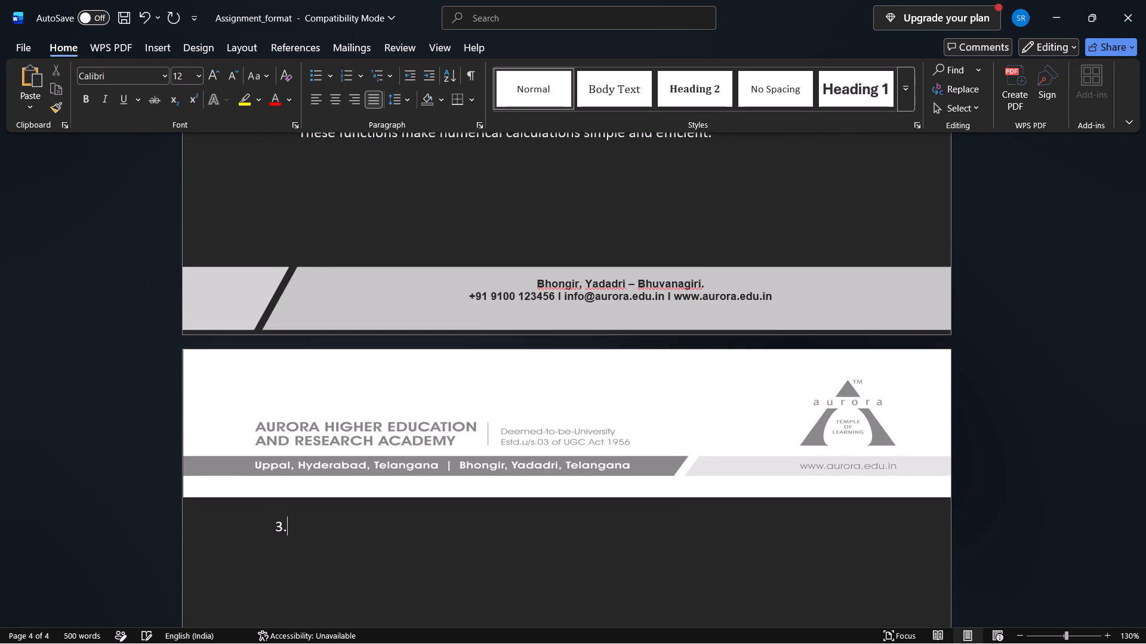
Format the "3." on the new page at font size 15 and bold.
{"action": "left_click_drag", "start_coordinate": [336, 513], "coordinate": [275, 514]}
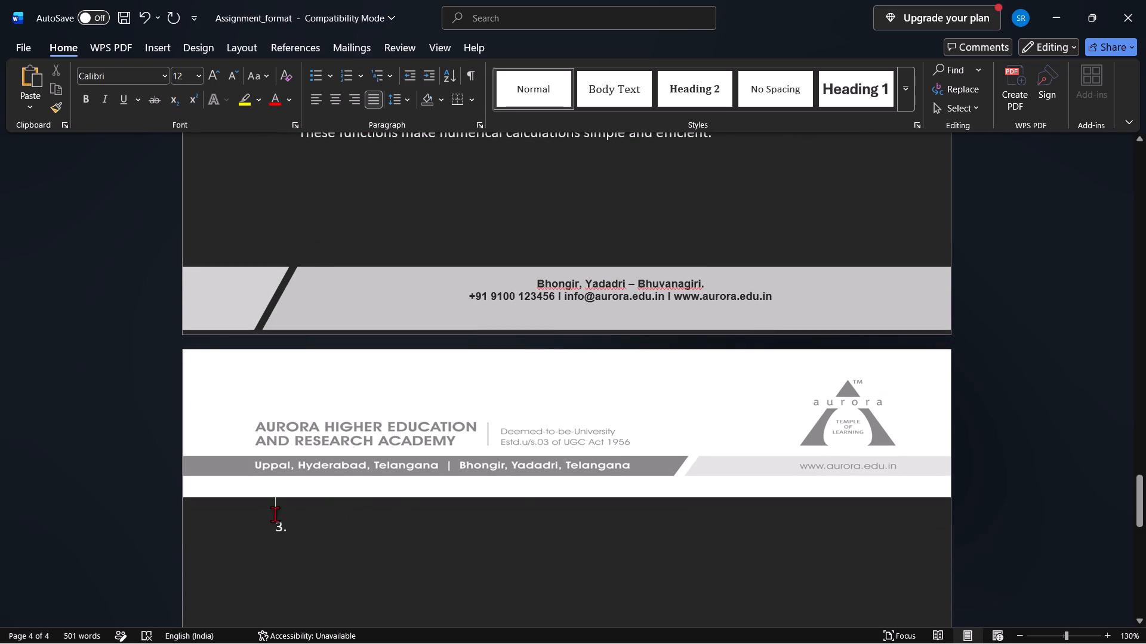
{"action": "left_click_drag", "start_coordinate": [275, 514], "coordinate": [276, 531]}
{"action": "left_click", "coordinate": [276, 531]}
{"action": "left_click_drag", "start_coordinate": [276, 531], "coordinate": [289, 530]}
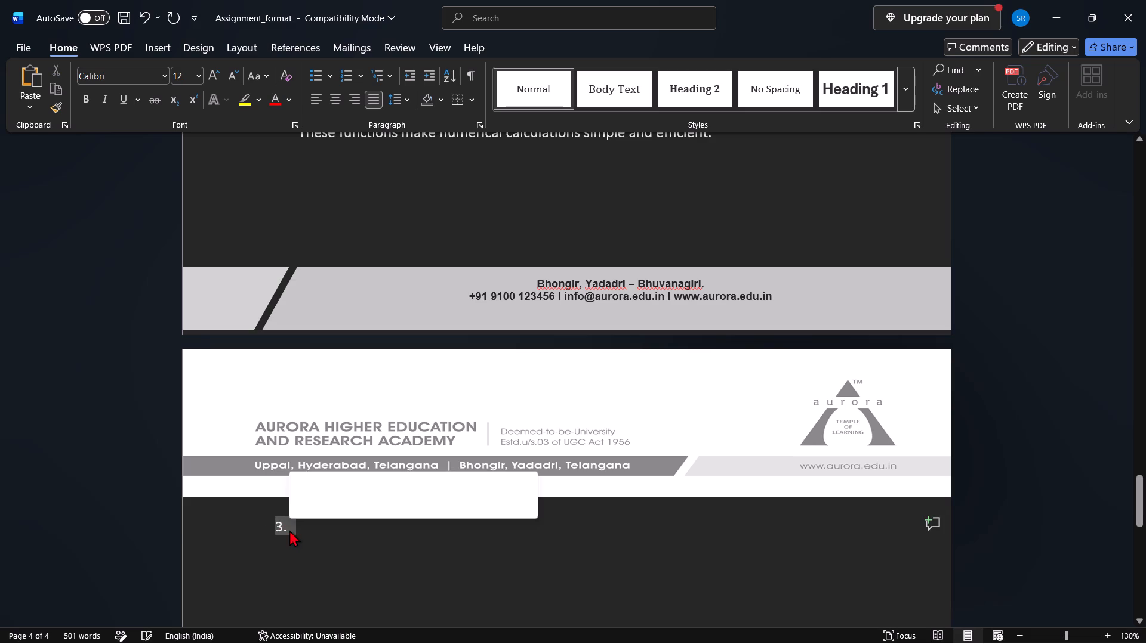
{"action": "left_click", "coordinate": [386, 482]}
{"action": "type", "text": "15"}
{"action": "key", "text": "Return"}
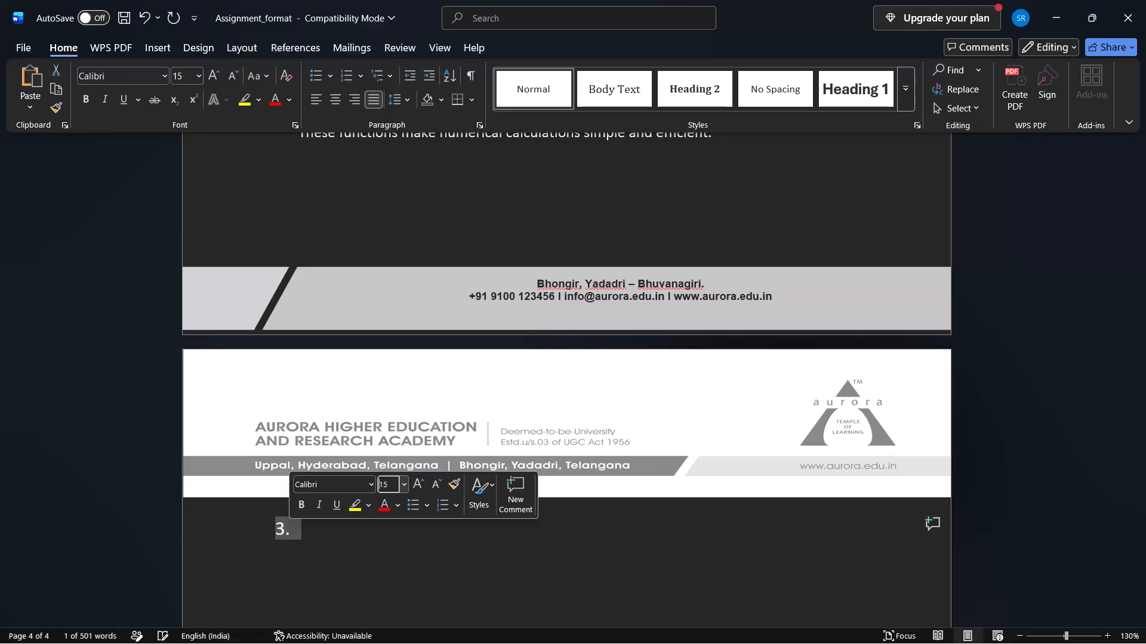
{"action": "left_click", "coordinate": [303, 504]}
{"action": "left_click", "coordinate": [310, 534]}
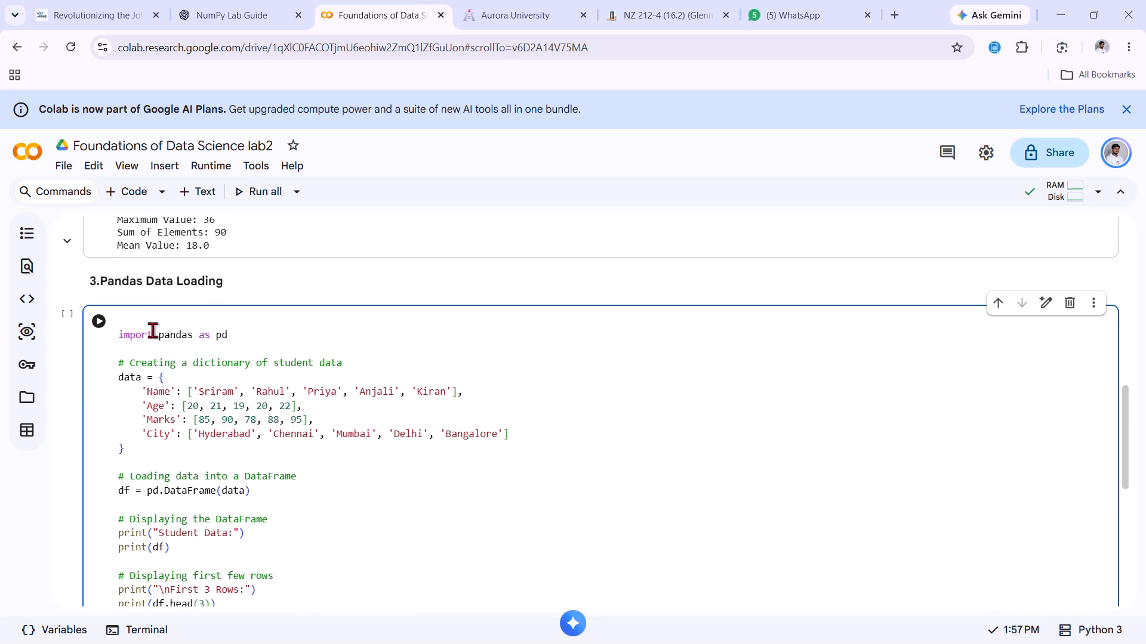
{"action": "left_click_drag", "start_coordinate": [365, 365], "coordinate": [128, 363]}
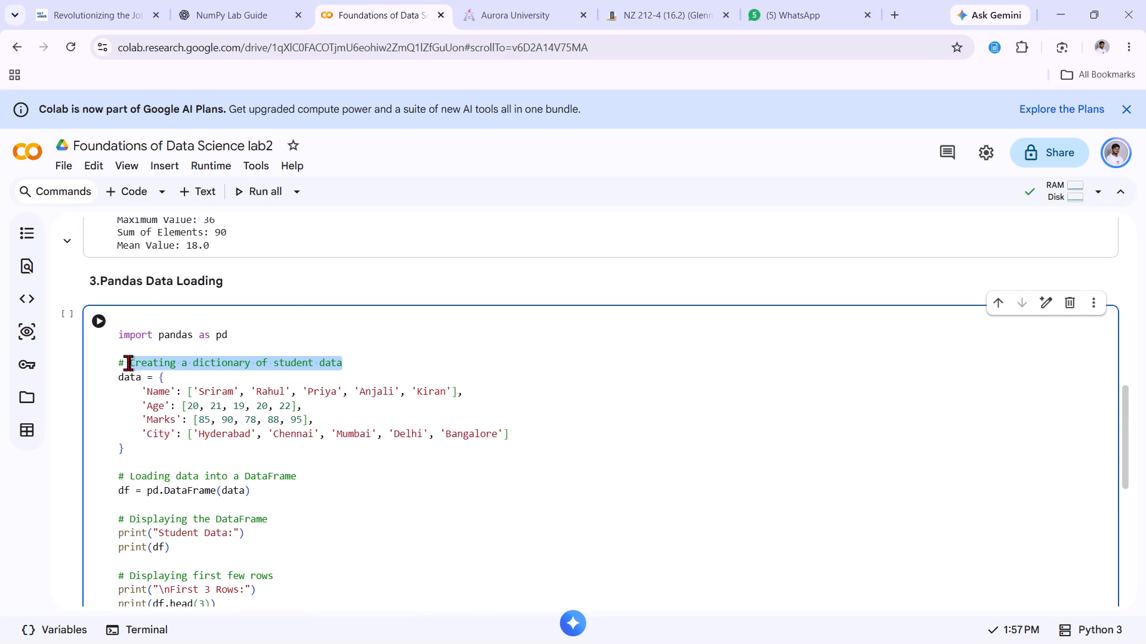
{"action": "left_click_drag", "start_coordinate": [128, 363], "coordinate": [112, 364]}
{"action": "key", "text": "BackSpace"}
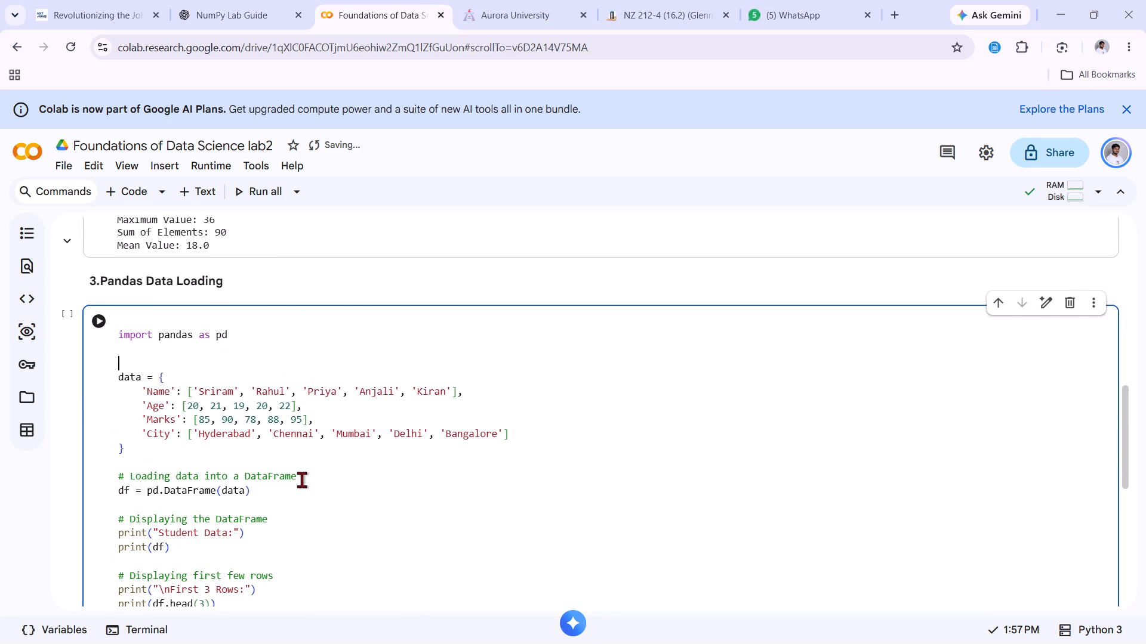
{"action": "left_click_drag", "start_coordinate": [301, 479], "coordinate": [104, 476]}
{"action": "key", "text": "BackSpace"}
{"action": "scroll", "coordinate": [104, 476], "scroll_direction": "down", "scroll_amount": 1}
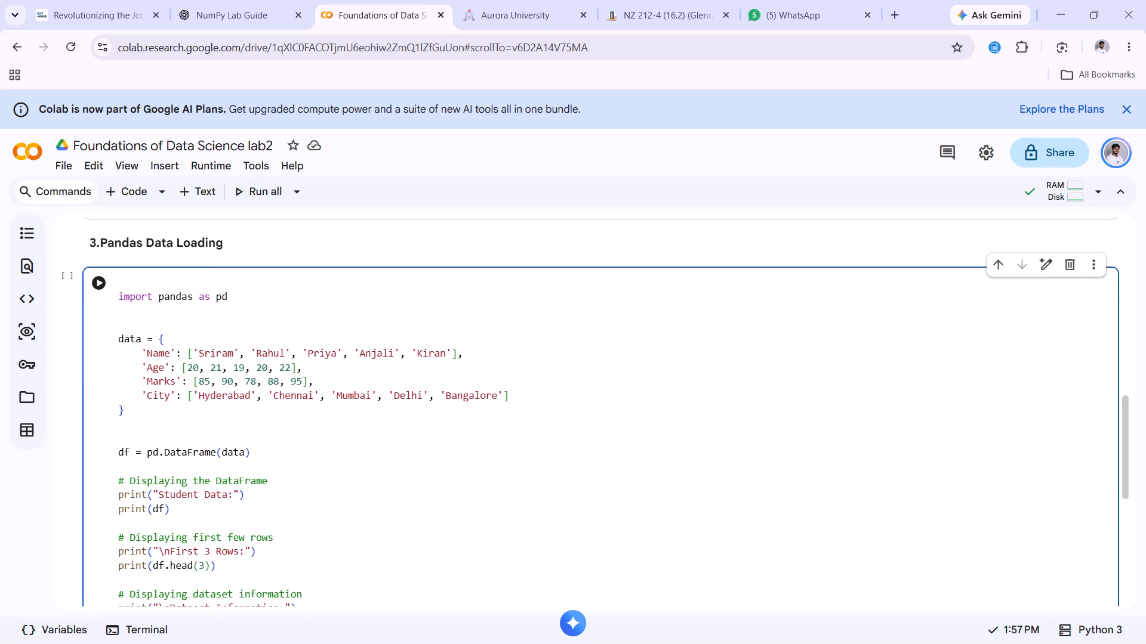
{"action": "left_click_drag", "start_coordinate": [119, 481], "coordinate": [276, 472]}
{"action": "left_click_drag", "start_coordinate": [276, 472], "coordinate": [278, 484]}
{"action": "key", "text": "BackSpace"}
{"action": "scroll", "coordinate": [278, 484], "scroll_direction": "down", "scroll_amount": 1}
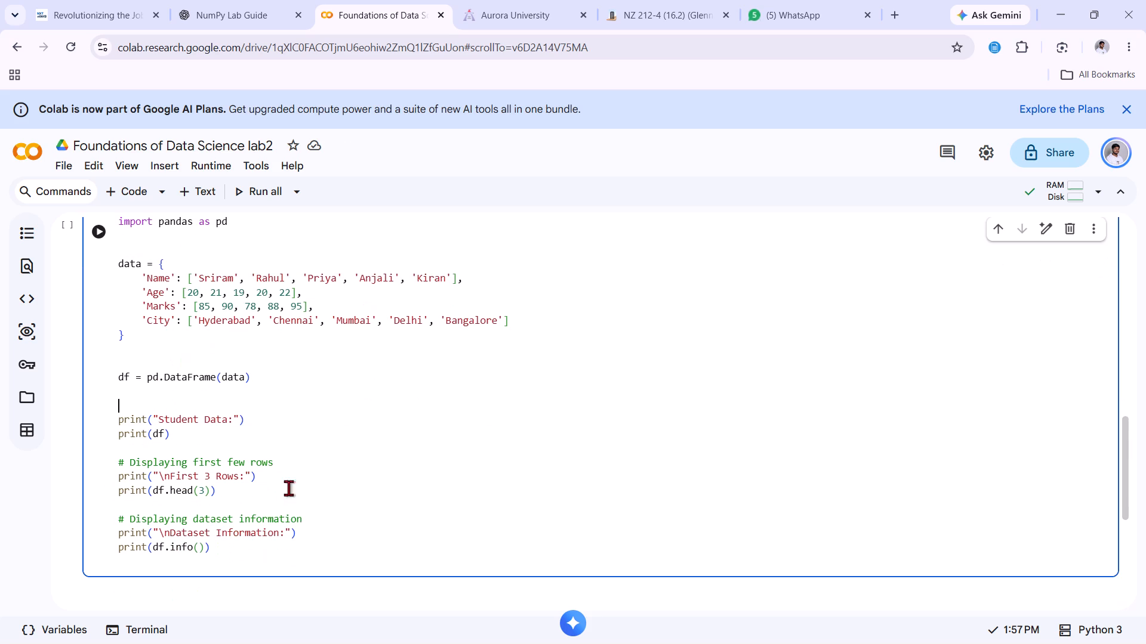
{"action": "left_click_drag", "start_coordinate": [281, 457], "coordinate": [118, 459]}
{"action": "key", "text": "BackSpace"}
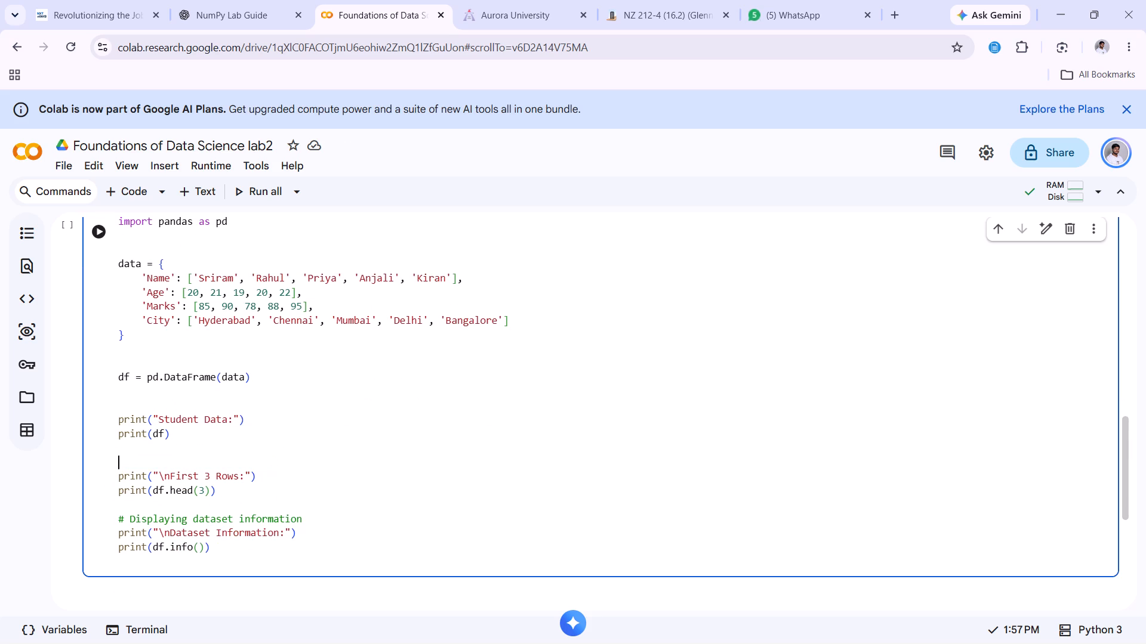
{"action": "left_click_drag", "start_coordinate": [315, 516], "coordinate": [118, 510]}
{"action": "key", "text": "BackSpace"}
{"action": "left_click", "coordinate": [118, 510]}
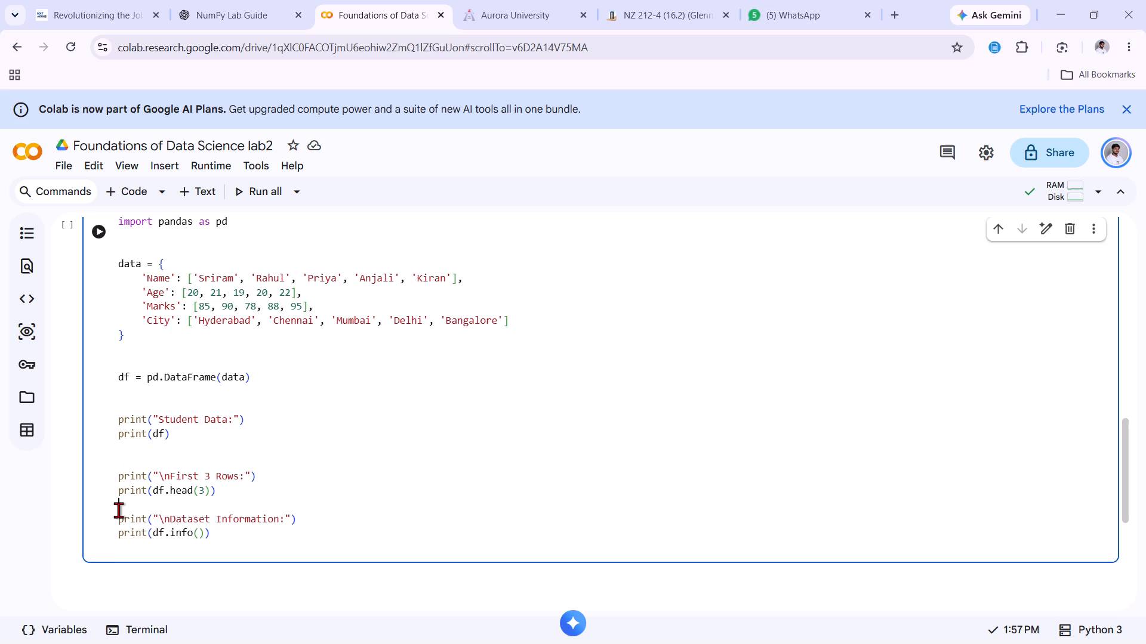
Run the Pandas Data Loading code cell.
{"action": "scroll", "coordinate": [118, 510], "scroll_direction": "up", "scroll_amount": 1}
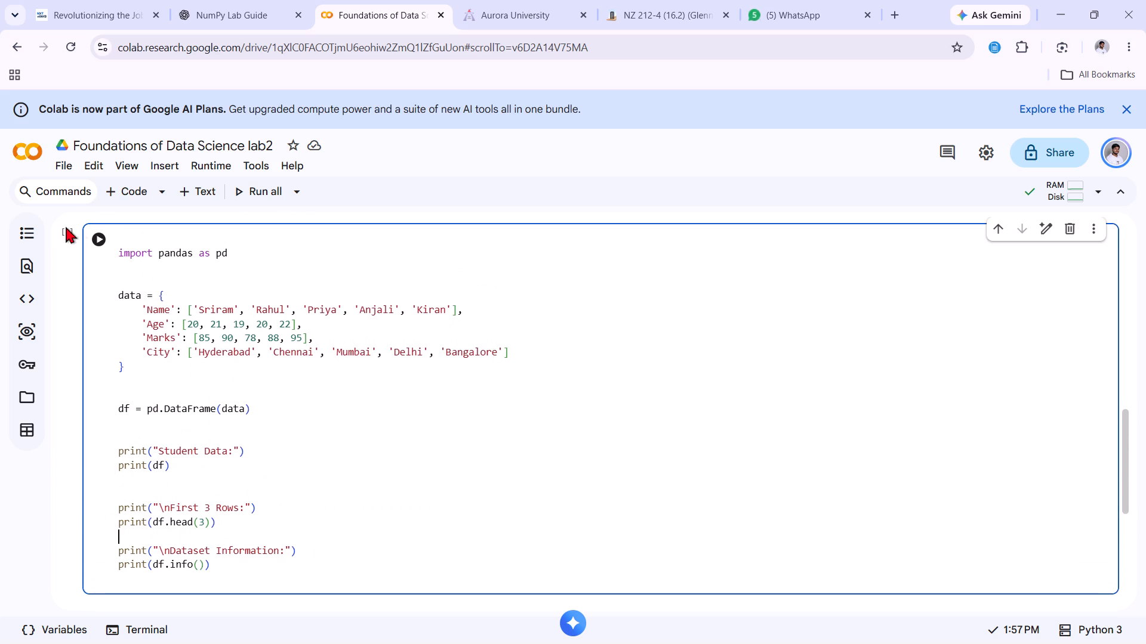
{"action": "left_click", "coordinate": [95, 237]}
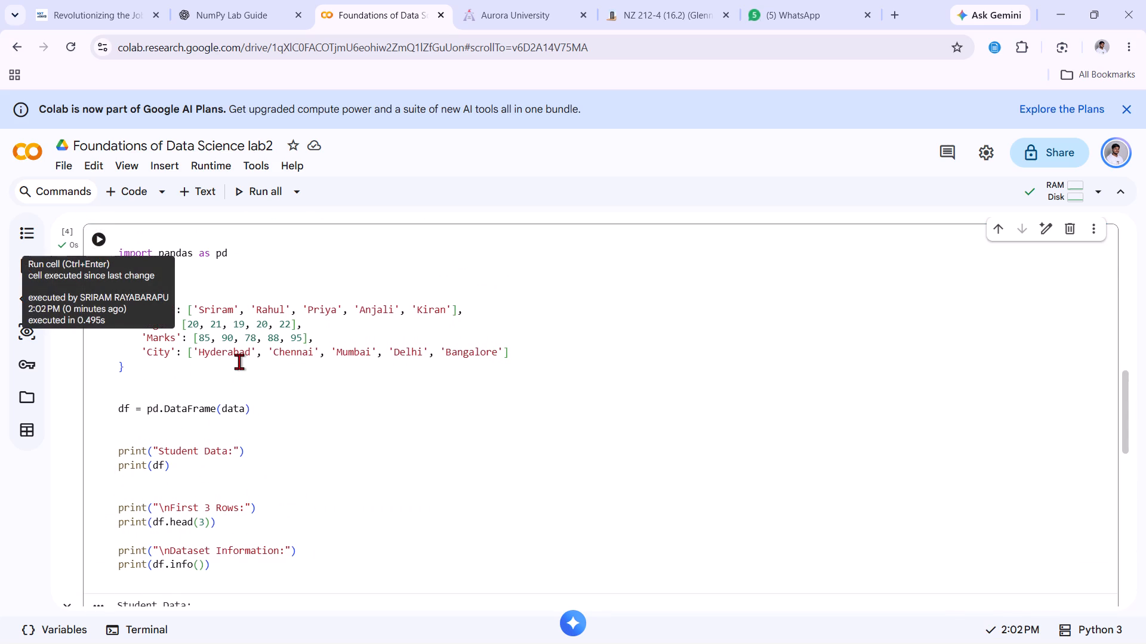
{"action": "scroll", "coordinate": [239, 361], "scroll_direction": "up", "scroll_amount": 1}
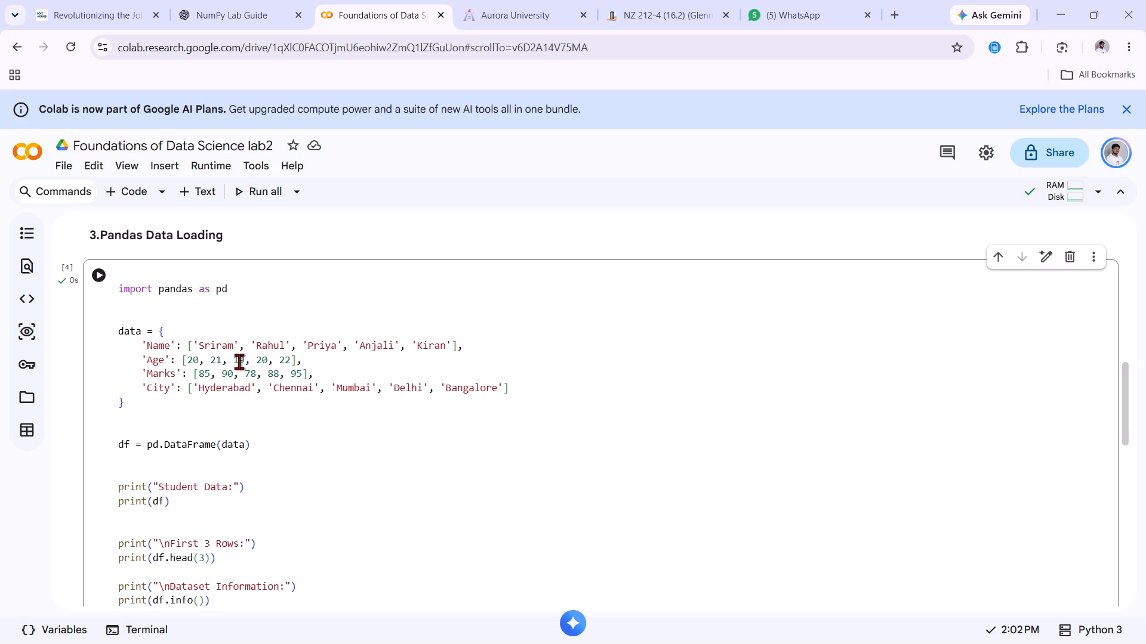
{"action": "scroll", "coordinate": [239, 361], "scroll_direction": "up", "scroll_amount": 1}
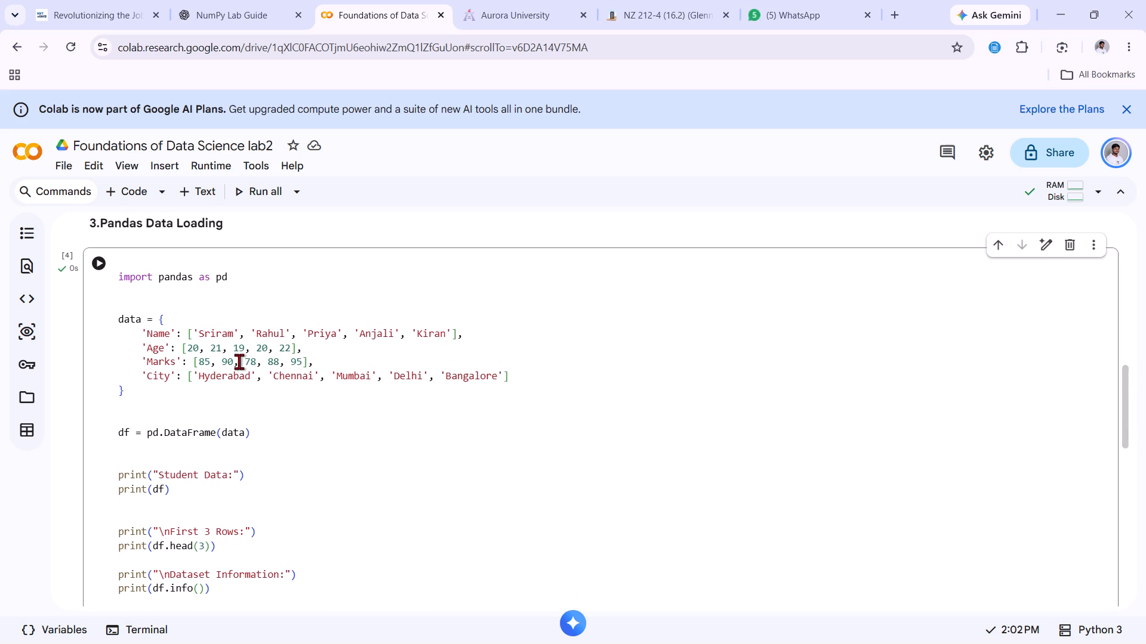
Capture the notebook area showing the Pandas Data Loading code and paste the screenshot below "3." in the Word report.
{"action": "key", "text": "Print"}
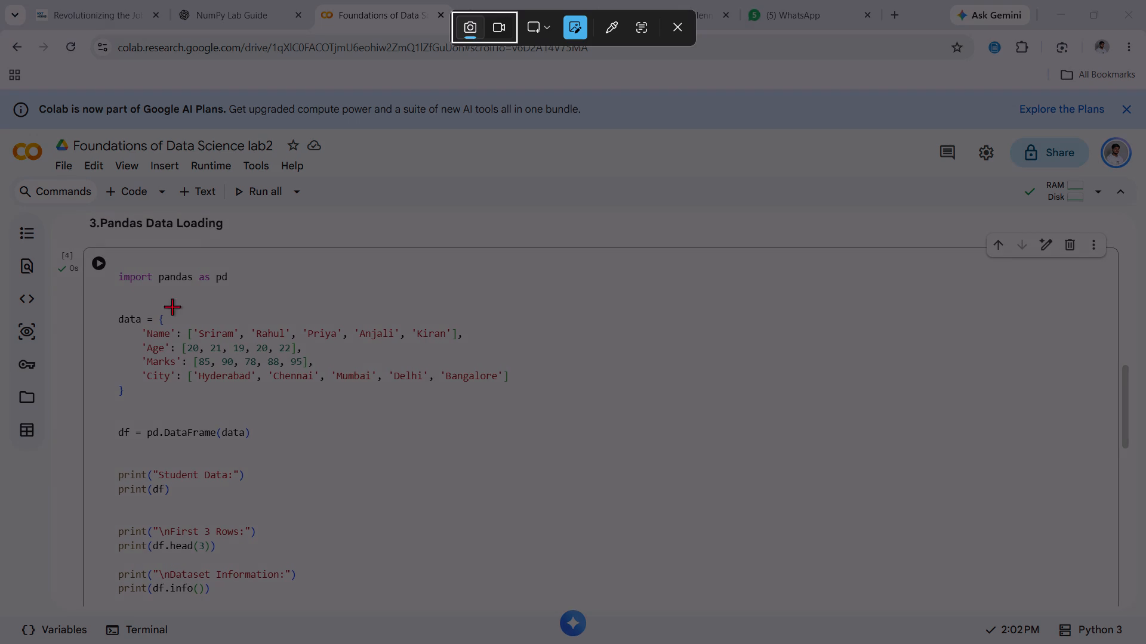
{"action": "left_click_drag", "start_coordinate": [0, 129], "coordinate": [418, 387]}
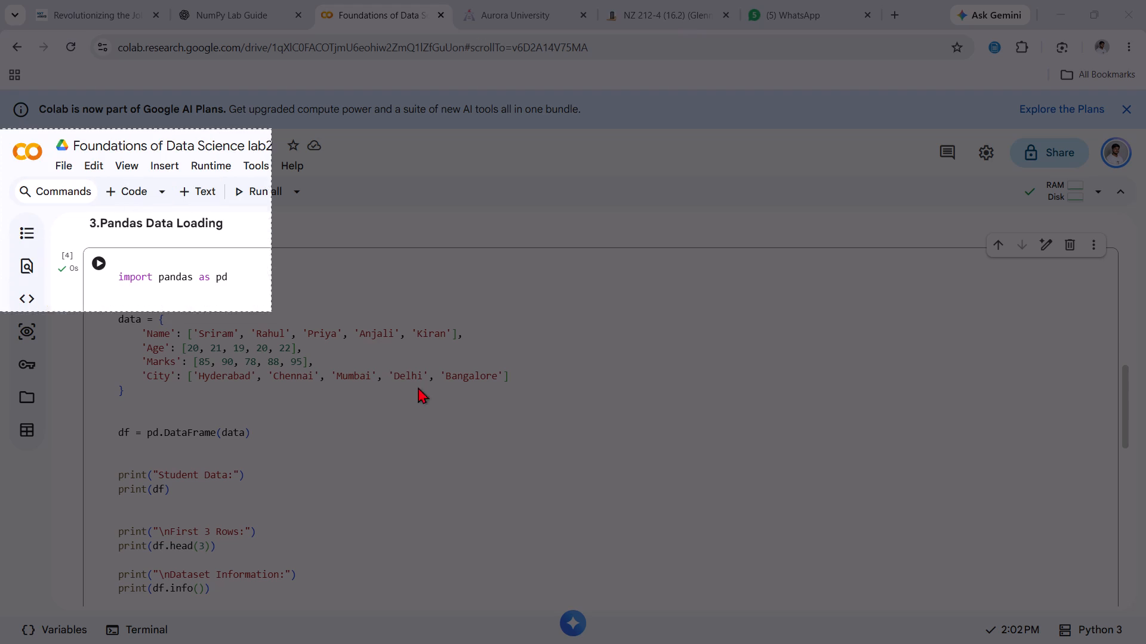
{"action": "left_click_drag", "start_coordinate": [418, 387], "coordinate": [1145, 609]}
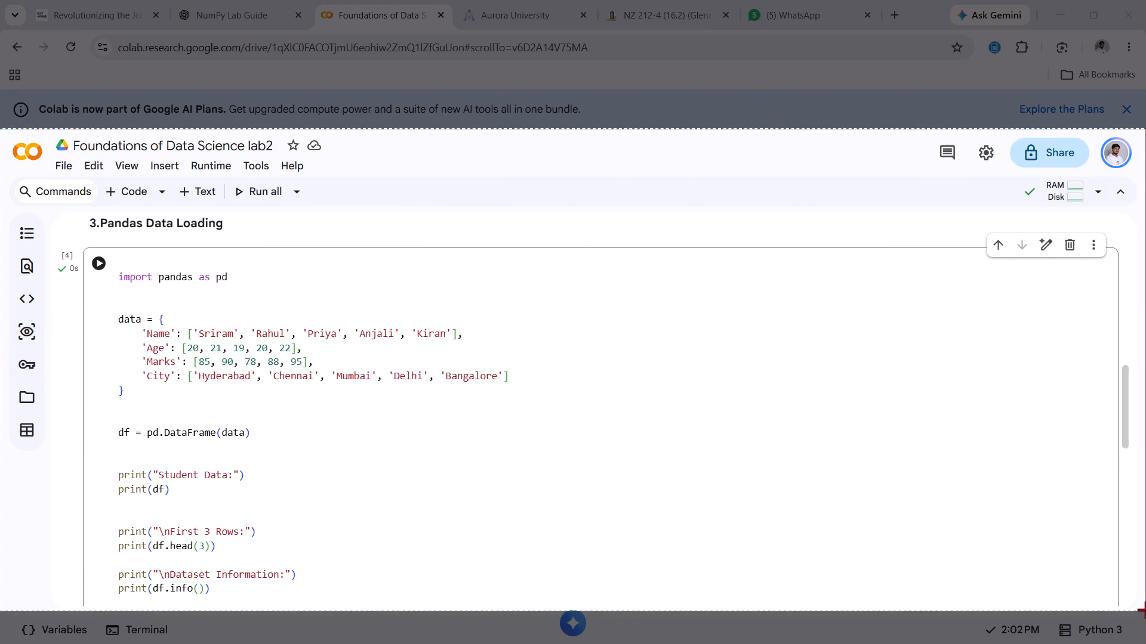
{"action": "left_click_drag", "start_coordinate": [1145, 609], "coordinate": [1145, 606]}
{"action": "key", "text": "ctrl+c"}
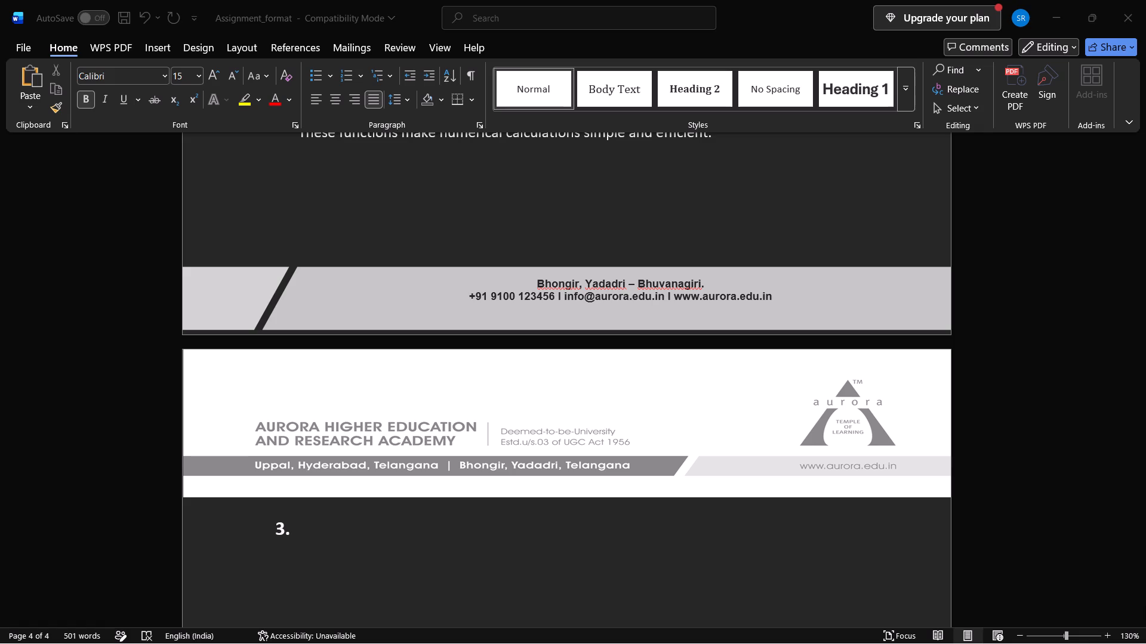
{"action": "key", "text": "Return"}
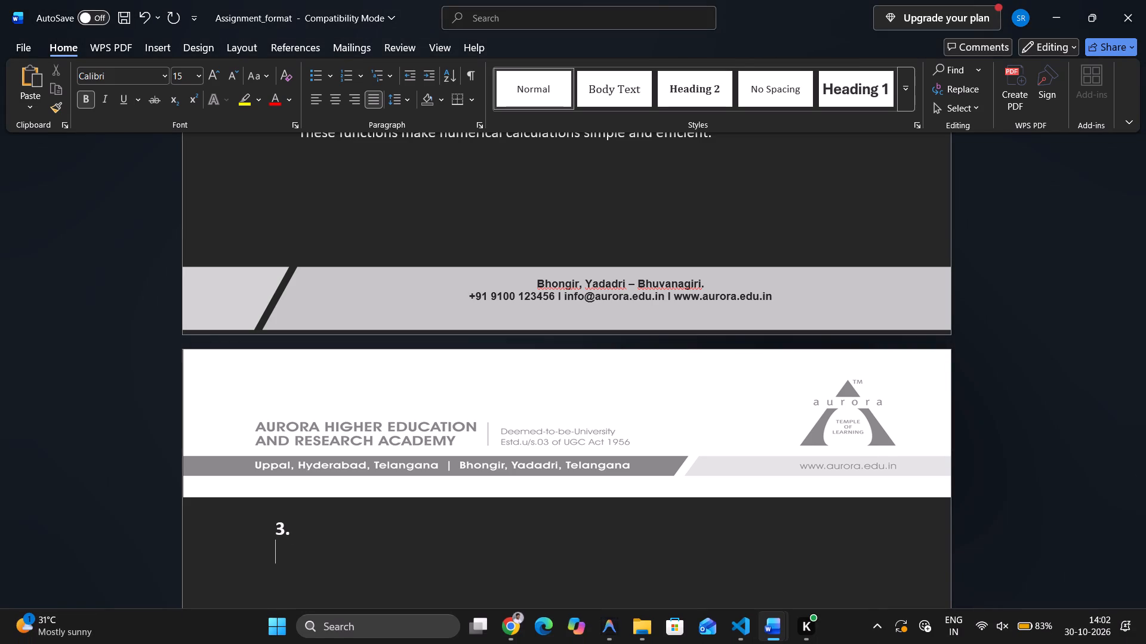
{"action": "key", "text": "ctrl+v"}
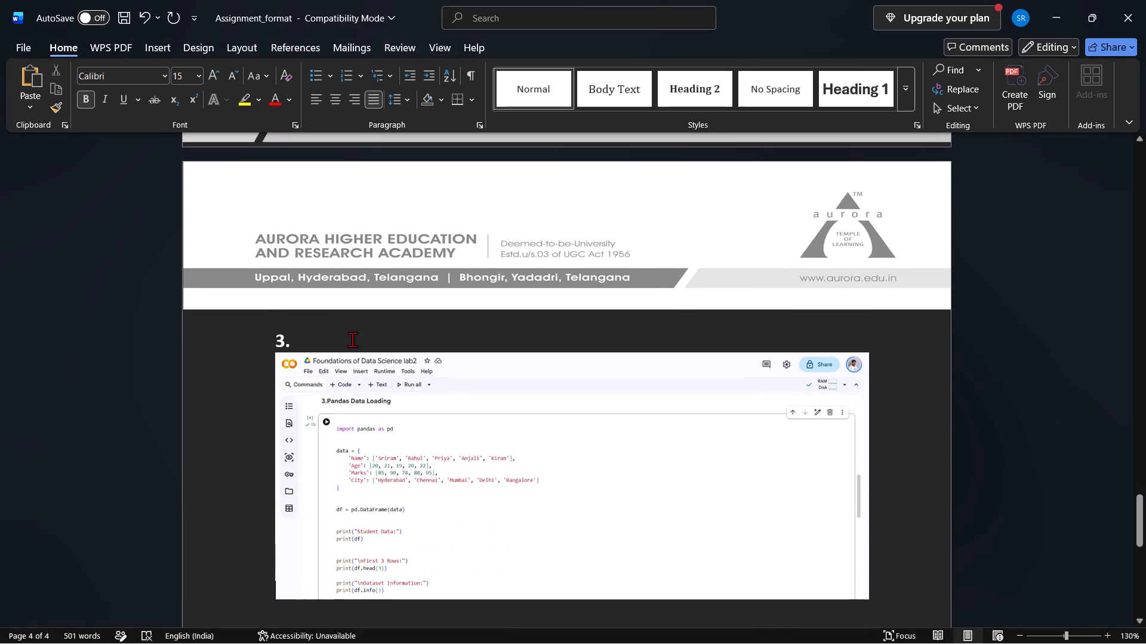
Complete the item 3 heading in the report as "3.PANDAS DATA LOADING".
{"action": "left_click", "coordinate": [343, 338]}
{"action": "type", "text": "PAN"}
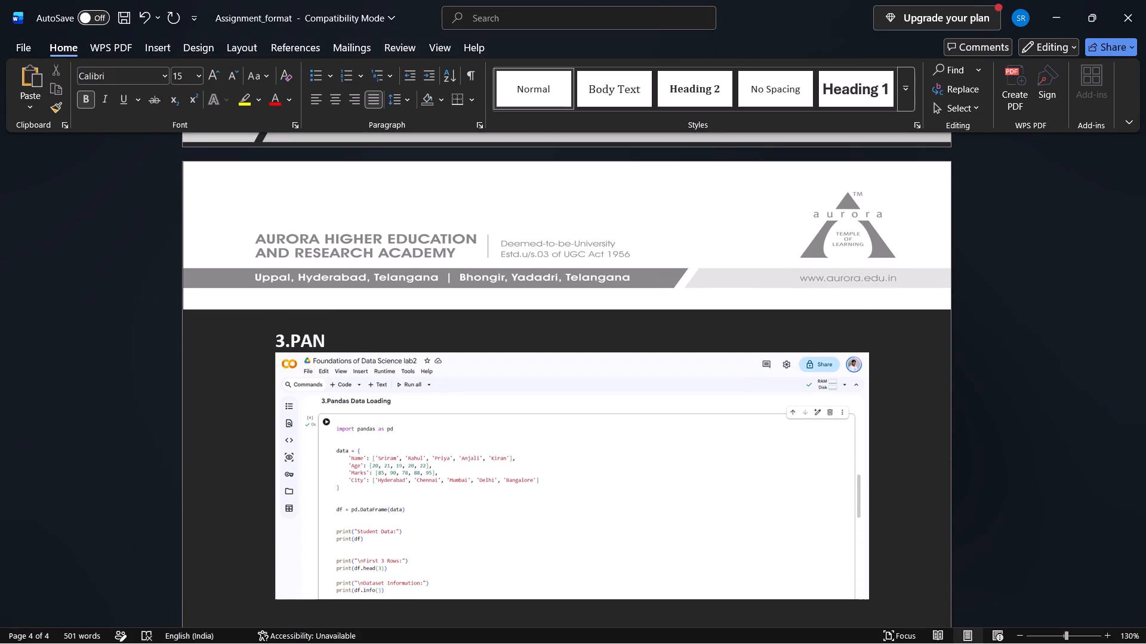
{"action": "type", "text": "DAS DATA LOA"}
{"action": "type", "text": "DING"}
Add the label "INPUT CODE:" at 12 pt on a new line between the heading and the code screenshot.
{"action": "key", "text": "Return"}
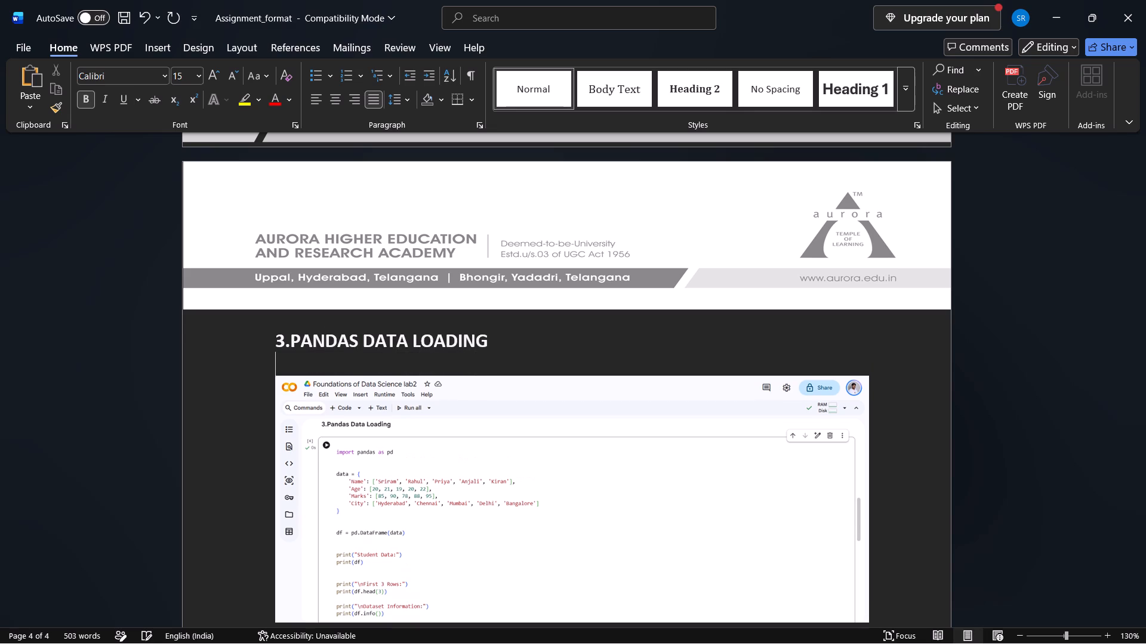
{"action": "right_click", "coordinate": [283, 363]}
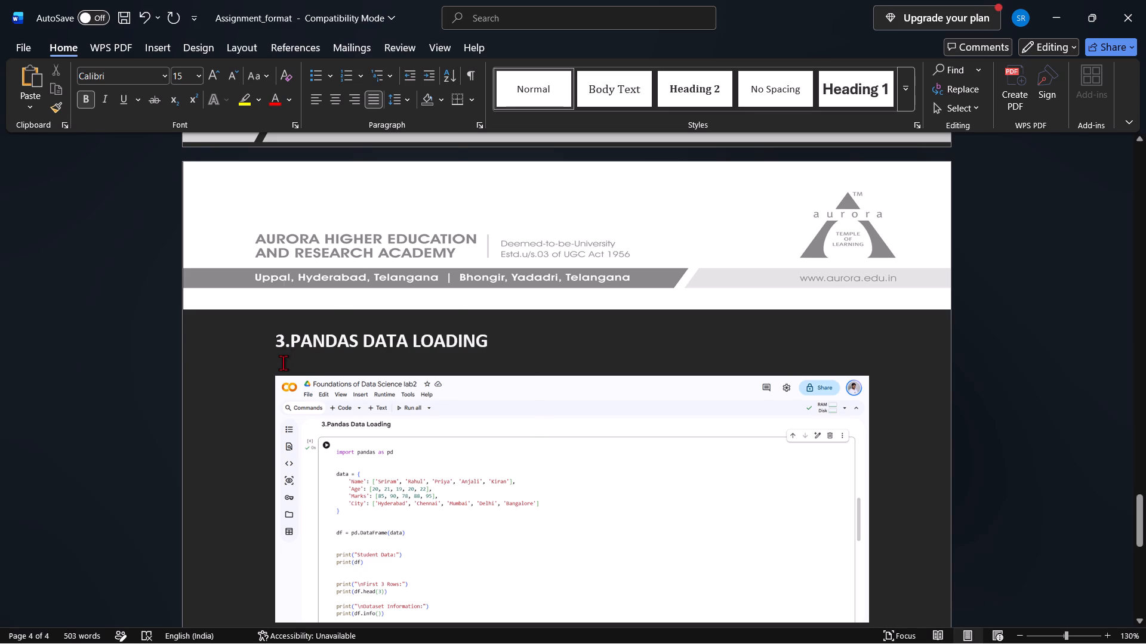
{"action": "left_click", "coordinate": [381, 389]}
{"action": "type", "text": "12"}
{"action": "key", "text": "Return"}
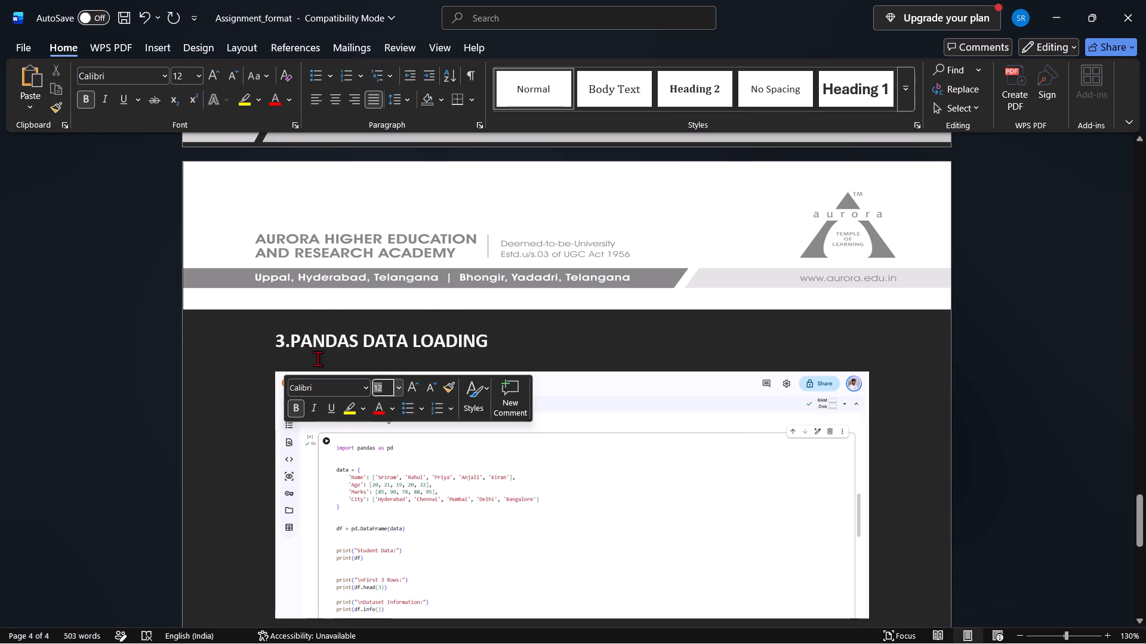
{"action": "left_click", "coordinate": [318, 358]}
{"action": "key", "text": "i"}
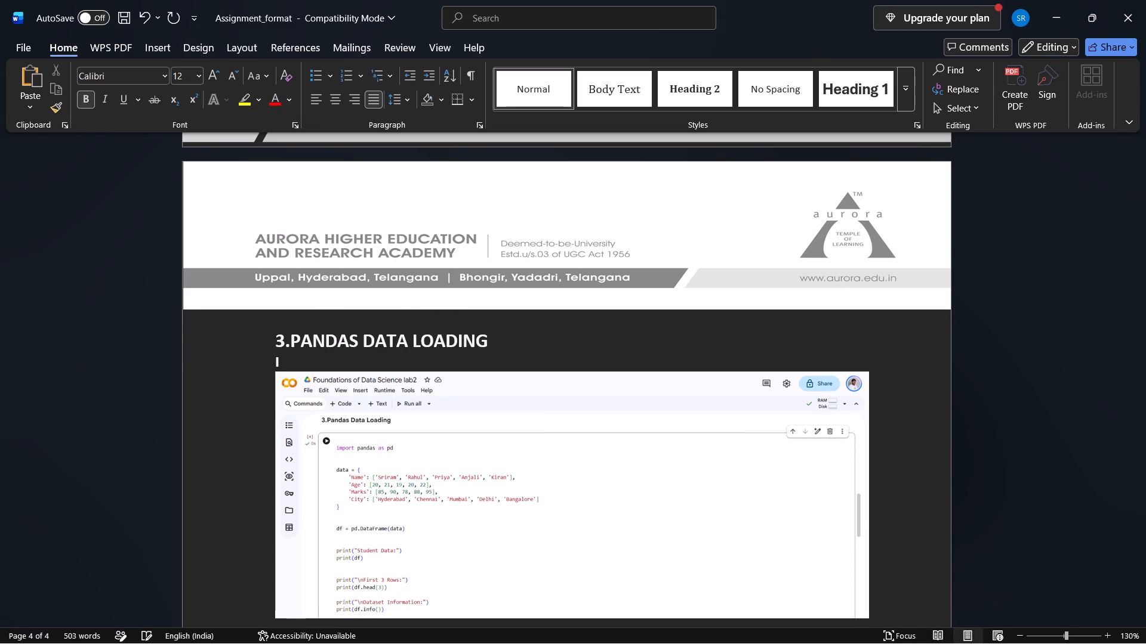
{"action": "type", "text": "PUT CODE:"}
Add the label "OUTPUT:" below the code screenshot, followed by a new line.
{"action": "scroll", "coordinate": [318, 358], "scroll_direction": "down", "scroll_amount": 1}
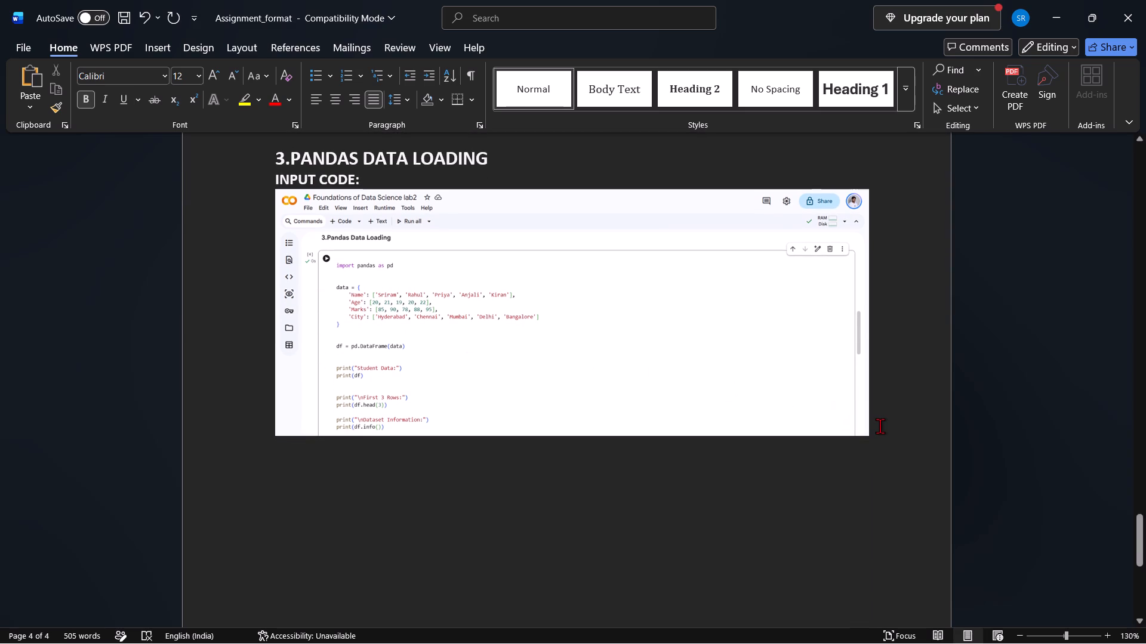
{"action": "left_click", "coordinate": [880, 426]}
{"action": "key", "text": "Return"}
{"action": "key", "text": "o"}
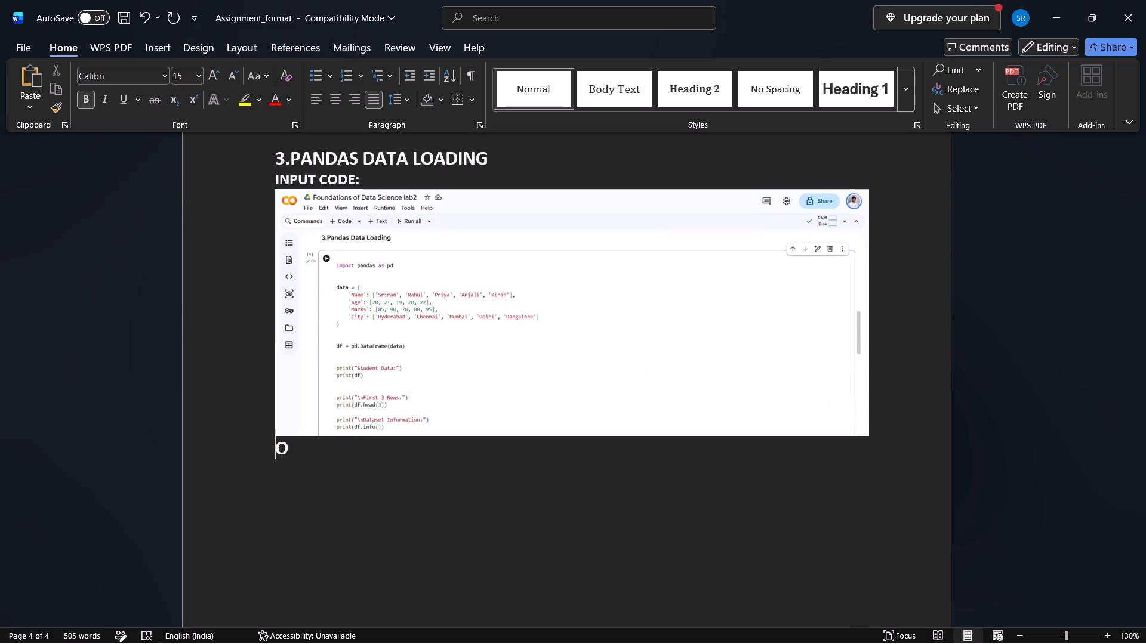
{"action": "type", "text": "UTPUT:"}
{"action": "key", "text": "Return"}
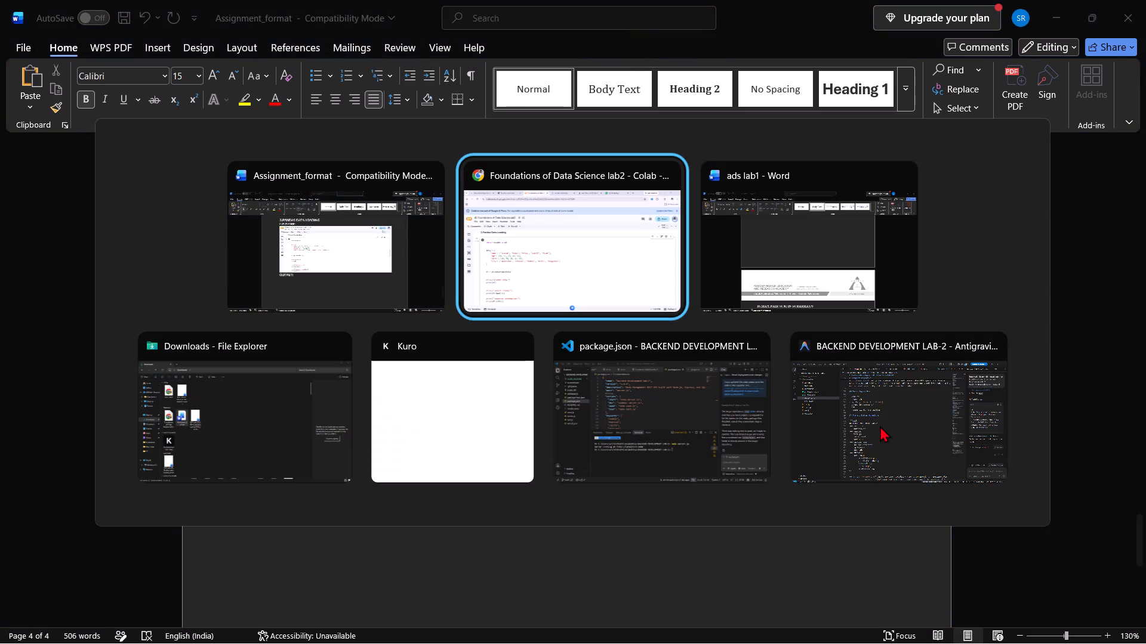
Capture the Pandas Data Loading cell's complete output in Colab and paste the screenshot under "OUTPUT:" in the report.
{"action": "scroll", "coordinate": [806, 348], "scroll_direction": "down", "scroll_amount": 2}
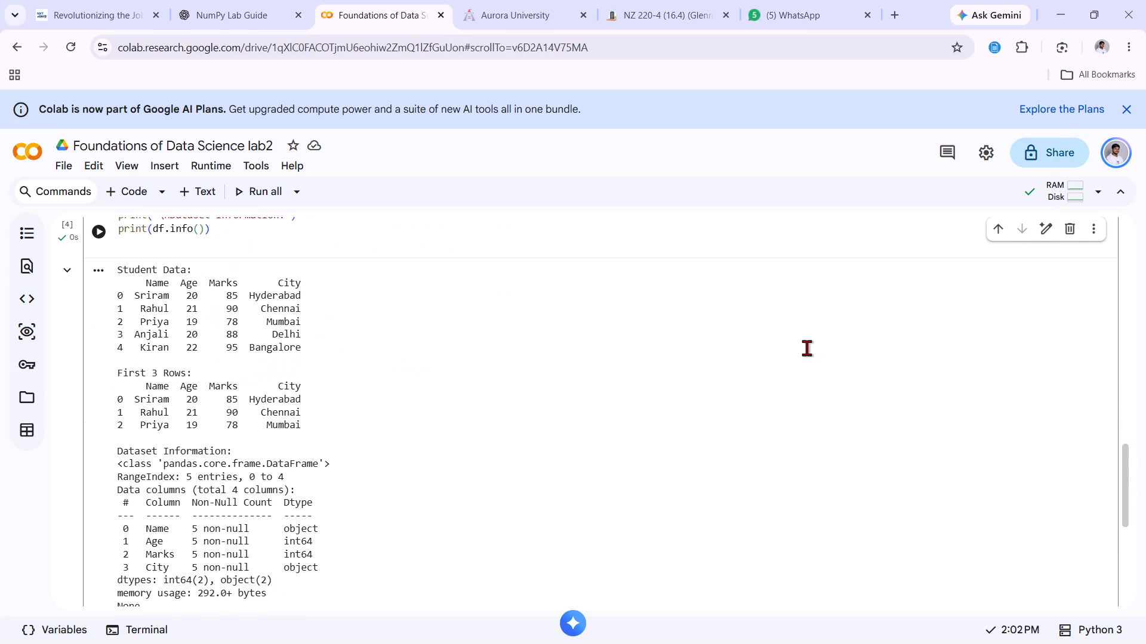
{"action": "scroll", "coordinate": [806, 348], "scroll_direction": "down", "scroll_amount": 3}
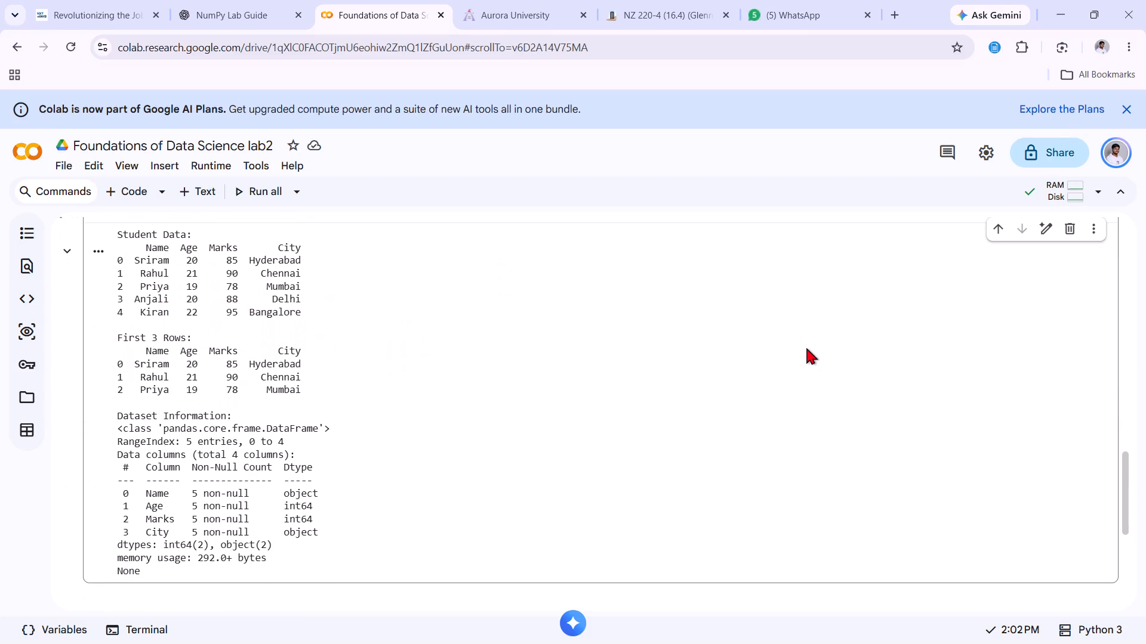
{"action": "key", "text": "Print"}
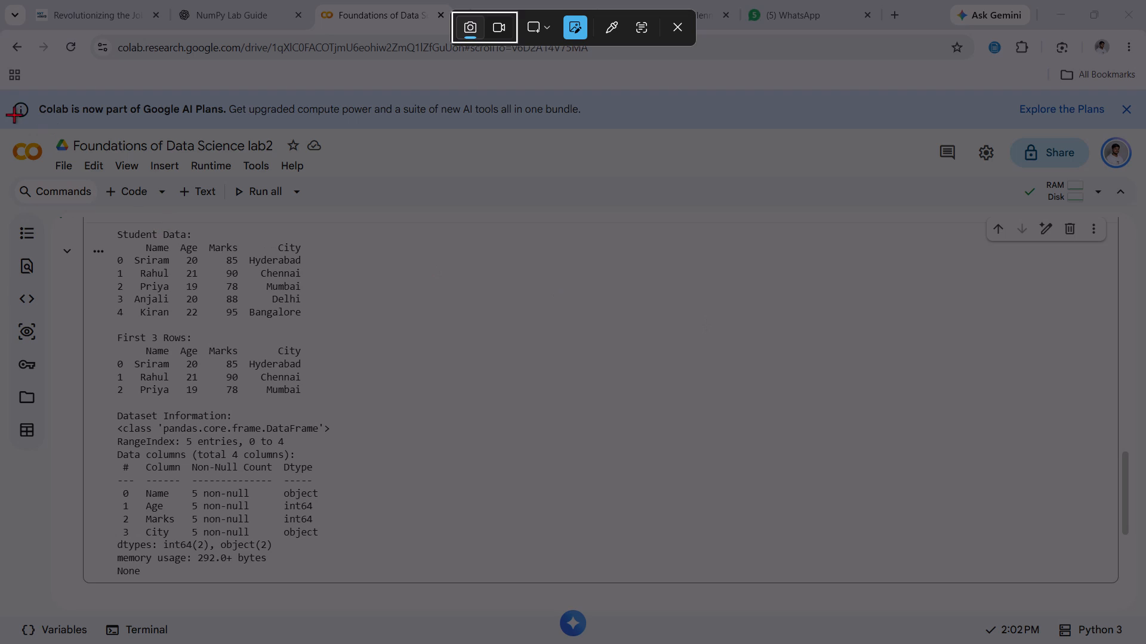
{"action": "left_click_drag", "start_coordinate": [0, 128], "coordinate": [1145, 643]}
{"action": "scroll", "coordinate": [512, 310], "scroll_direction": "right", "scroll_amount": 4}
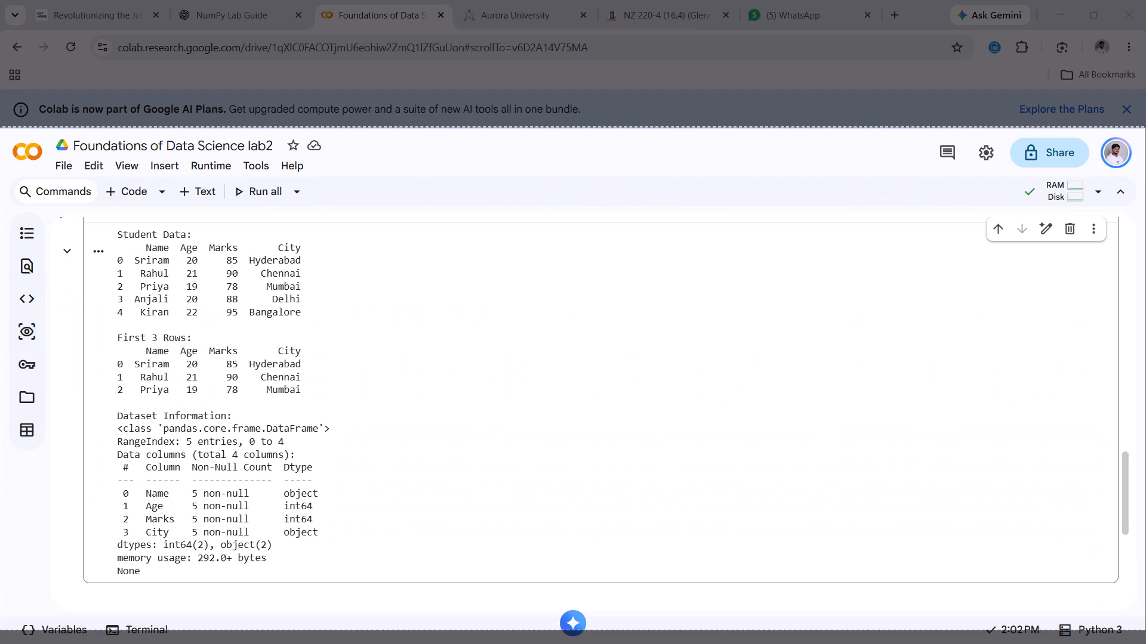
{"action": "left_click_drag", "start_coordinate": [1145, 643], "coordinate": [1145, 598]}
{"action": "key", "text": "ctrl+c"}
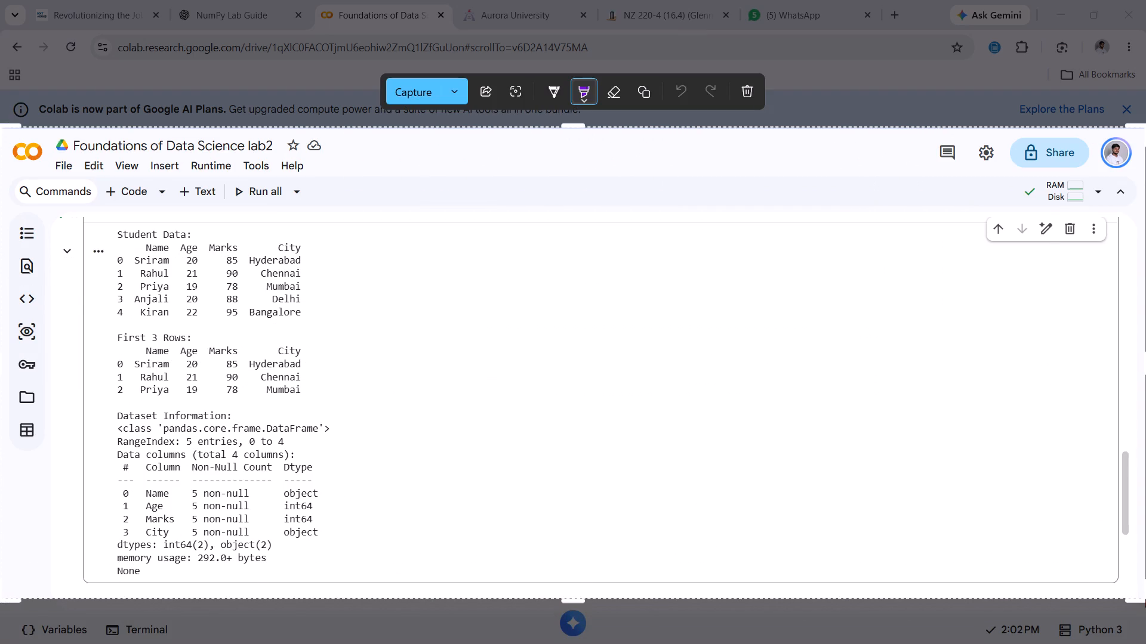
{"action": "key", "text": "ctrl+v"}
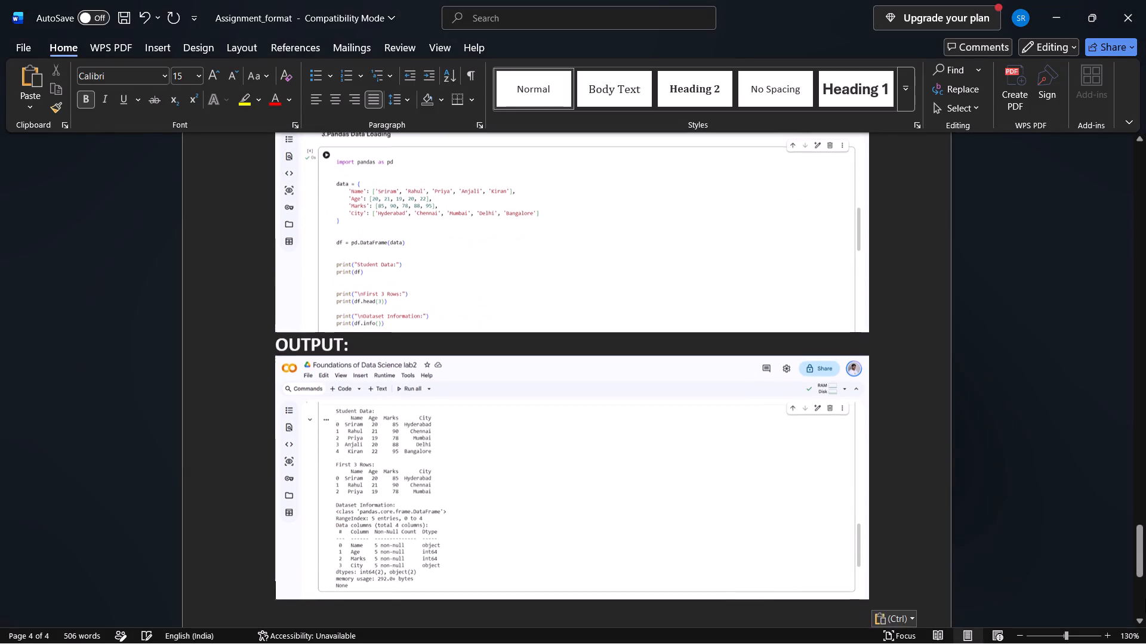
Start a new line below the output screenshot and copy Experiment 3's "Explanation of the code and output" through the conclusion from the ChatGPT chat.
{"action": "scroll", "coordinate": [908, 484], "scroll_direction": "down", "scroll_amount": 1}
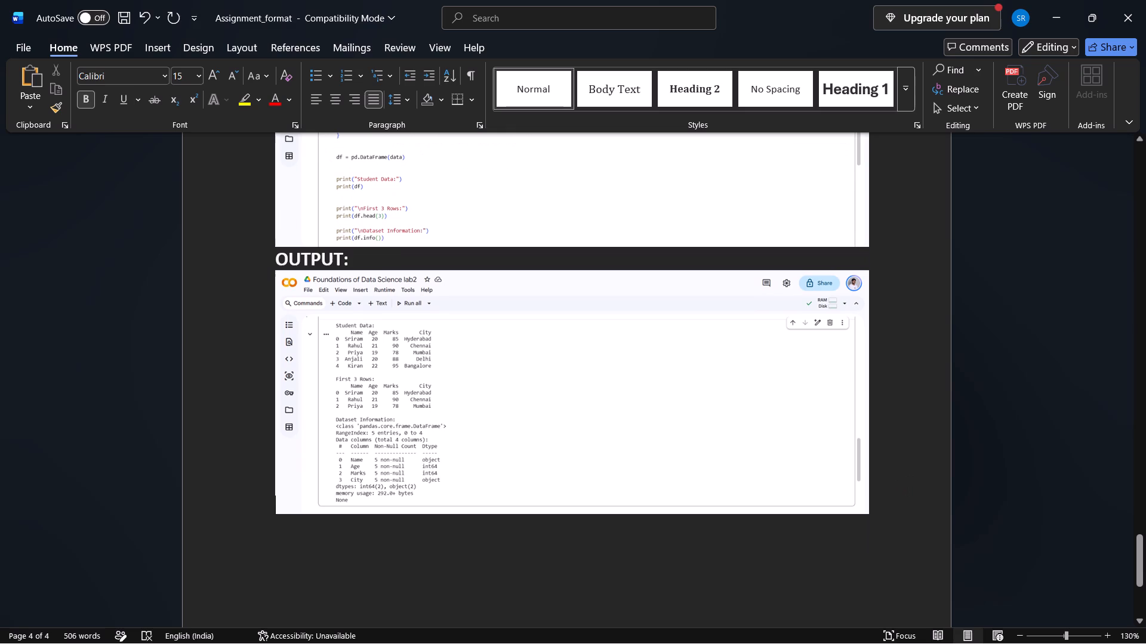
{"action": "left_click", "coordinate": [890, 500]}
{"action": "key", "text": "Return"}
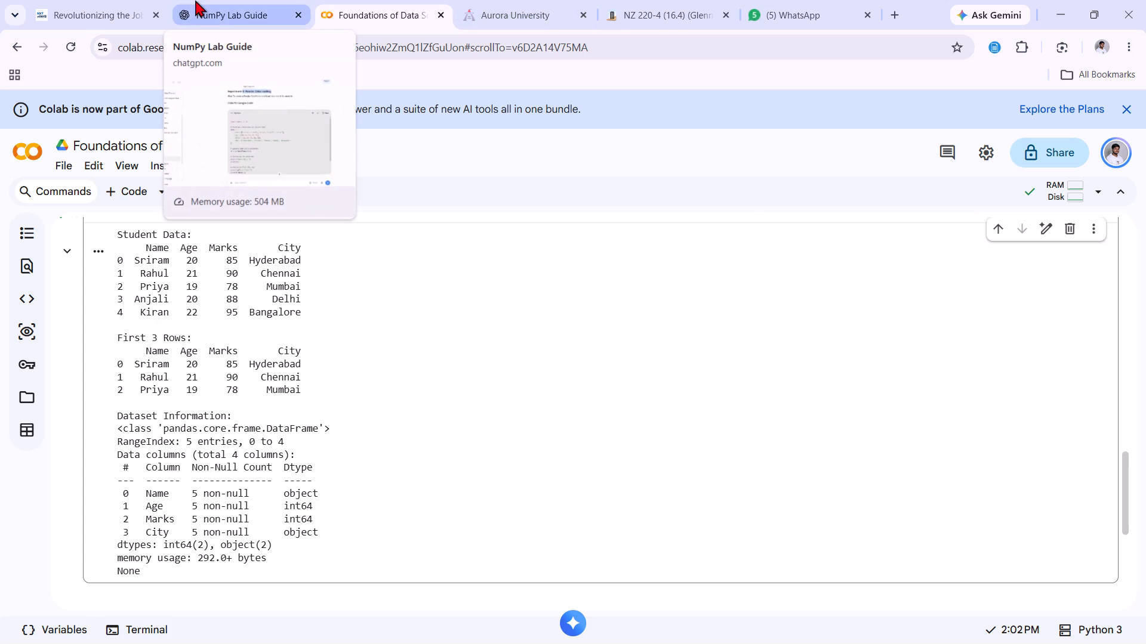
{"action": "left_click", "coordinate": [195, 0]}
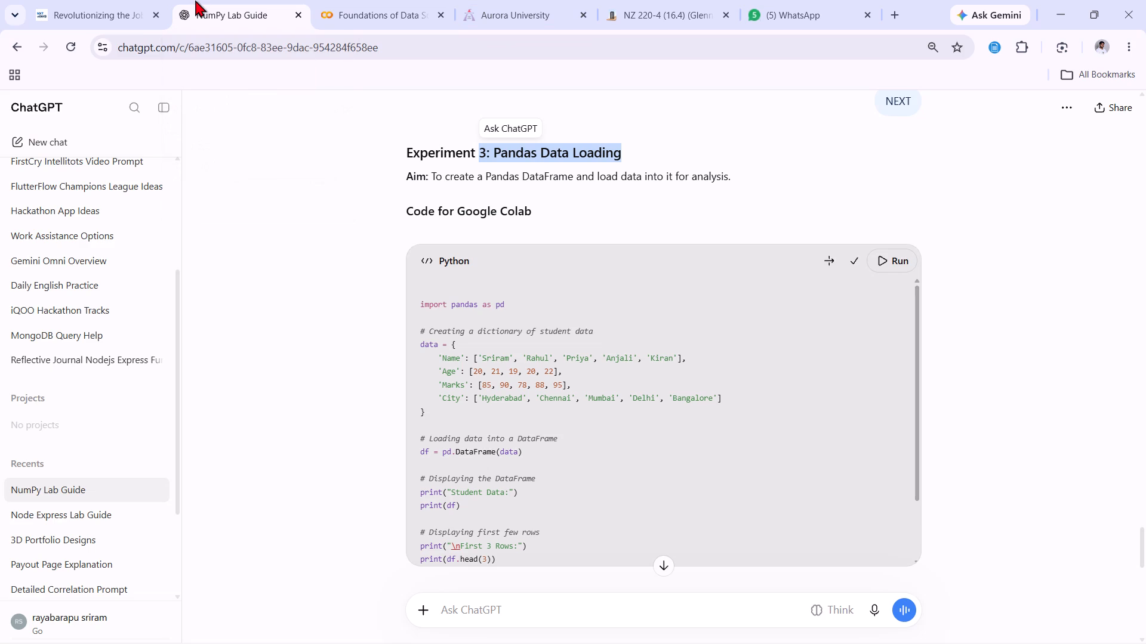
{"action": "scroll", "coordinate": [295, 165], "scroll_direction": "down", "scroll_amount": 6}
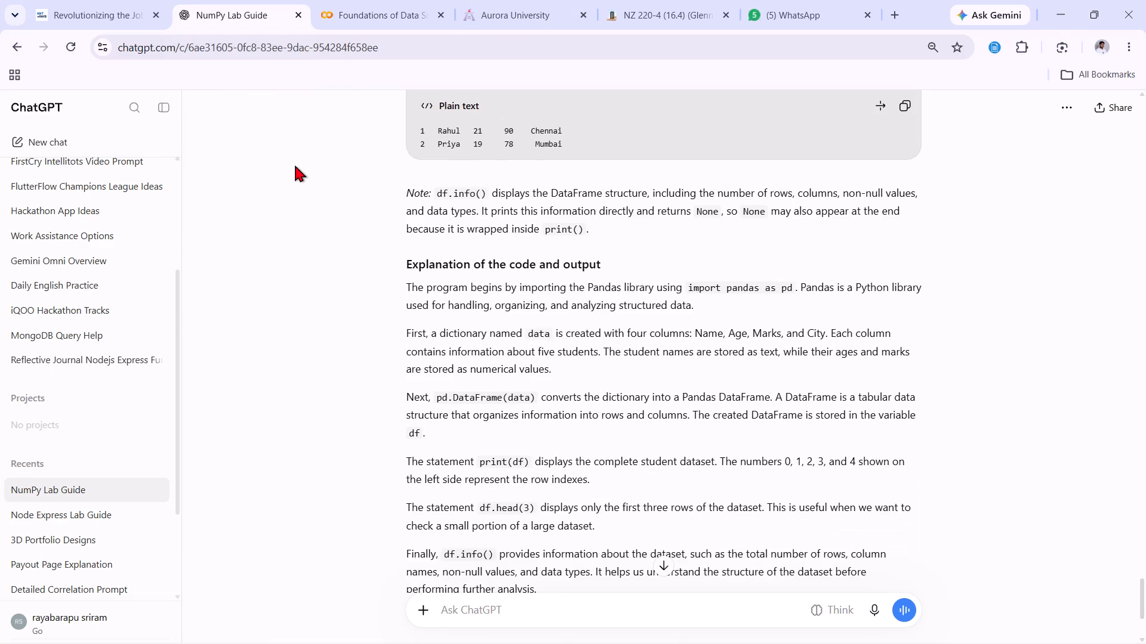
{"action": "scroll", "coordinate": [445, 210], "scroll_direction": "down", "scroll_amount": 1}
{"action": "scroll", "coordinate": [445, 210], "scroll_direction": "up", "scroll_amount": 1}
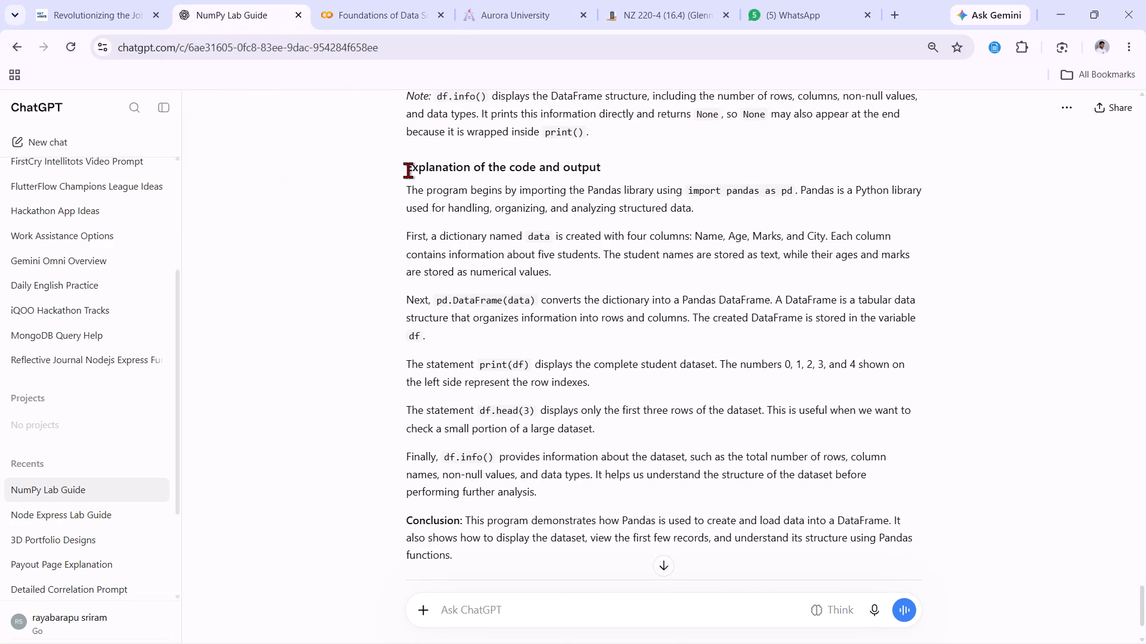
{"action": "left_click_drag", "start_coordinate": [408, 170], "coordinate": [470, 556]}
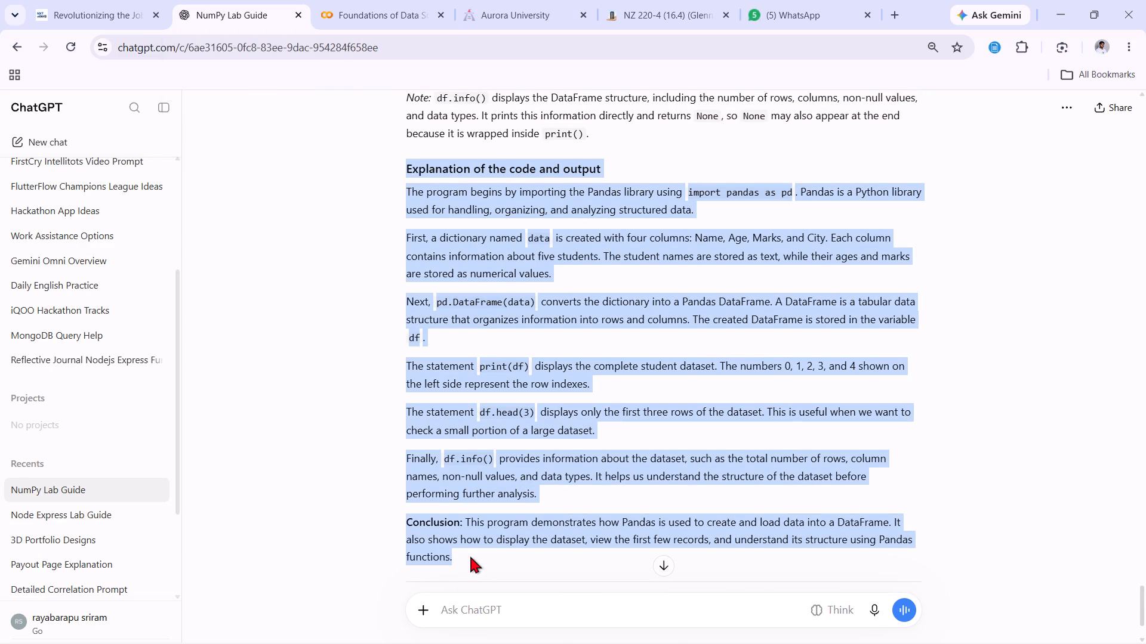
{"action": "key", "text": "ctrl+c"}
{"action": "key", "text": "ctrl+c"}
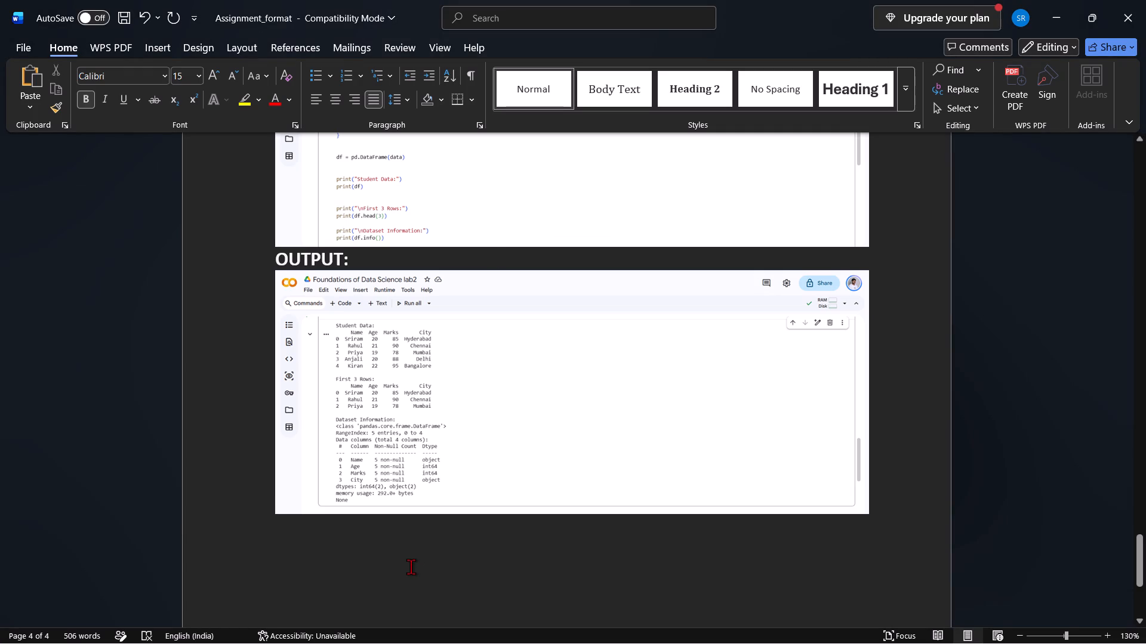
Reduce the height of the Pandas code screenshot in the Word report, keeping its width.
{"action": "scroll", "coordinate": [411, 566], "scroll_direction": "up", "scroll_amount": 1}
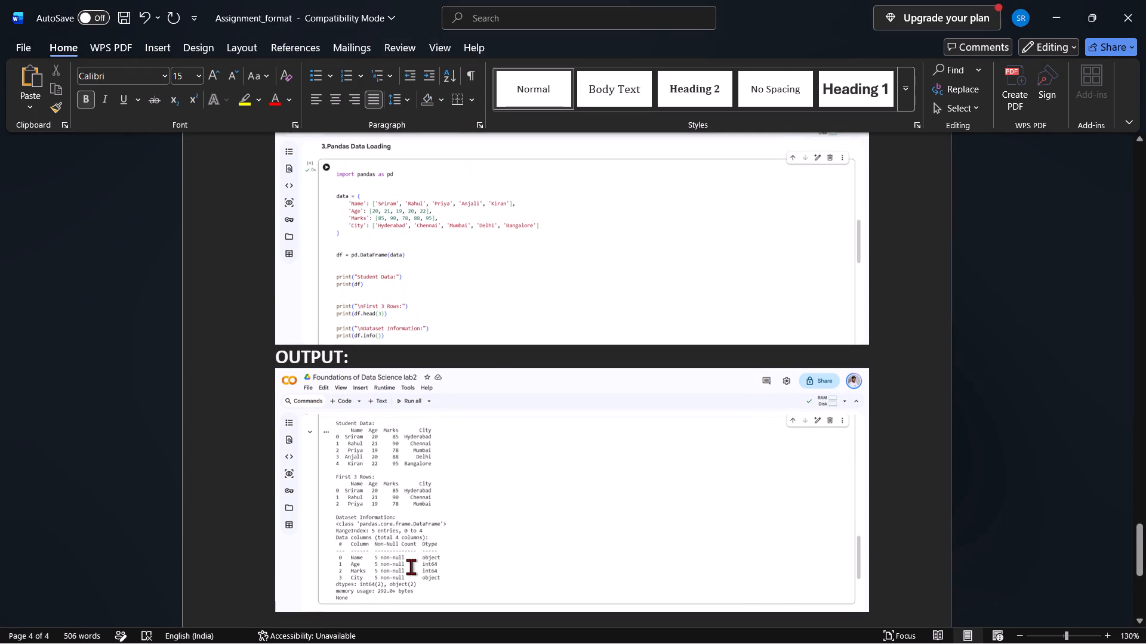
{"action": "left_click", "coordinate": [517, 329]}
{"action": "left_click_drag", "start_coordinate": [572, 340], "coordinate": [579, 302]}
{"action": "scroll", "coordinate": [579, 302], "scroll_direction": "up", "scroll_amount": 1}
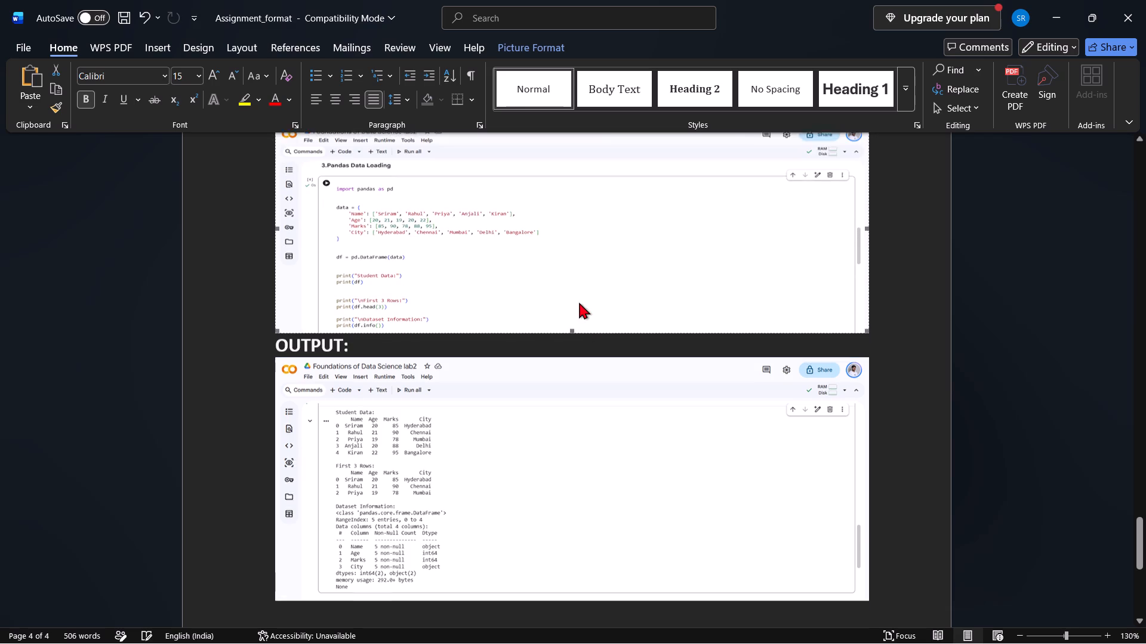
{"action": "scroll", "coordinate": [579, 302], "scroll_direction": "up", "scroll_amount": 1}
Reduce the height of the Pandas output screenshot, keeping its width, to free space below it.
{"action": "scroll", "coordinate": [579, 302], "scroll_direction": "down", "scroll_amount": 1}
{"action": "left_click", "coordinate": [574, 335]}
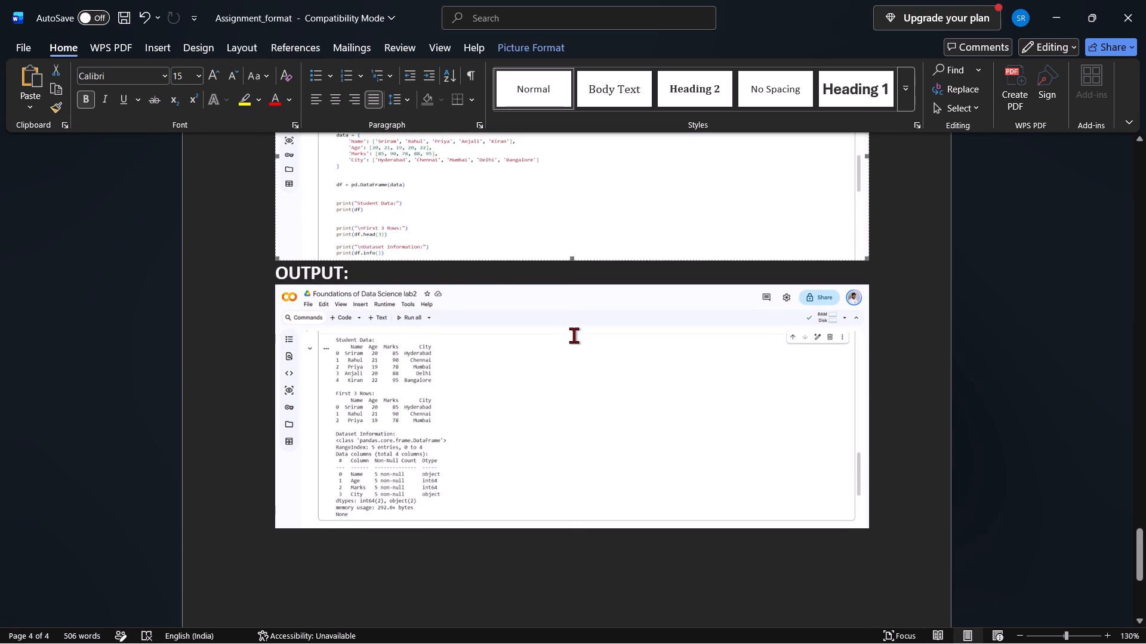
{"action": "left_click_drag", "start_coordinate": [572, 526], "coordinate": [574, 473]}
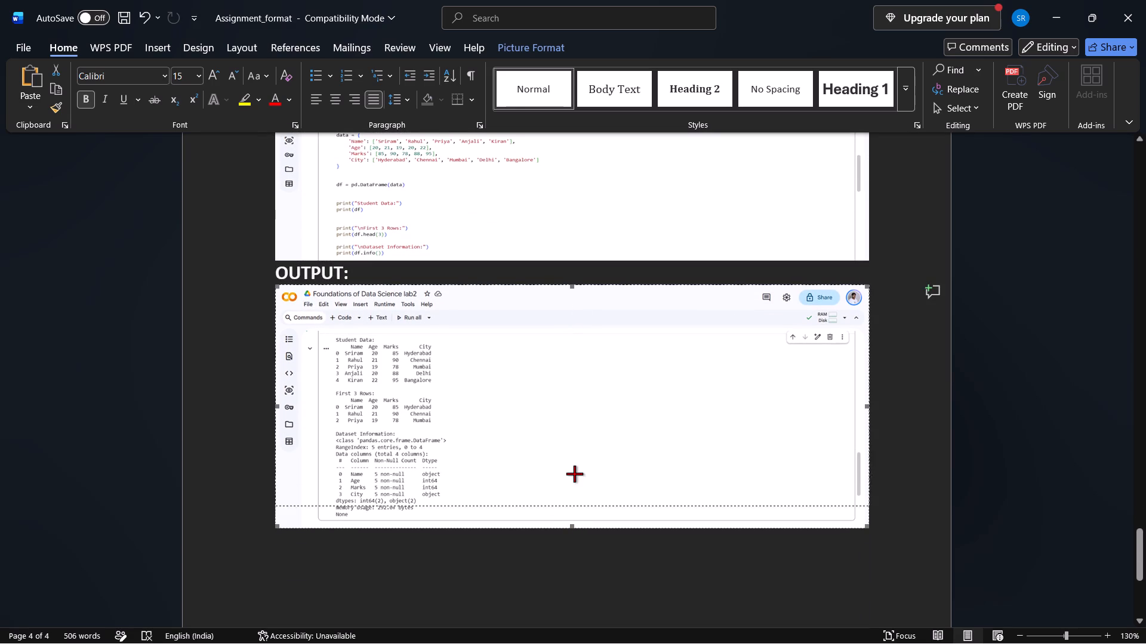
{"action": "left_click_drag", "start_coordinate": [574, 473], "coordinate": [568, 460]}
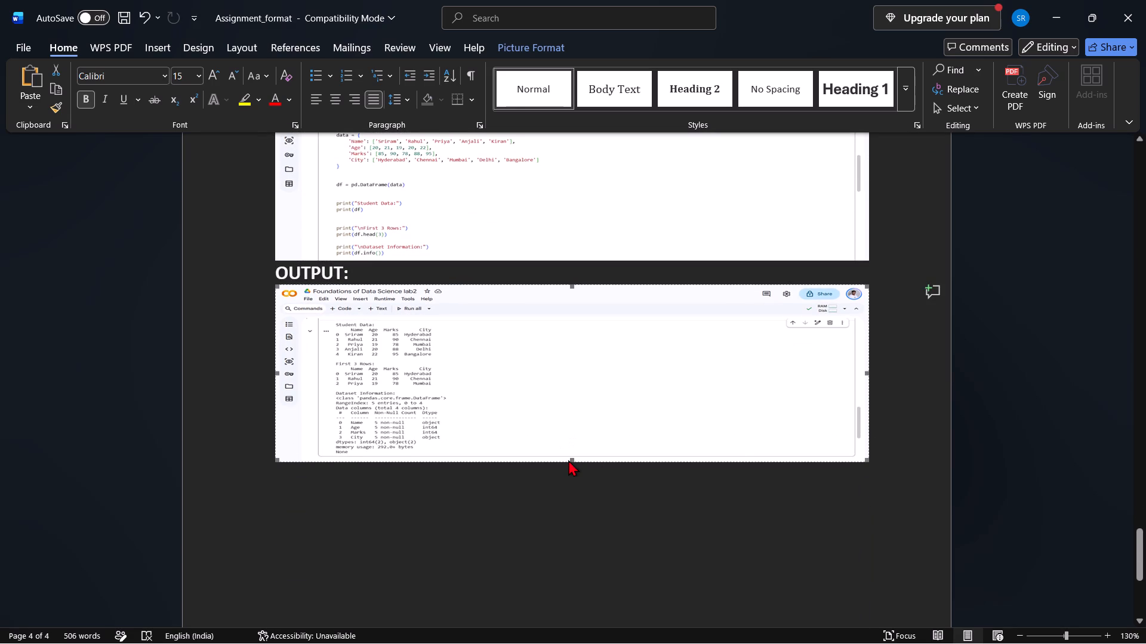
Paste the copied Experiment 3 explanation and conclusion on a new line below the Pandas output screenshot.
{"action": "left_click", "coordinate": [880, 453]}
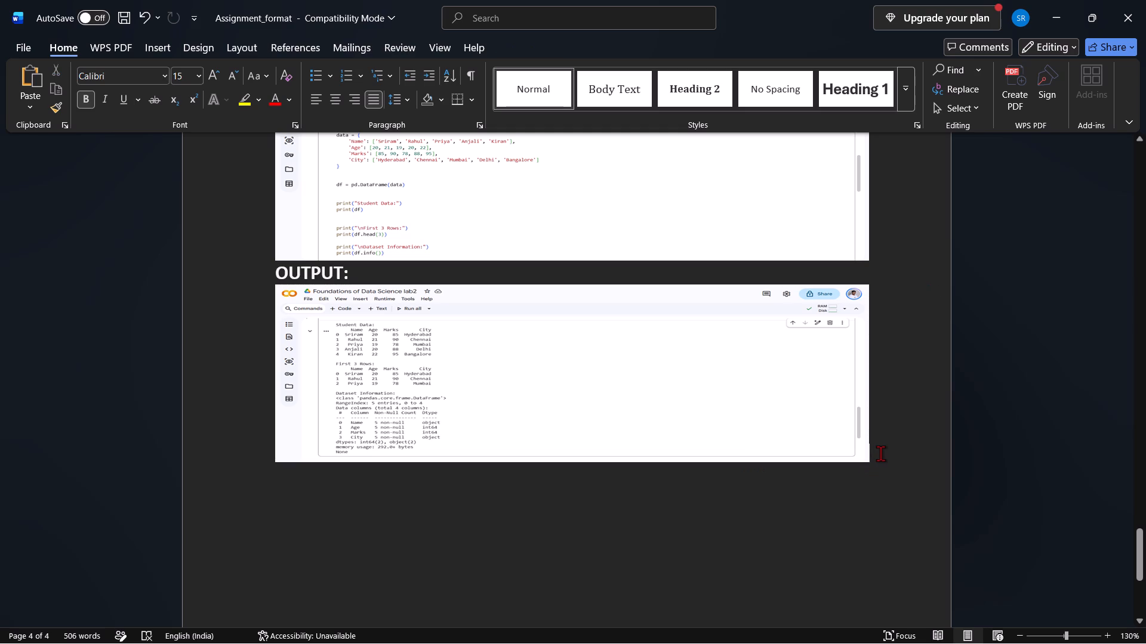
{"action": "key", "text": "Return"}
{"action": "key", "text": "ctrl+v"}
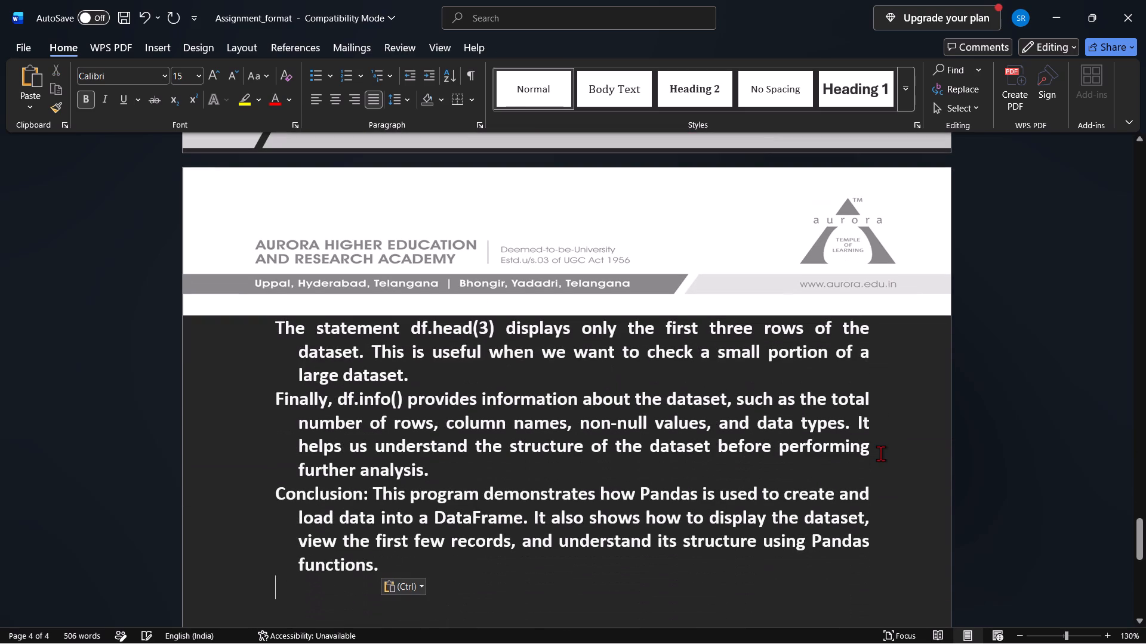
Remove bold from the whole pasted Pandas explanation, including the conclusion, and set its font size to 12.
{"action": "left_click_drag", "start_coordinate": [485, 587], "coordinate": [383, 295]}
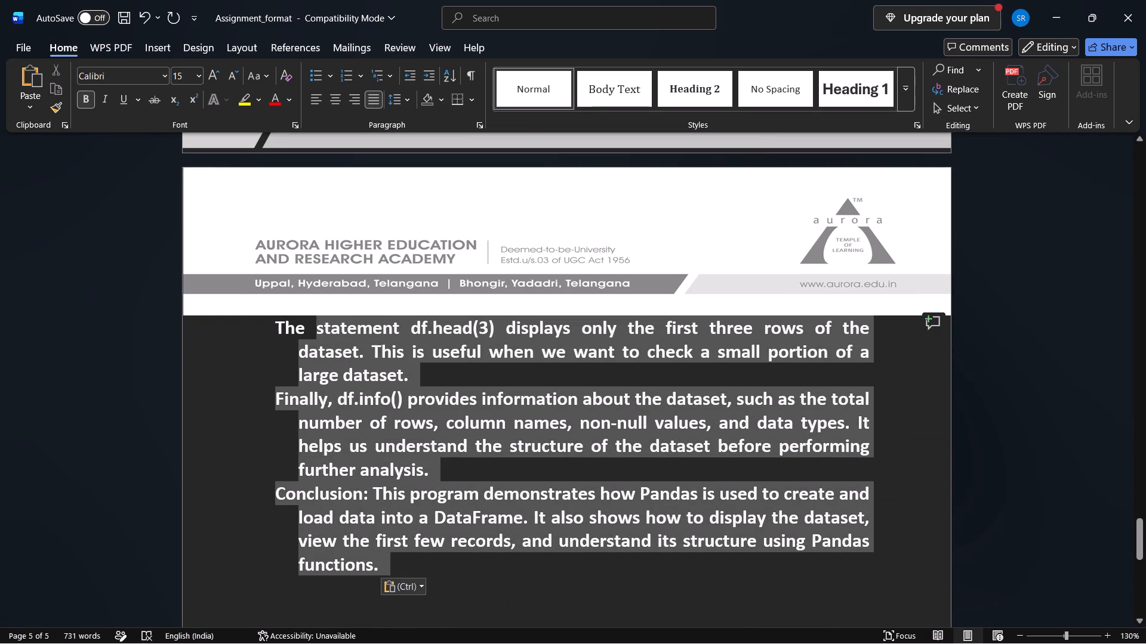
{"action": "left_click_drag", "start_coordinate": [383, 295], "coordinate": [279, 305]}
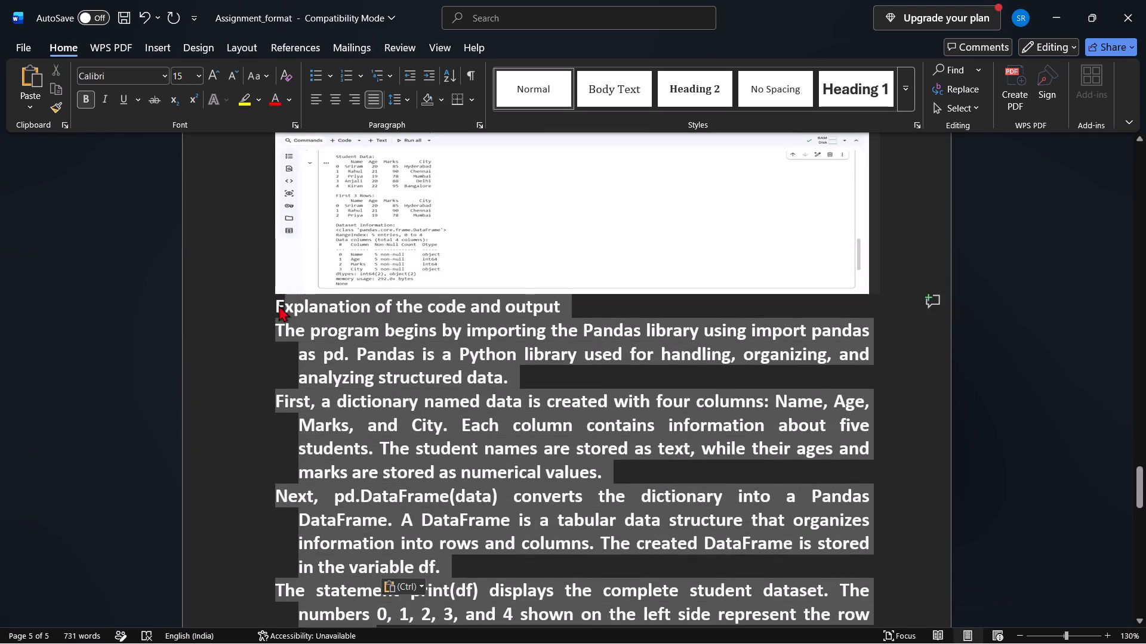
{"action": "left_click_drag", "start_coordinate": [279, 305], "coordinate": [274, 302]}
{"action": "left_click", "coordinate": [281, 277]}
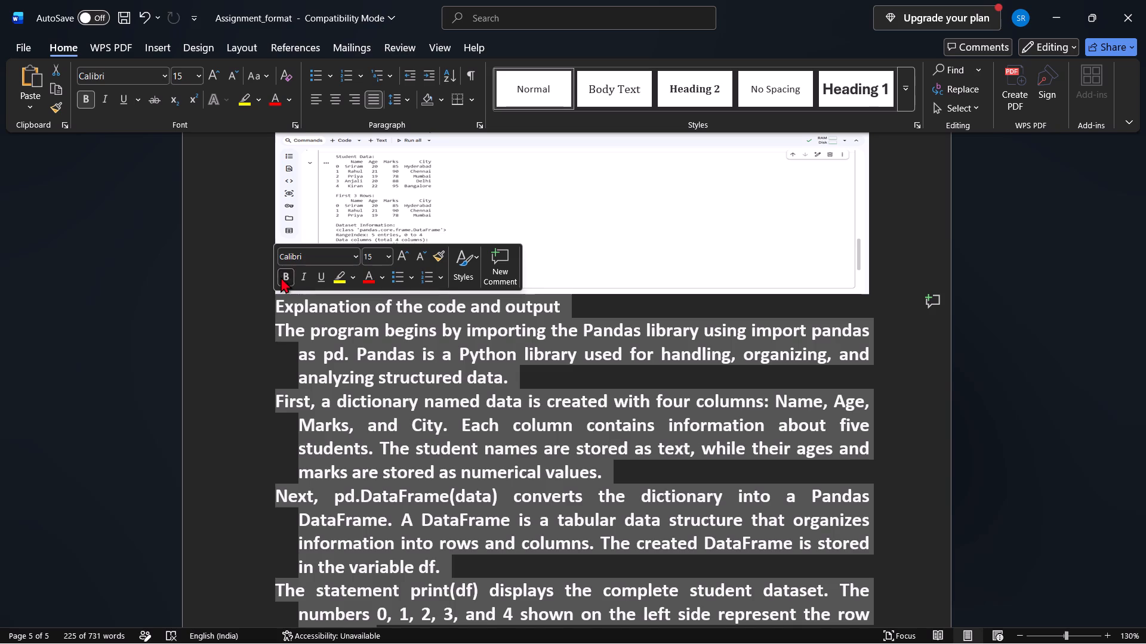
{"action": "left_click", "coordinate": [372, 250]}
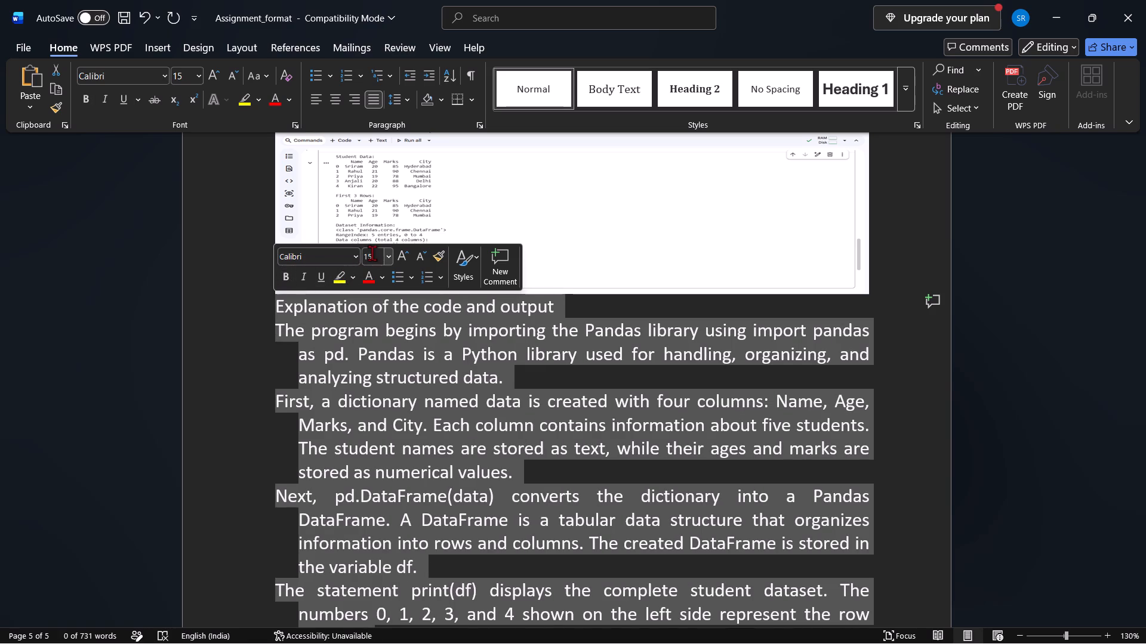
{"action": "left_click", "coordinate": [372, 254]}
{"action": "type", "text": "12"}
{"action": "key", "text": "Return"}
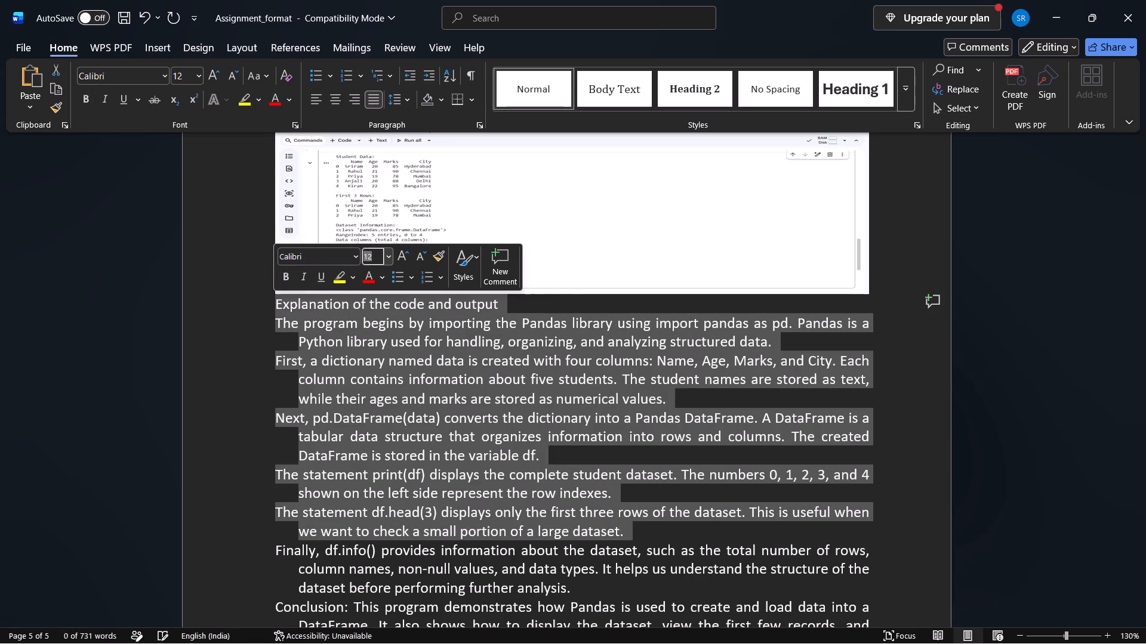
{"action": "left_click", "coordinate": [408, 402]}
Make the "Explanation of the code and output" heading bold and add a colon at its end.
{"action": "scroll", "coordinate": [408, 402], "scroll_direction": "down", "scroll_amount": 2}
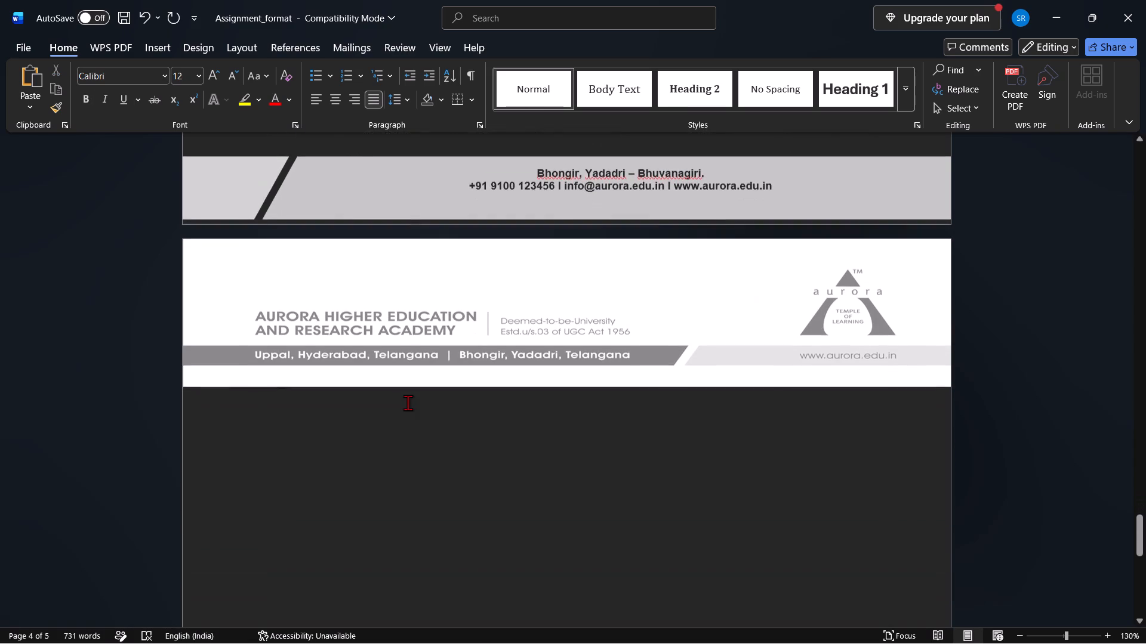
{"action": "scroll", "coordinate": [408, 402], "scroll_direction": "down", "scroll_amount": 1}
{"action": "scroll", "coordinate": [408, 402], "scroll_direction": "up", "scroll_amount": 1}
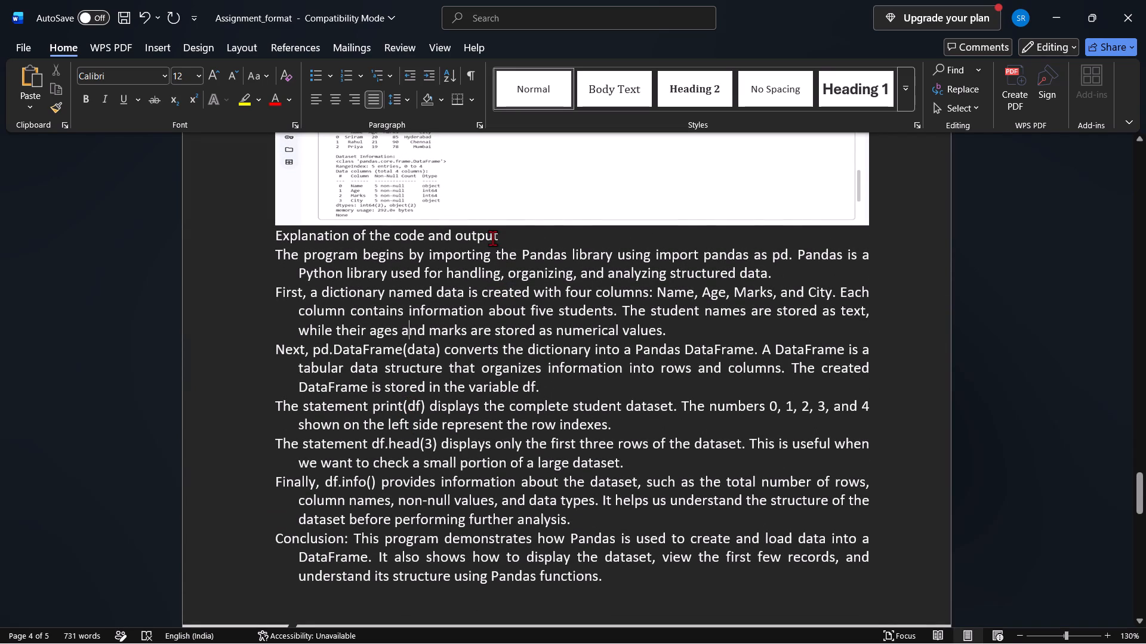
{"action": "left_click_drag", "start_coordinate": [501, 237], "coordinate": [288, 243]}
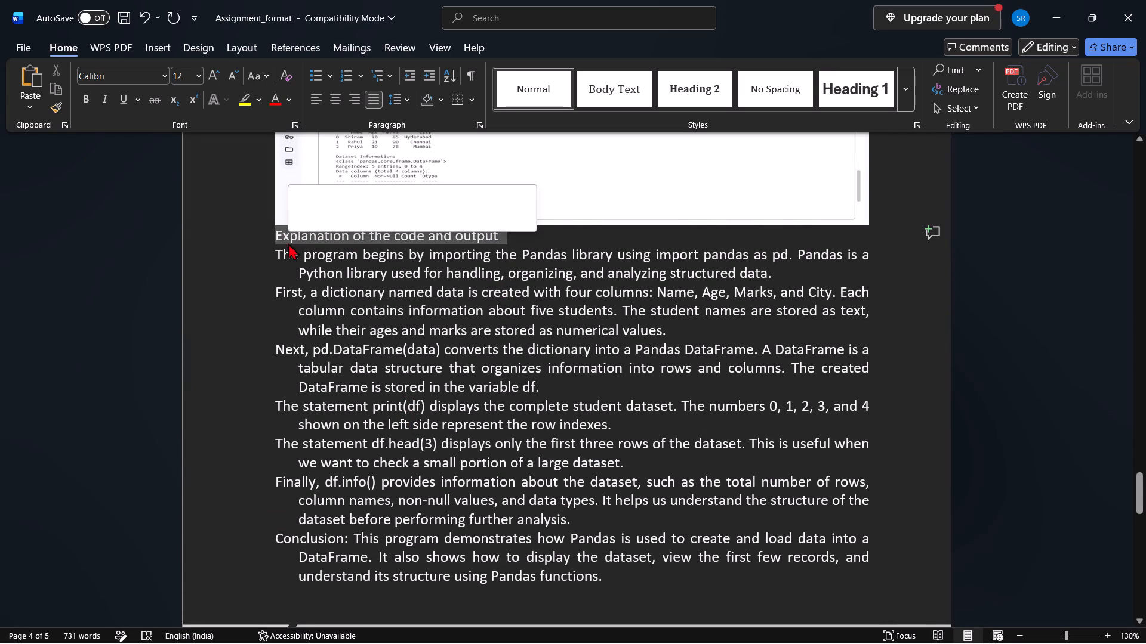
{"action": "left_click", "coordinate": [298, 224]}
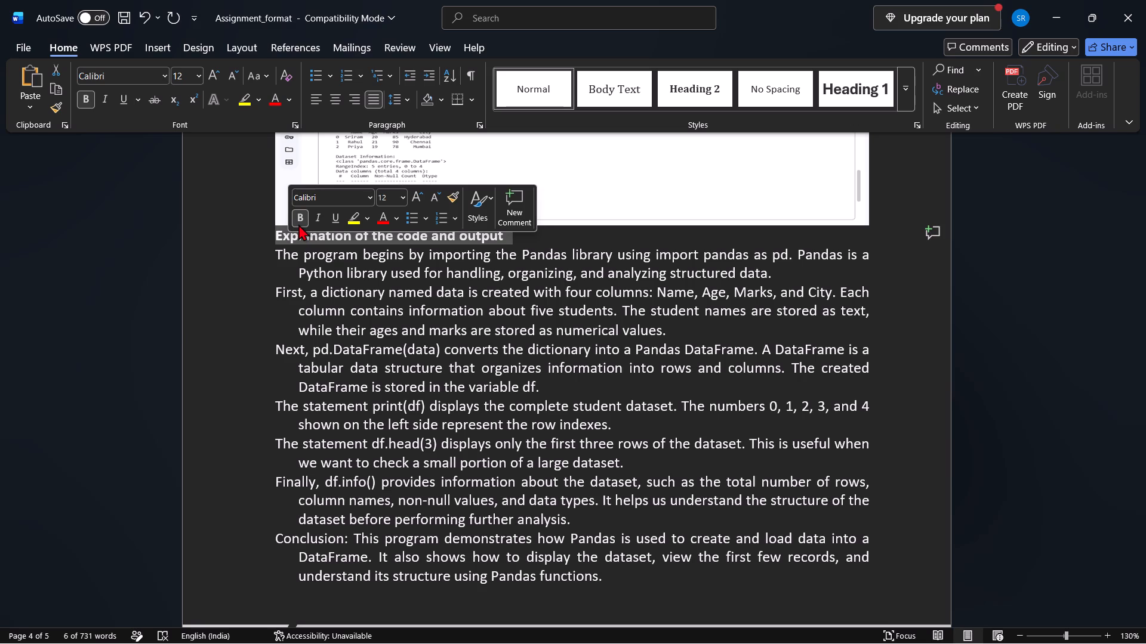
{"action": "left_click", "coordinate": [540, 236]}
{"action": "key", "text": "shift+colon"}
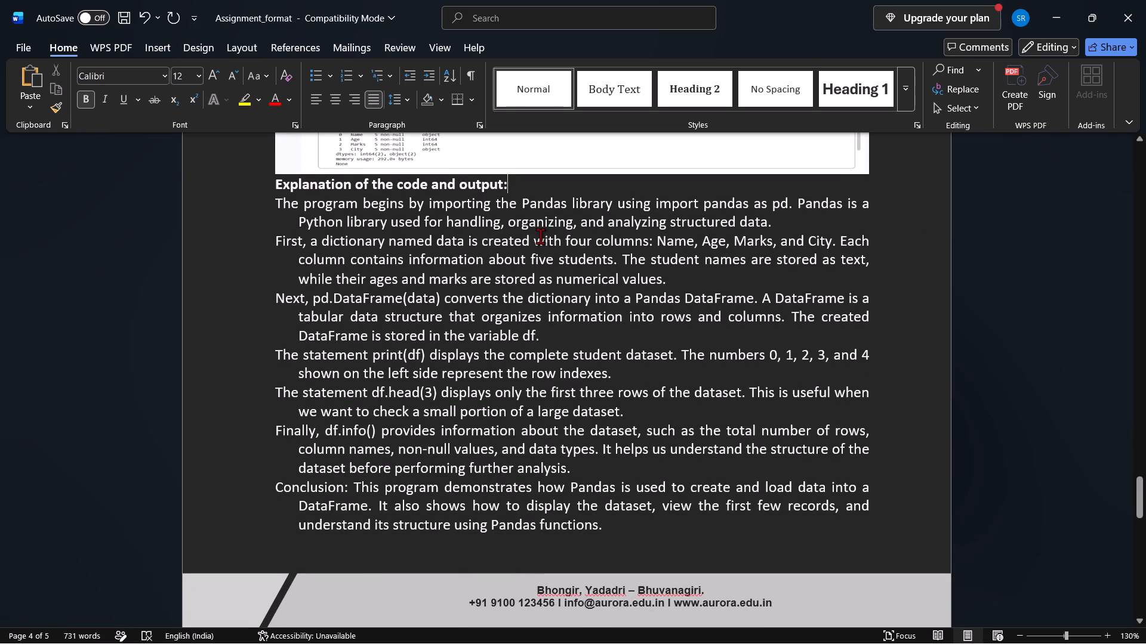
Delete surplus blank lines after the Pandas conclusion, starting from the empty page that follows it.
{"action": "scroll", "coordinate": [540, 236], "scroll_direction": "down", "scroll_amount": 1}
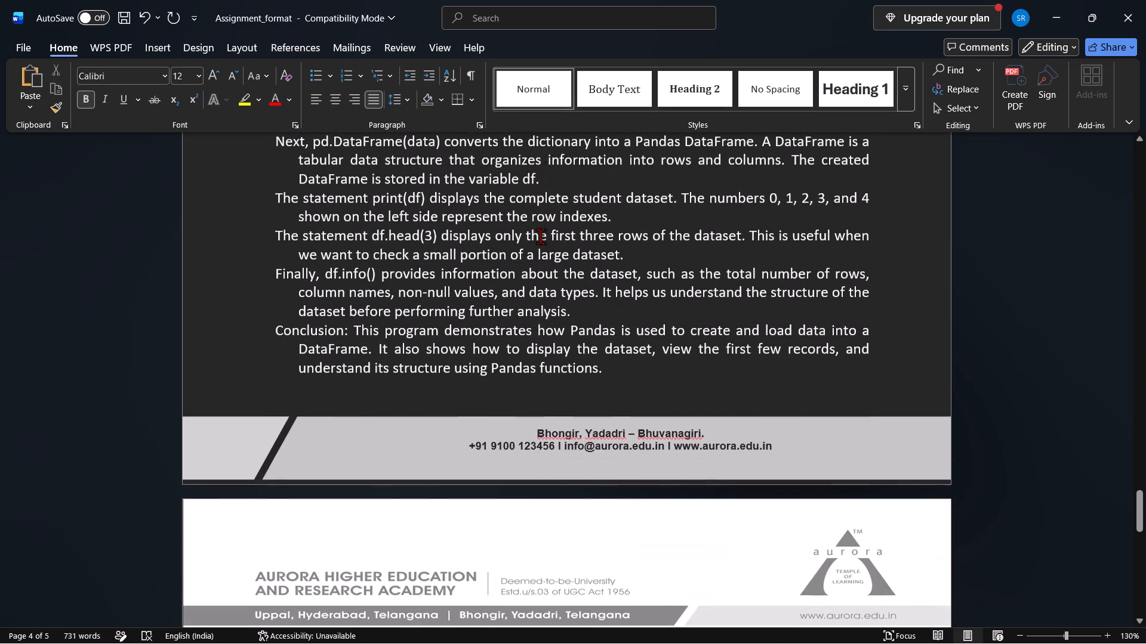
{"action": "scroll", "coordinate": [540, 236], "scroll_direction": "up", "scroll_amount": 1}
{"action": "scroll", "coordinate": [540, 236], "scroll_direction": "down", "scroll_amount": 2}
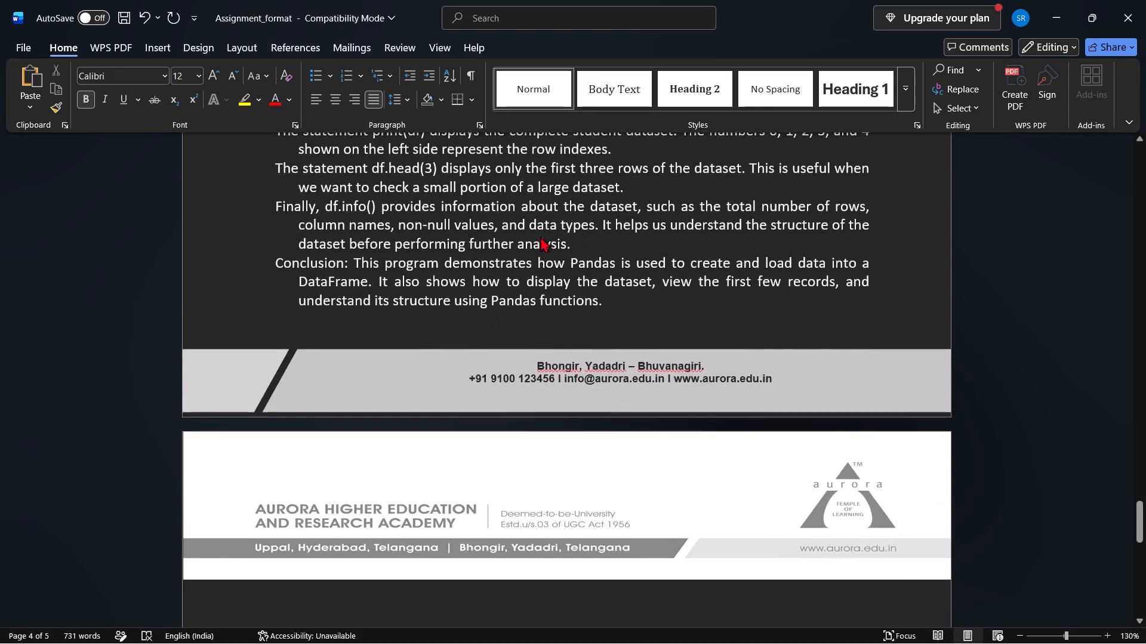
{"action": "scroll", "coordinate": [540, 236], "scroll_direction": "down", "scroll_amount": 2}
{"action": "scroll", "coordinate": [540, 236], "scroll_direction": "up", "scroll_amount": 2}
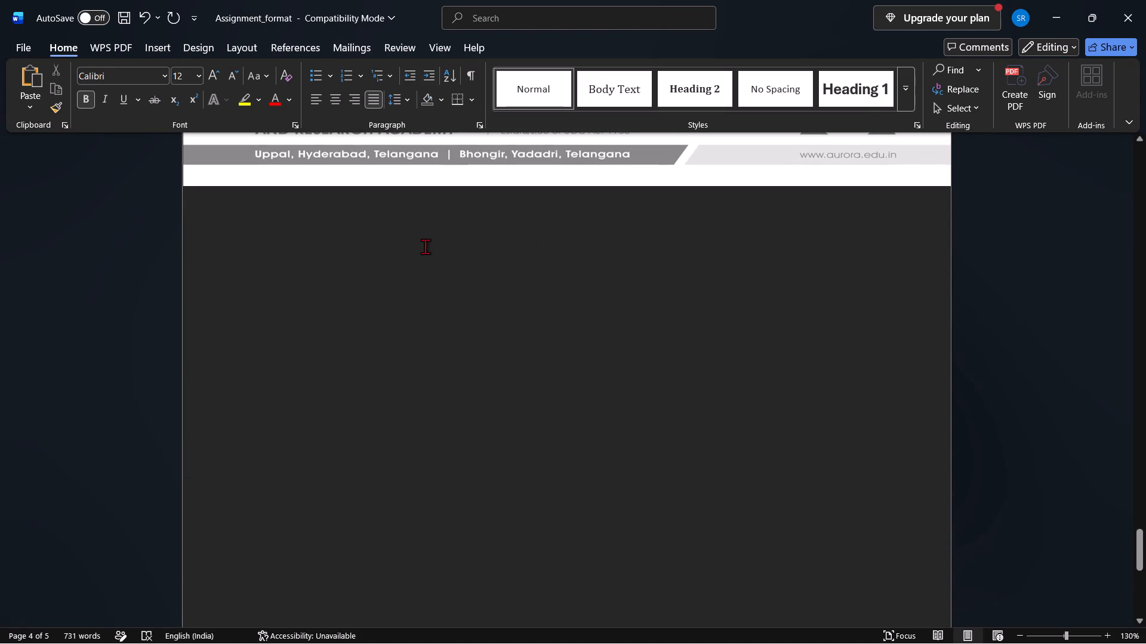
{"action": "left_click", "coordinate": [333, 241]}
{"action": "key", "text": "BackSpace"}
{"action": "key", "text": "BackSpace"}
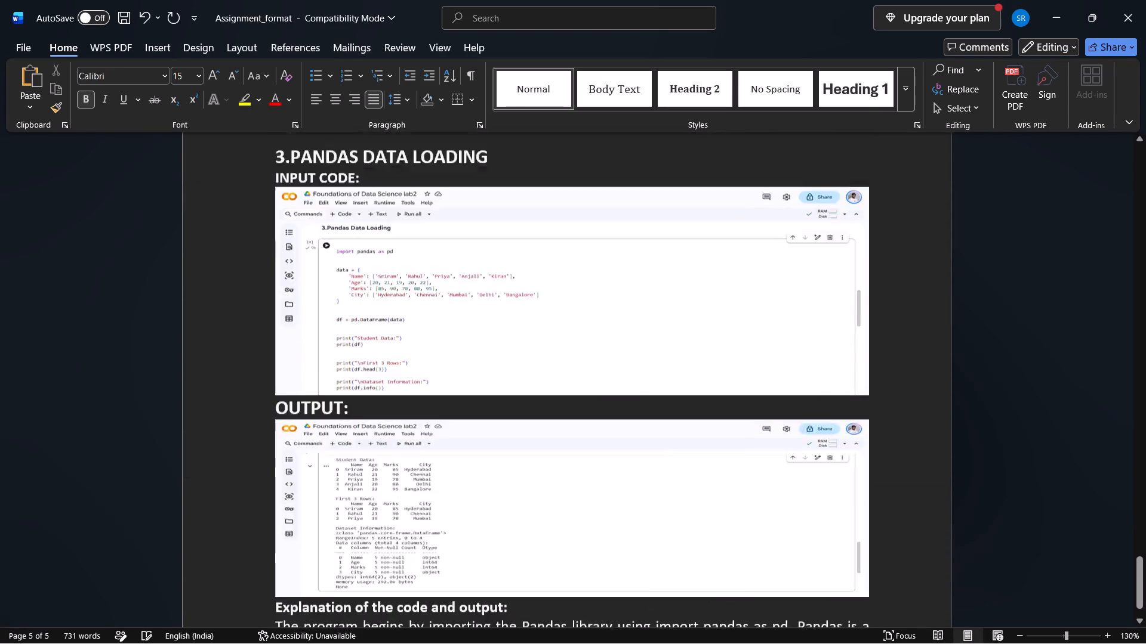
Start a new line after the Pandas section, at the top of the following page, and enter the item number "4.".
{"action": "scroll", "coordinate": [333, 241], "scroll_direction": "down", "scroll_amount": 1}
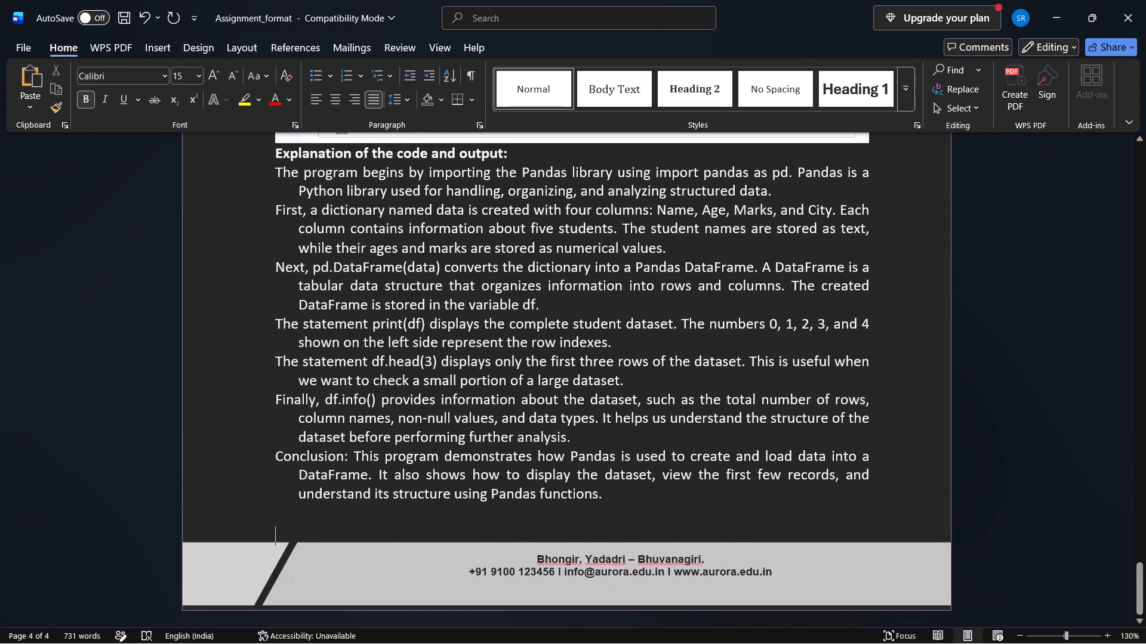
{"action": "scroll", "coordinate": [333, 241], "scroll_direction": "down", "scroll_amount": 1}
{"action": "key", "text": "Return"}
{"action": "scroll", "coordinate": [333, 241], "scroll_direction": "down", "scroll_amount": 1}
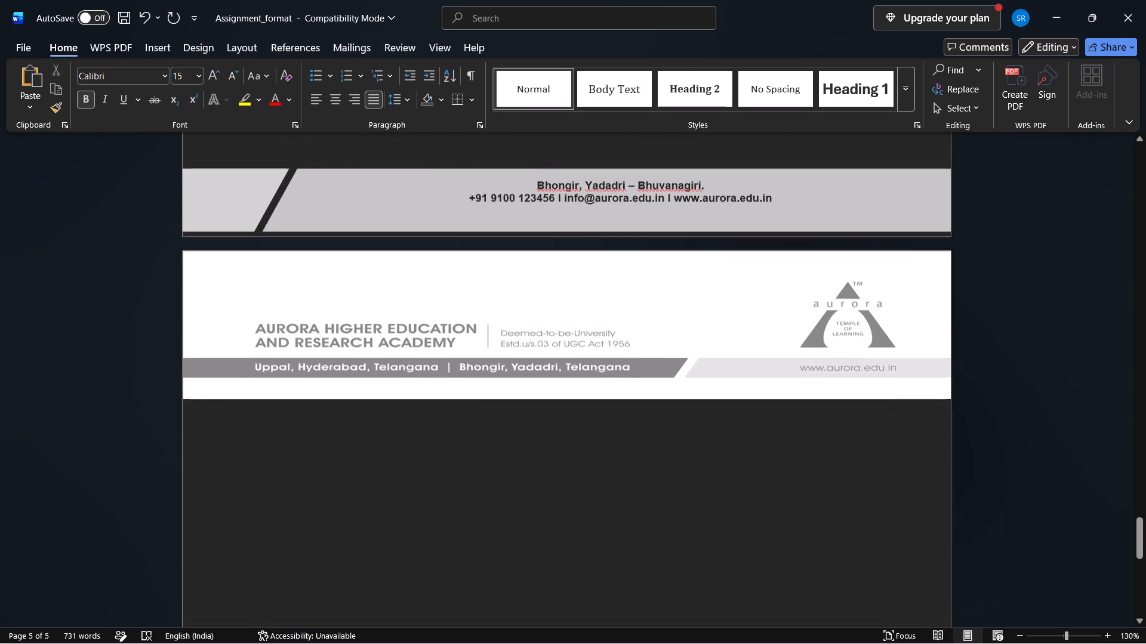
{"action": "scroll", "coordinate": [333, 241], "scroll_direction": "down", "scroll_amount": 1}
{"action": "scroll", "coordinate": [333, 241], "scroll_direction": "up", "scroll_amount": 3}
{"action": "scroll", "coordinate": [333, 241], "scroll_direction": "left", "scroll_amount": 1}
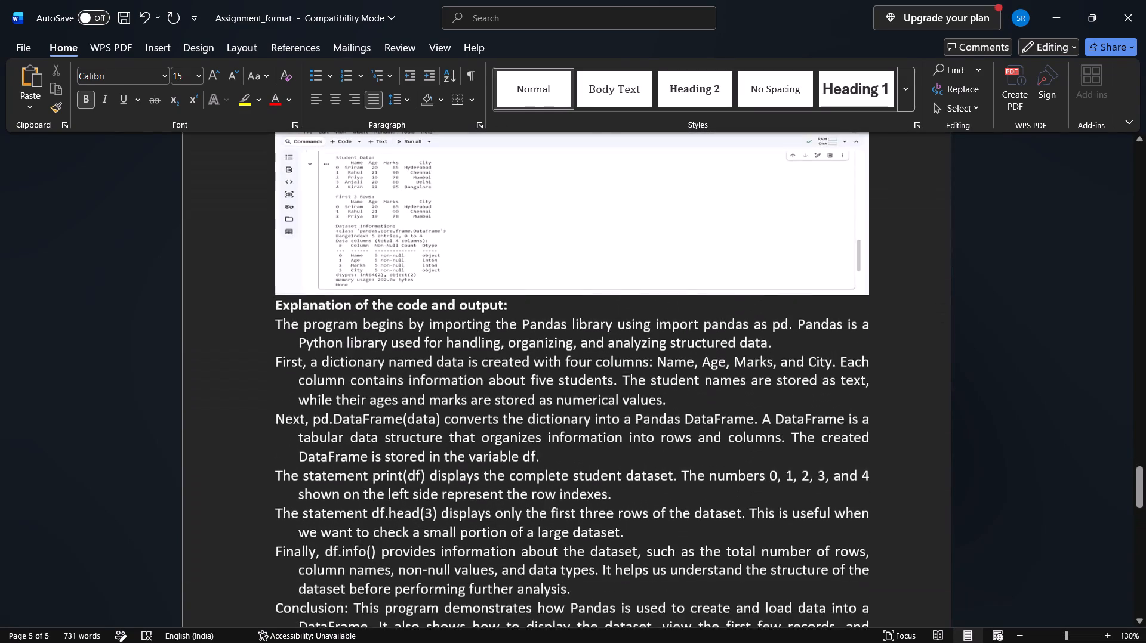
{"action": "scroll", "coordinate": [333, 241], "scroll_direction": "left", "scroll_amount": 1}
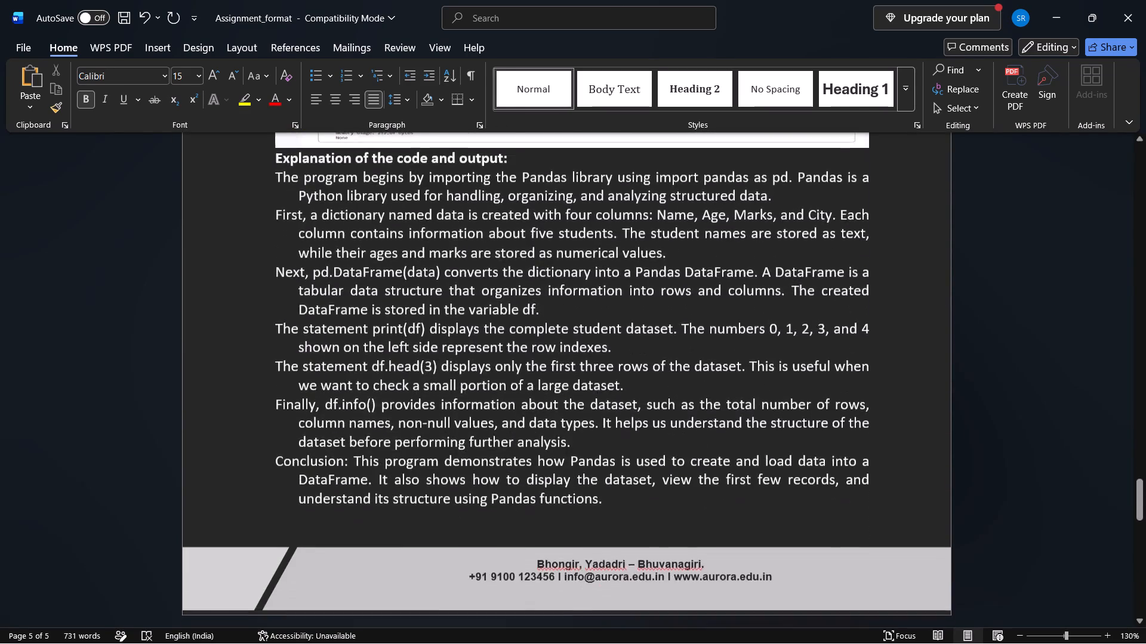
{"action": "scroll", "coordinate": [333, 241], "scroll_direction": "down", "scroll_amount": 1}
{"action": "key", "text": "4"}
{"action": "key", "text": "period"}
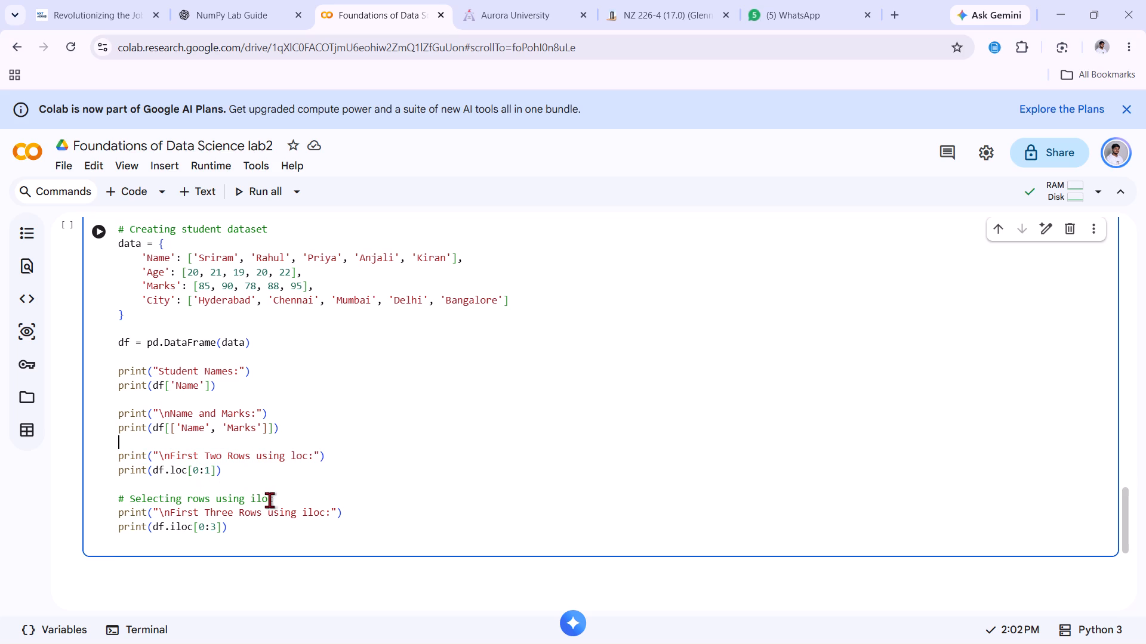
{"action": "left_click_drag", "start_coordinate": [278, 499], "coordinate": [161, 485]}
{"action": "key", "text": "BackSpace"}
{"action": "scroll", "coordinate": [161, 485], "scroll_direction": "up", "scroll_amount": 1}
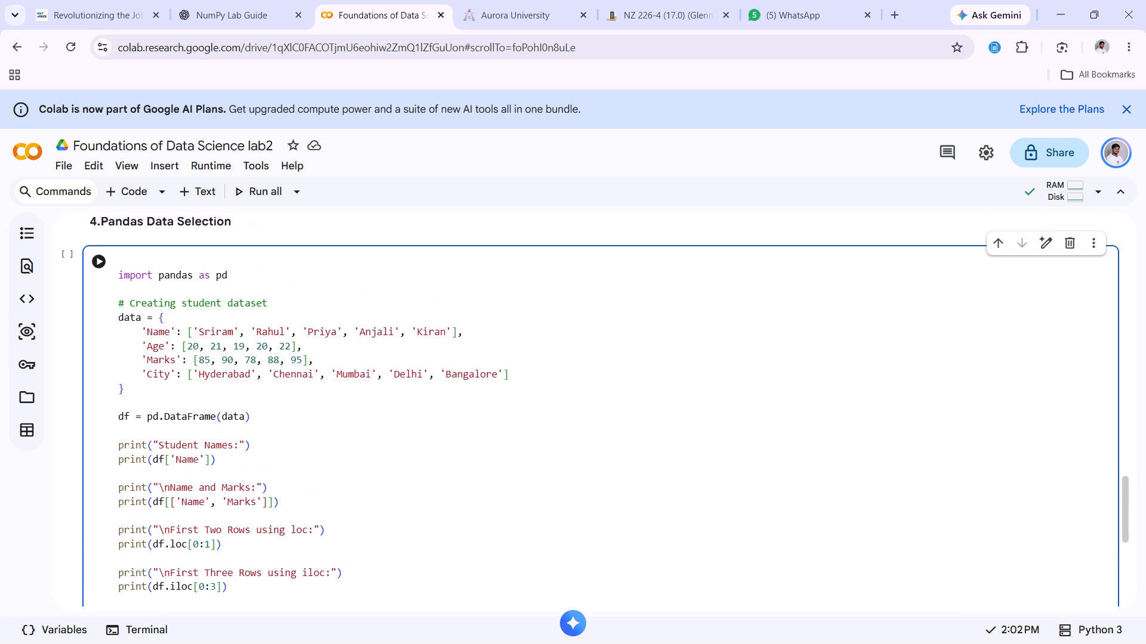
{"action": "left_click_drag", "start_coordinate": [274, 301], "coordinate": [127, 299]}
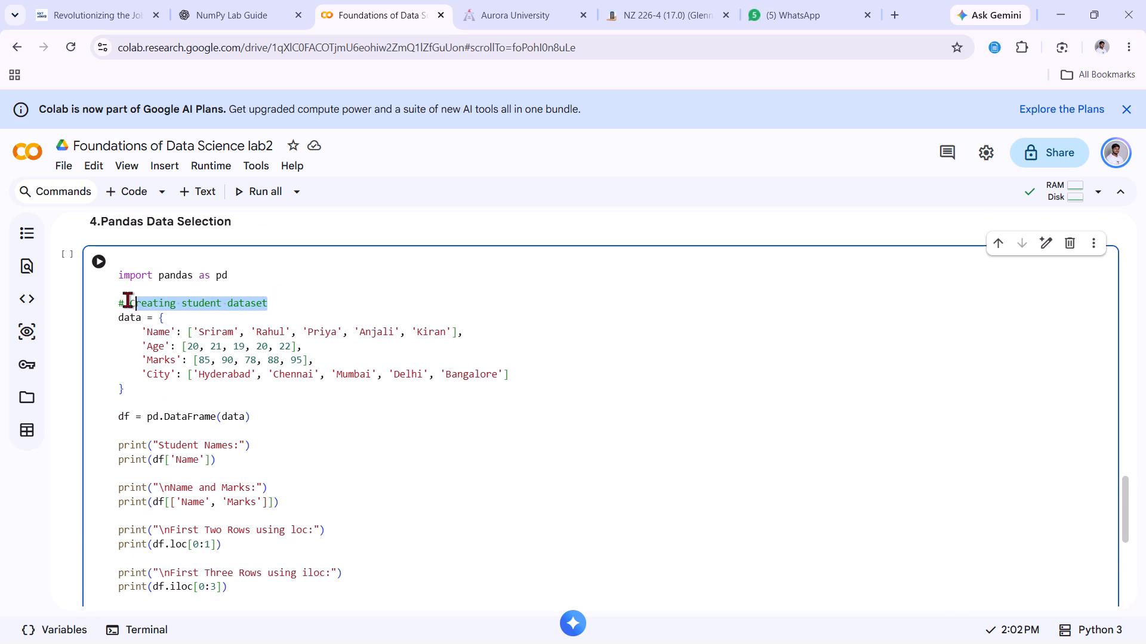
{"action": "left_click_drag", "start_coordinate": [127, 299], "coordinate": [116, 290]}
{"action": "key", "text": "BackSpace"}
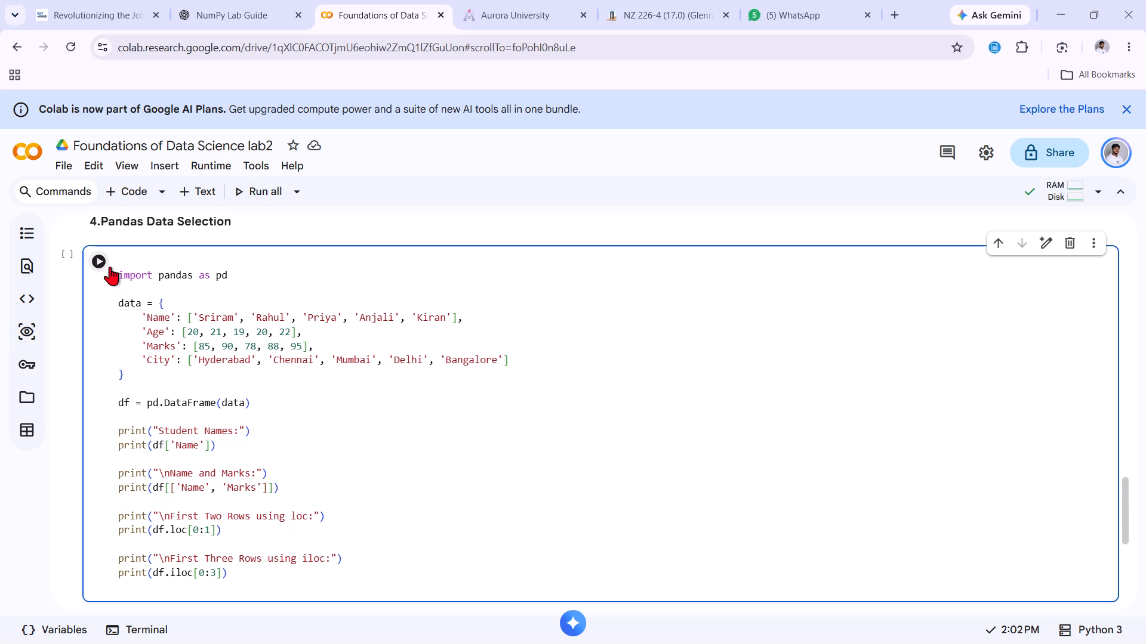
Run the Pandas Data Selection code cell.
{"action": "left_click", "coordinate": [109, 265]}
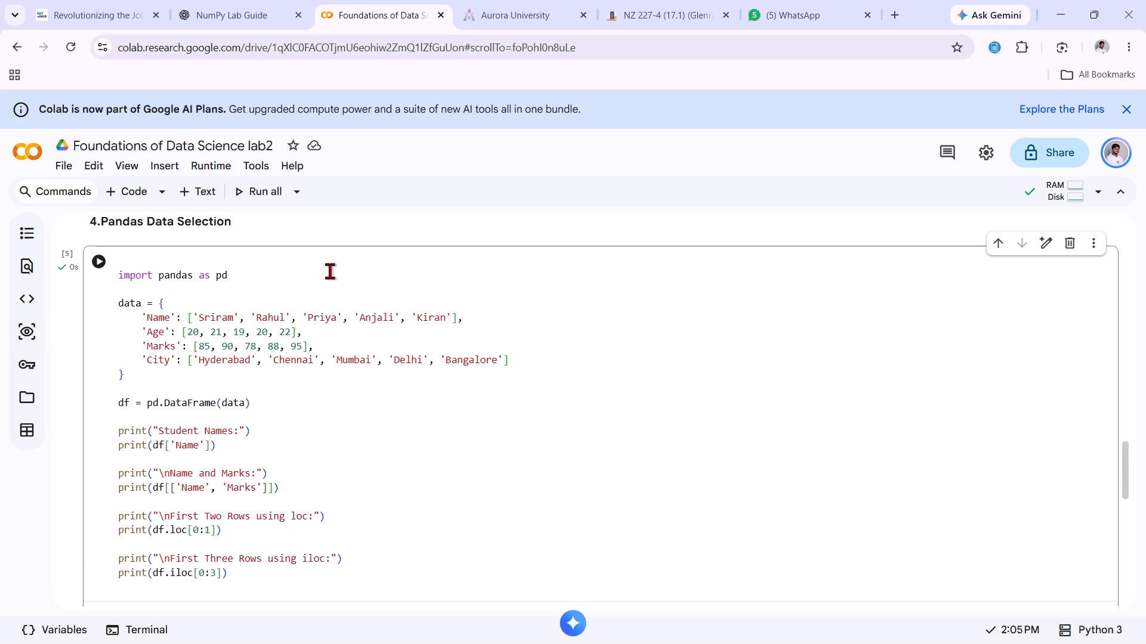
Capture the Colab area showing the "4.Pandas Data Selection" title and code, and paste it below "4." in the Word document.
{"action": "key", "text": "Print"}
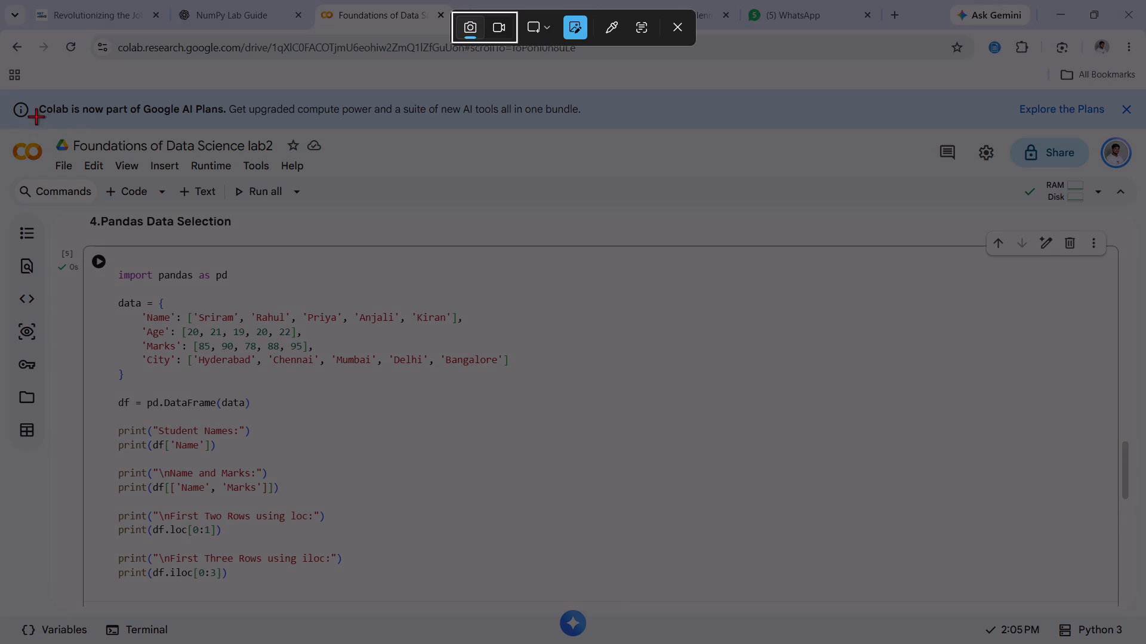
{"action": "left_click_drag", "start_coordinate": [0, 131], "coordinate": [1145, 605]}
{"action": "scroll", "coordinate": [339, 316], "scroll_direction": "right", "scroll_amount": 8}
{"action": "key", "text": "ctrl+c"}
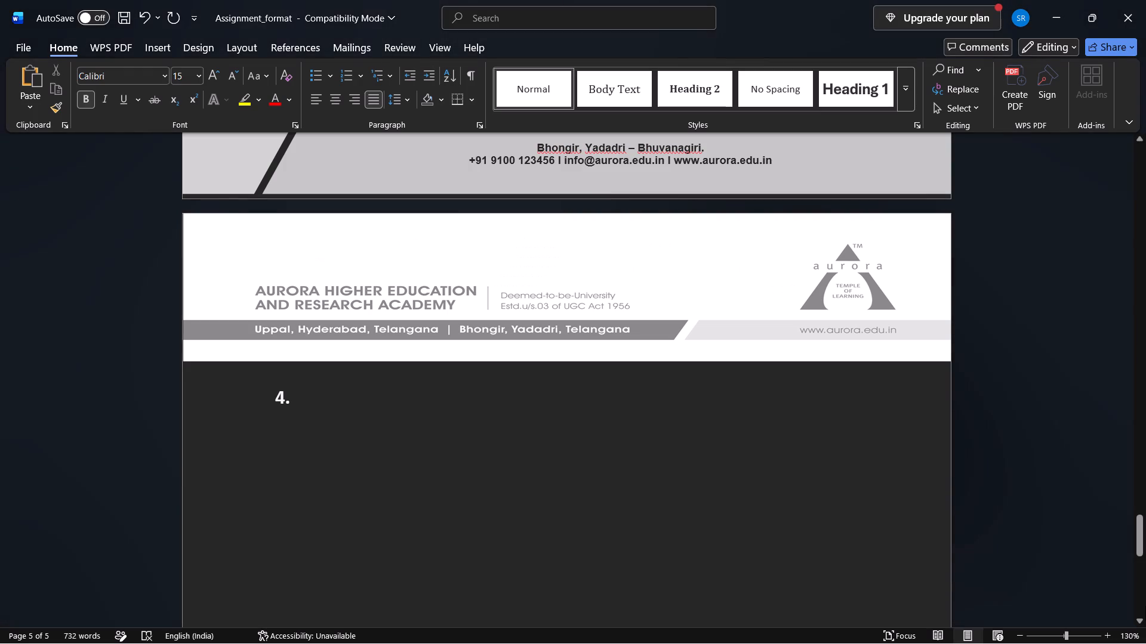
{"action": "key", "text": "Return"}
{"action": "key", "text": "ctrl+v"}
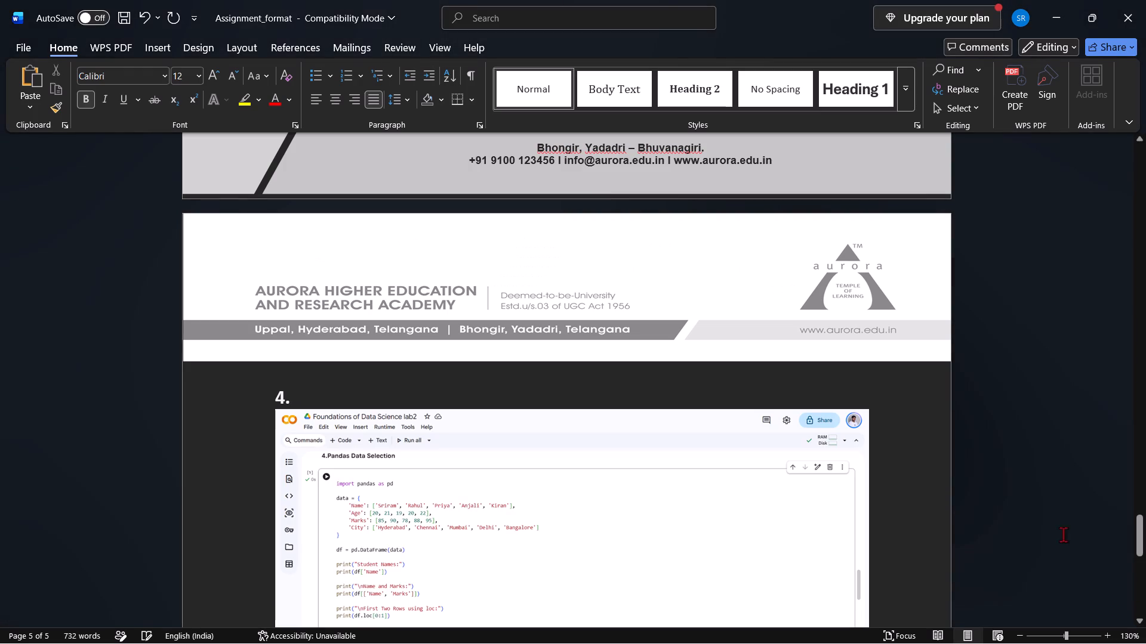
Complete the "4." heading above the code screenshot with the title "PANDAS DATA SELECTION".
{"action": "left_click", "coordinate": [611, 390]}
{"action": "type", "text": "PANDAS DATA SELECTION"}
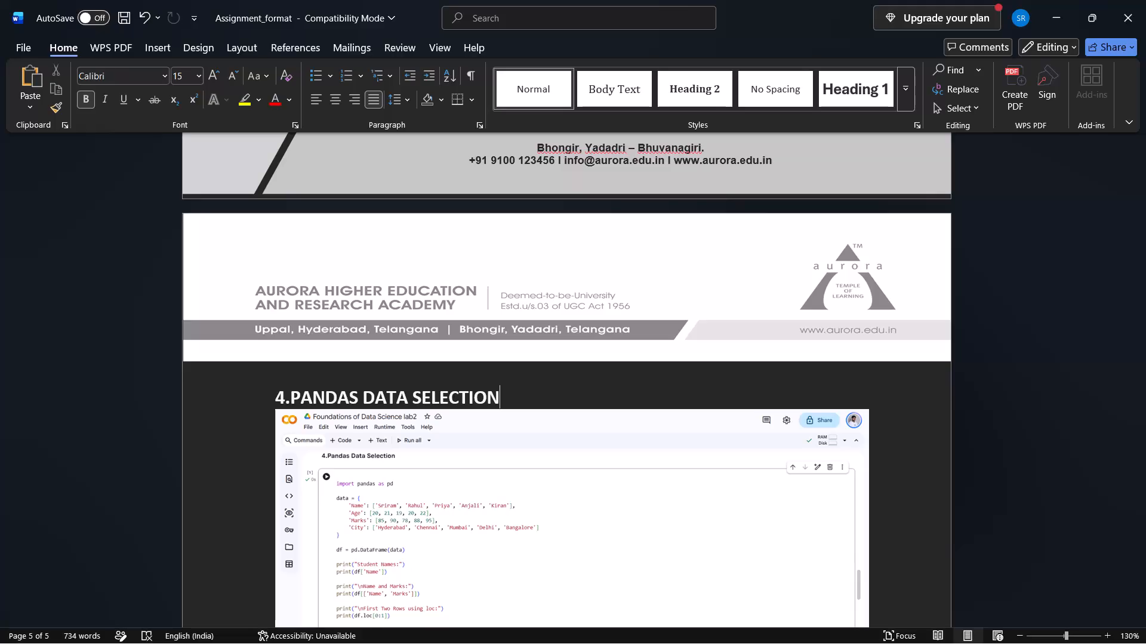
Add the label "OUTPUT:" below the item 4 code screenshot and start a new line under it.
{"action": "scroll", "coordinate": [611, 390], "scroll_direction": "down", "scroll_amount": 1}
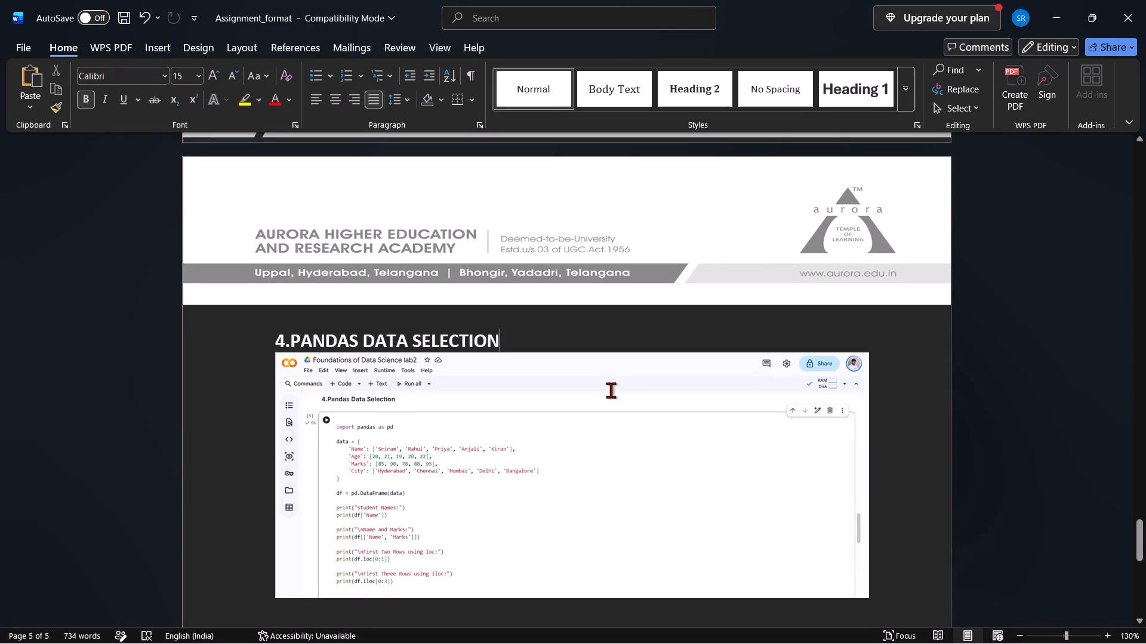
{"action": "scroll", "coordinate": [611, 390], "scroll_direction": "down", "scroll_amount": 1}
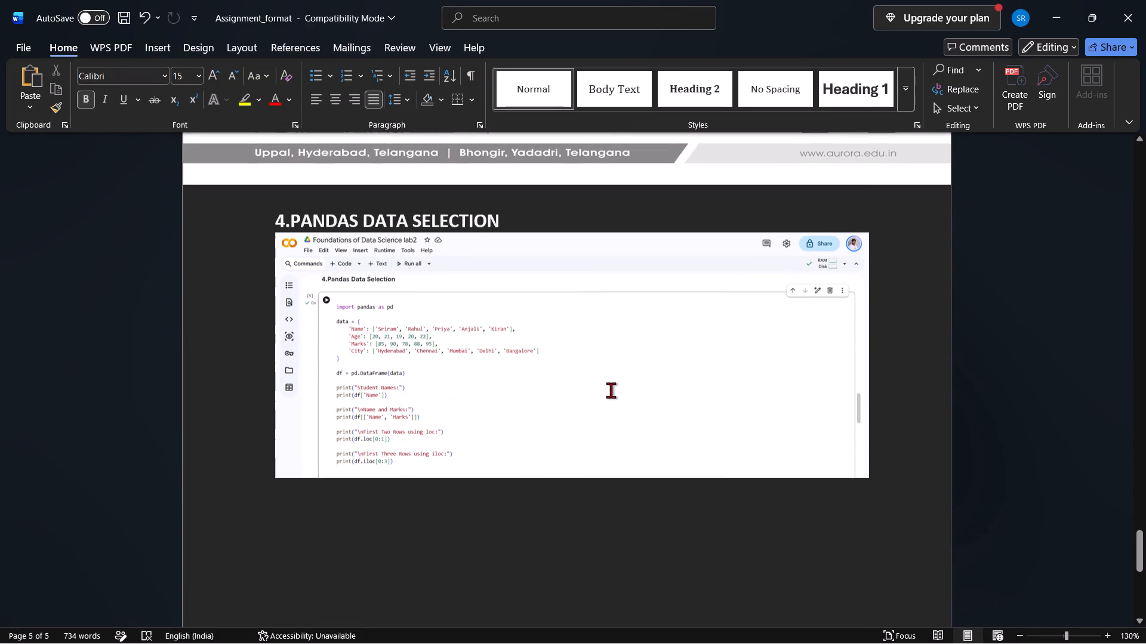
{"action": "left_click", "coordinate": [887, 466]}
{"action": "key", "text": "backslash"}
{"action": "key", "text": "Return"}
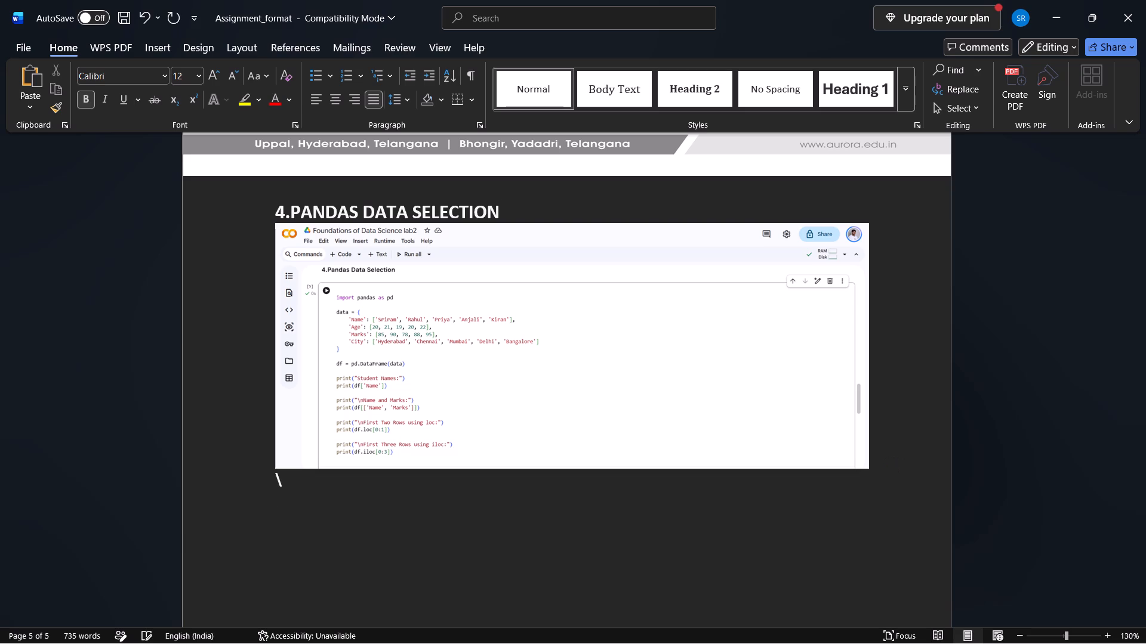
{"action": "key", "text": "BackSpace"}
{"action": "key", "text": "BackSpace"}
{"action": "type", "text": "OUTPI"}
{"action": "key", "text": "BackSpace"}
{"action": "type", "text": "UT:"}
{"action": "key", "text": "Return"}
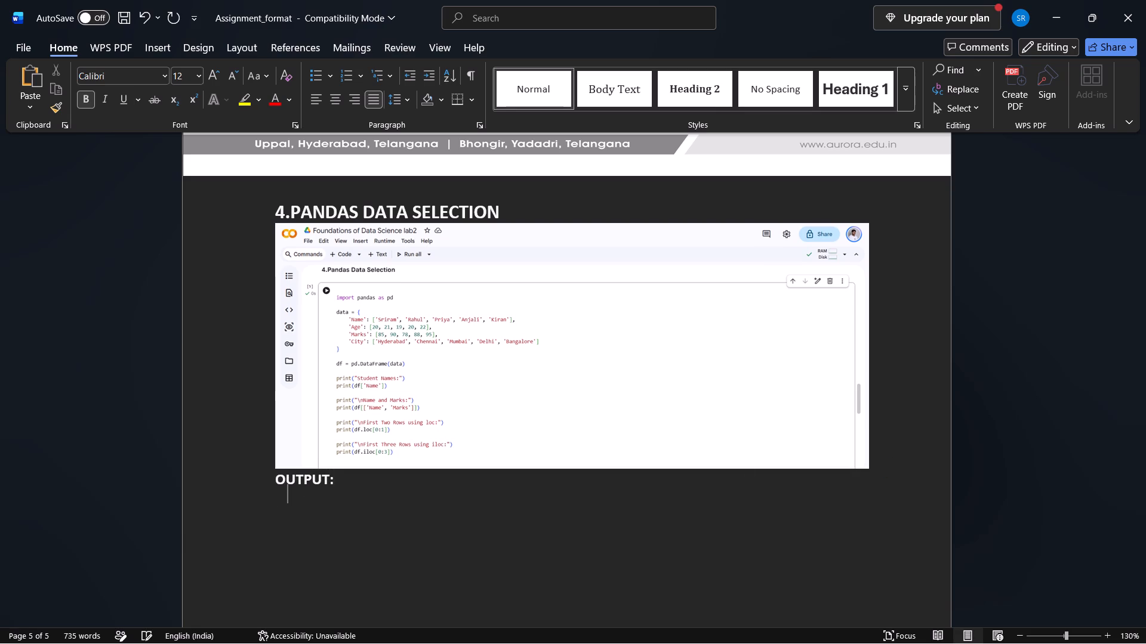
Capture the Pandas Data Selection cell's full output in Colab and paste it under "OUTPUT:" in the Word document.
{"action": "scroll", "coordinate": [716, 444], "scroll_direction": "down", "scroll_amount": 1}
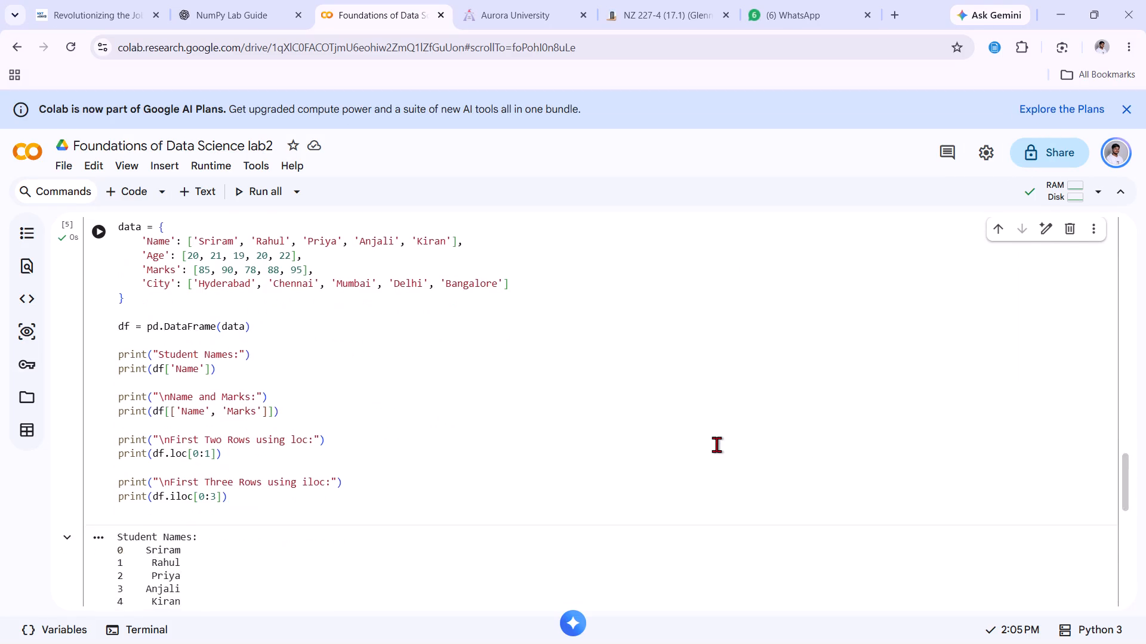
{"action": "scroll", "coordinate": [716, 444], "scroll_direction": "down", "scroll_amount": 3}
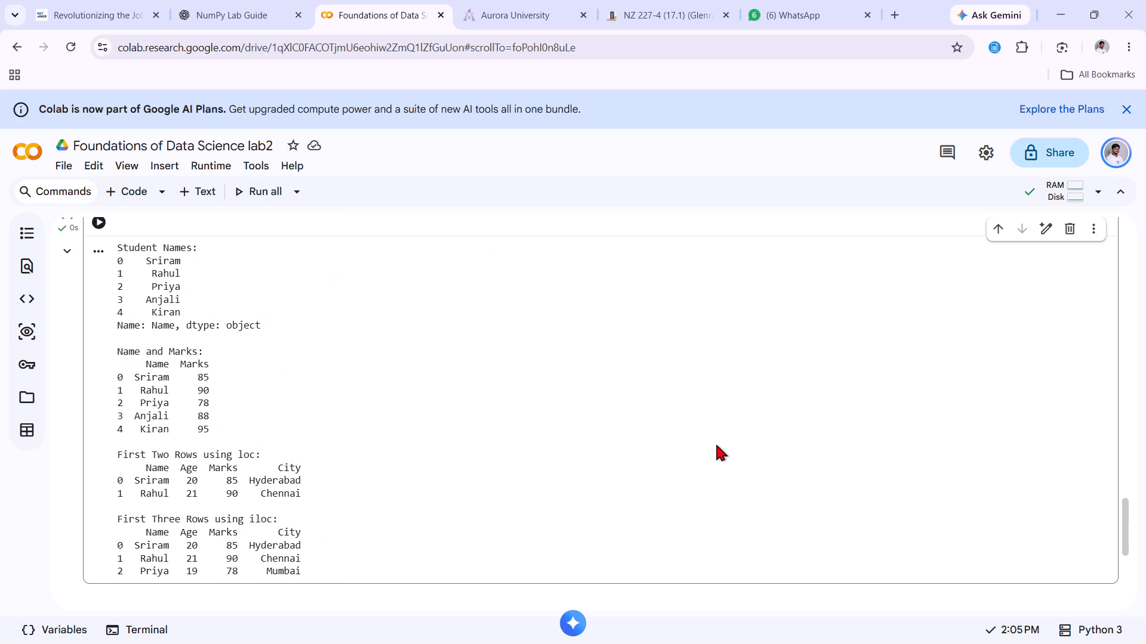
{"action": "scroll", "coordinate": [716, 444], "scroll_direction": "down", "scroll_amount": 1}
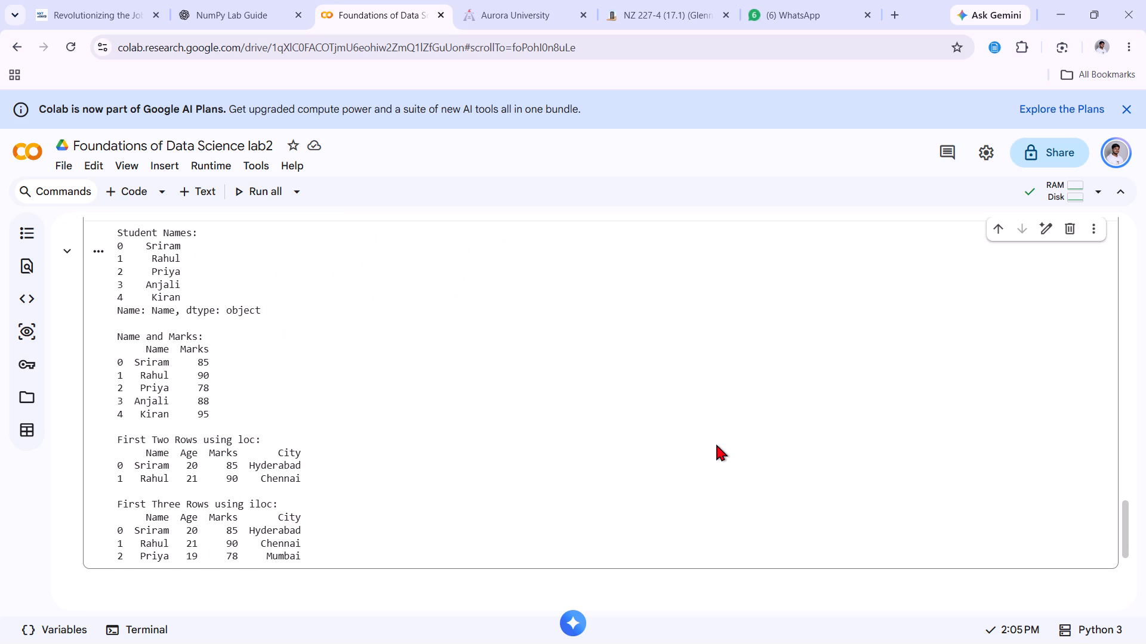
{"action": "key", "text": "Print"}
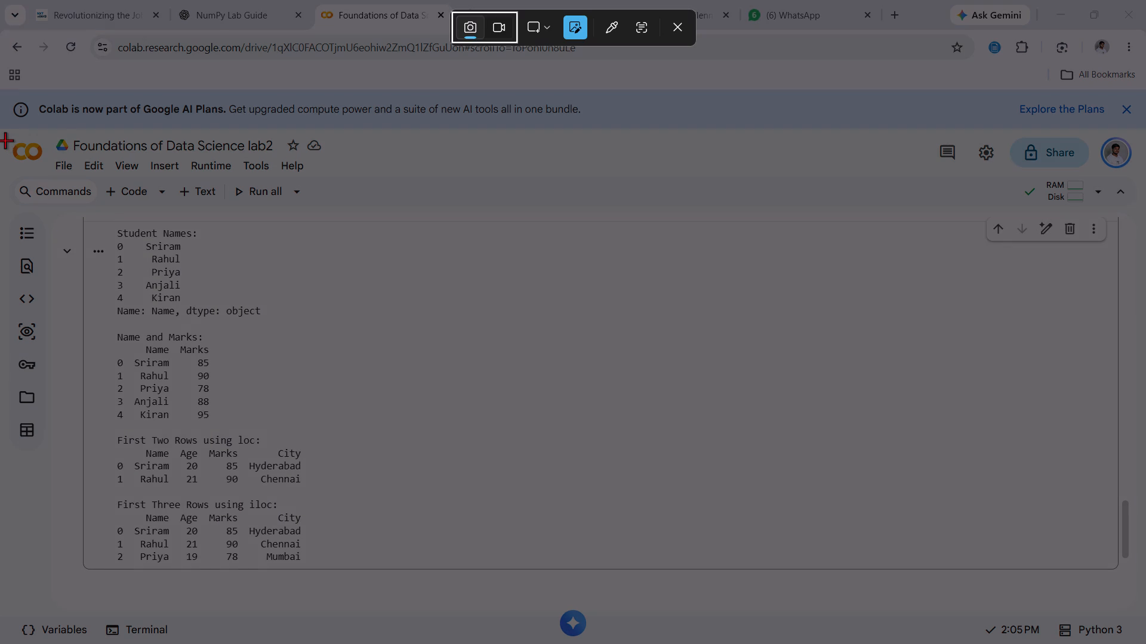
{"action": "left_click_drag", "start_coordinate": [0, 129], "coordinate": [1145, 591]}
{"action": "scroll", "coordinate": [732, 448], "scroll_direction": "right", "scroll_amount": 4}
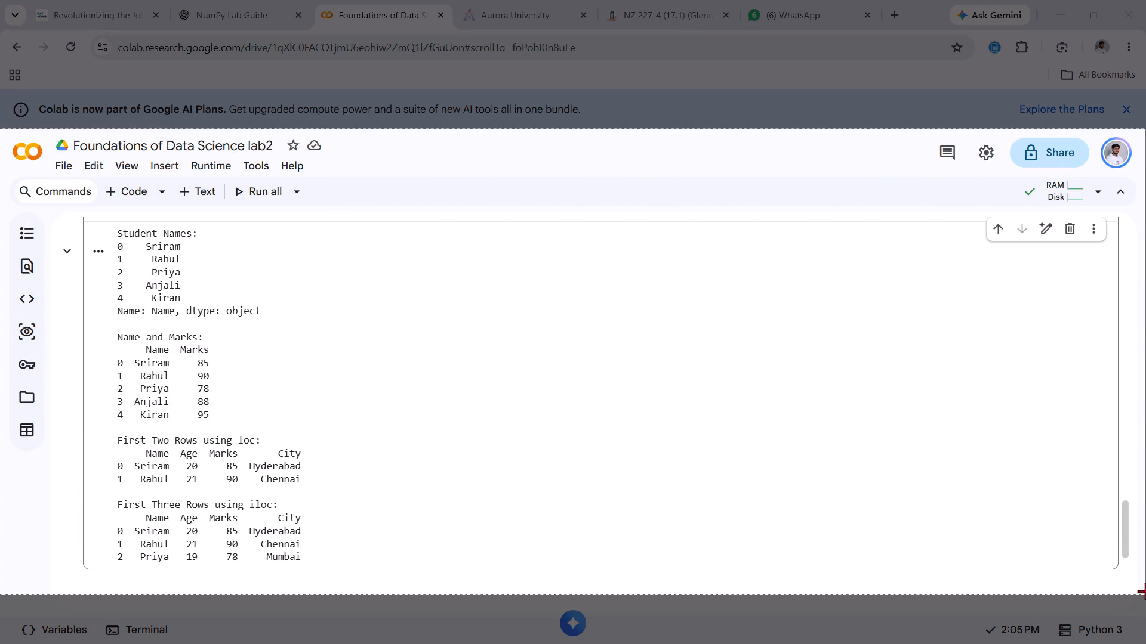
{"action": "left_click_drag", "start_coordinate": [1145, 591], "coordinate": [1145, 574]}
{"action": "key", "text": "ctrl+c"}
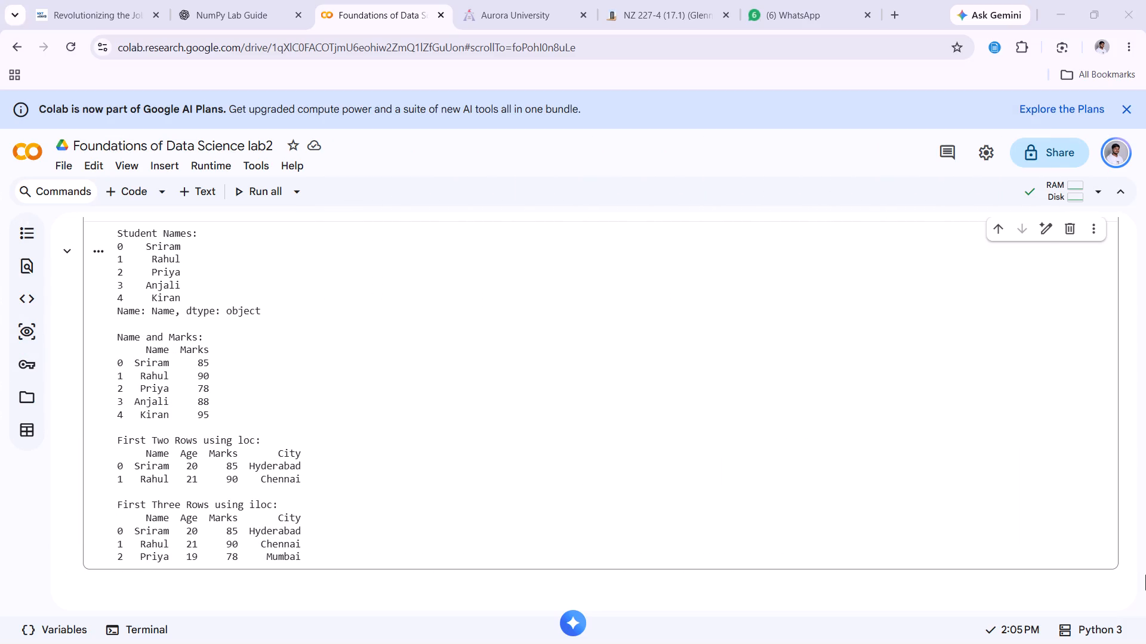
{"action": "key", "text": "ctrl+v"}
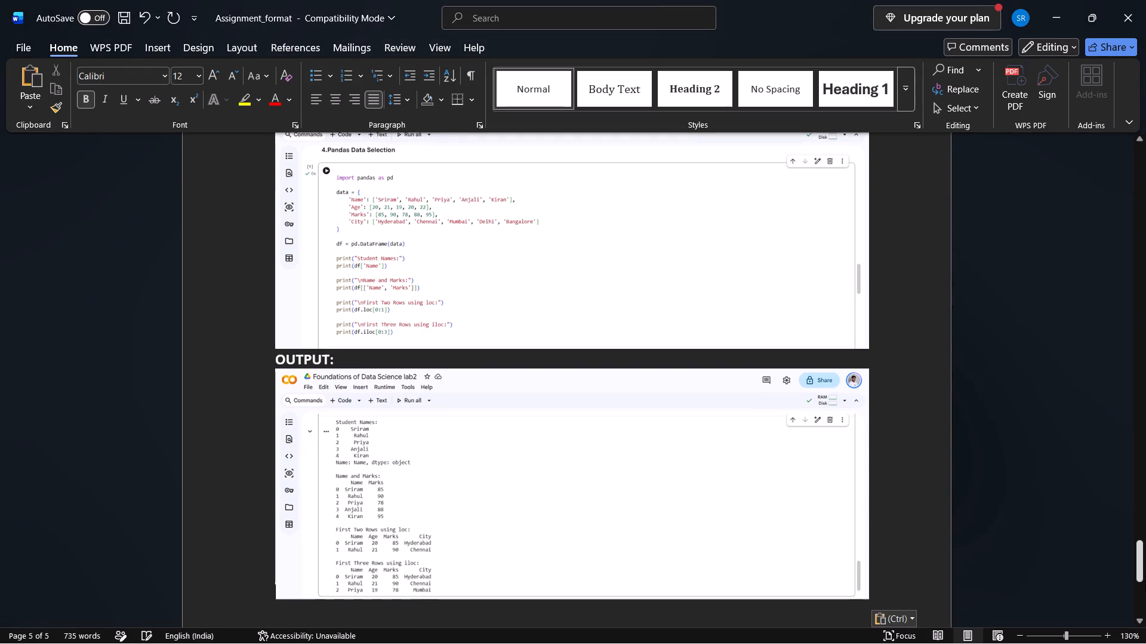
{"action": "scroll", "coordinate": [1024, 530], "scroll_direction": "down", "scroll_amount": 1}
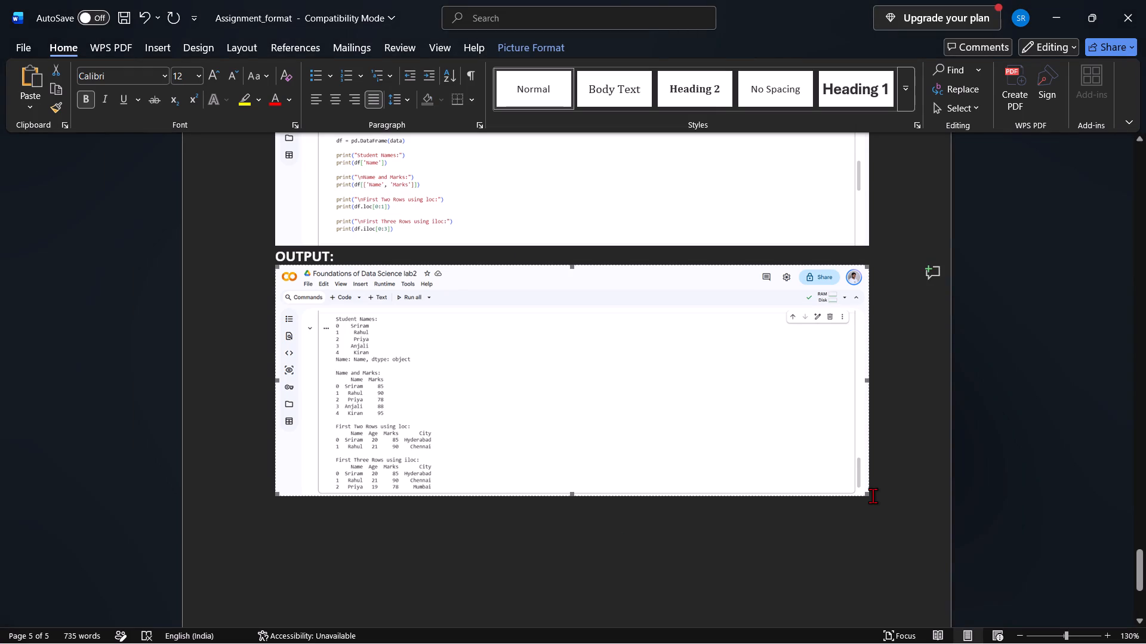
{"action": "left_click", "coordinate": [873, 496]}
{"action": "key", "text": "Return"}
{"action": "key", "text": "ctrl+v"}
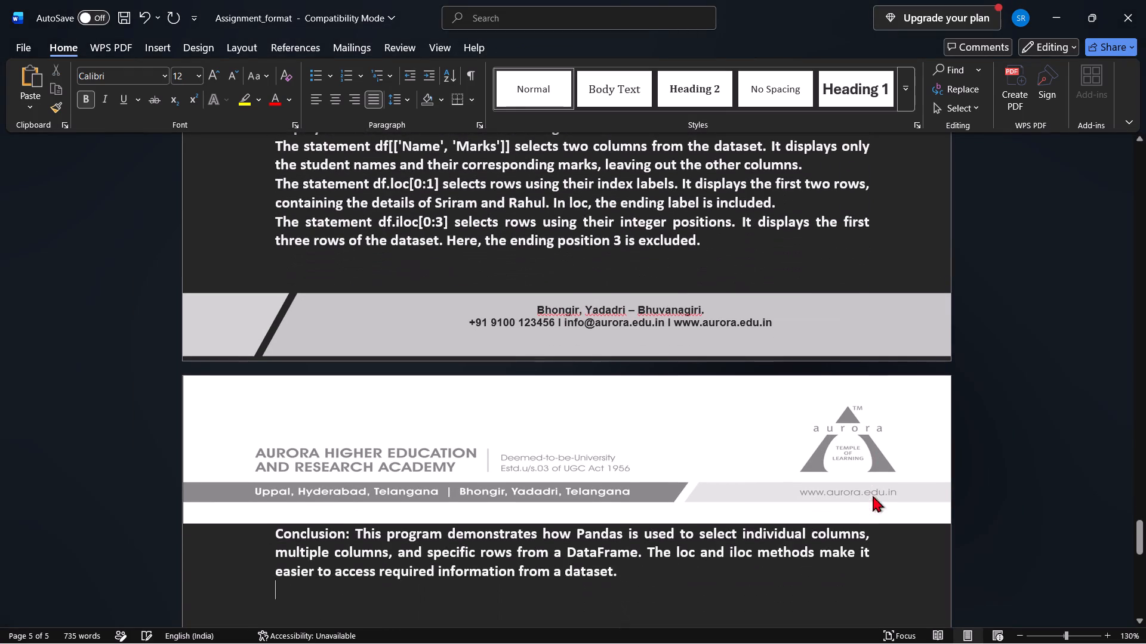
Remove the bold formatting from the whole pasted item 4 explanation, from its heading through the conclusion.
{"action": "left_click_drag", "start_coordinate": [623, 569], "coordinate": [470, 287]}
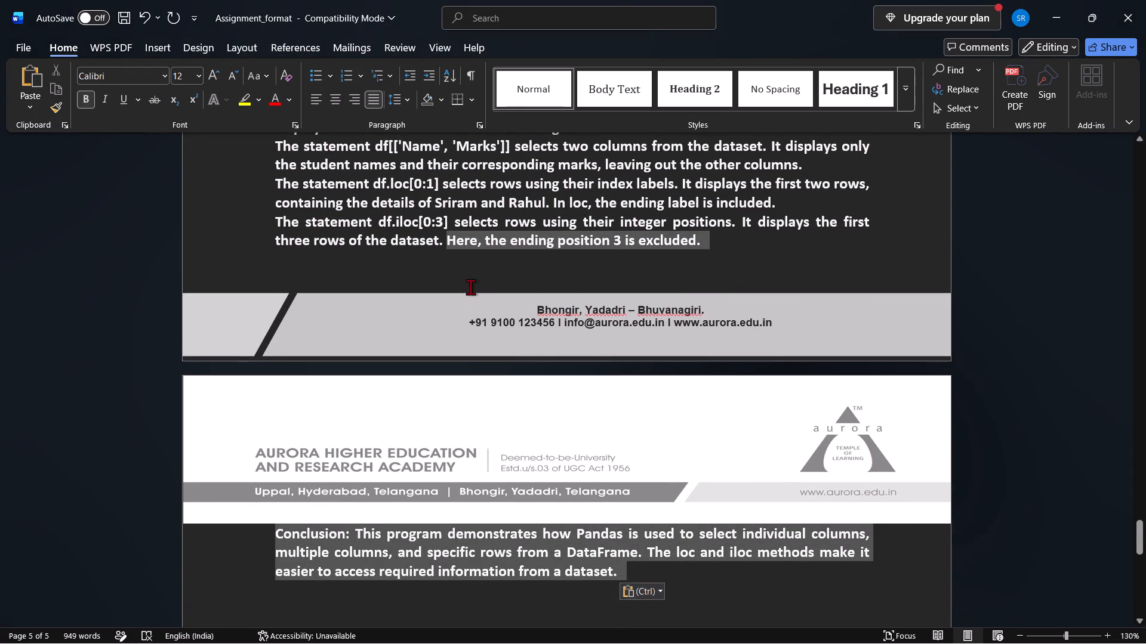
{"action": "left_click_drag", "start_coordinate": [470, 287], "coordinate": [288, 243]}
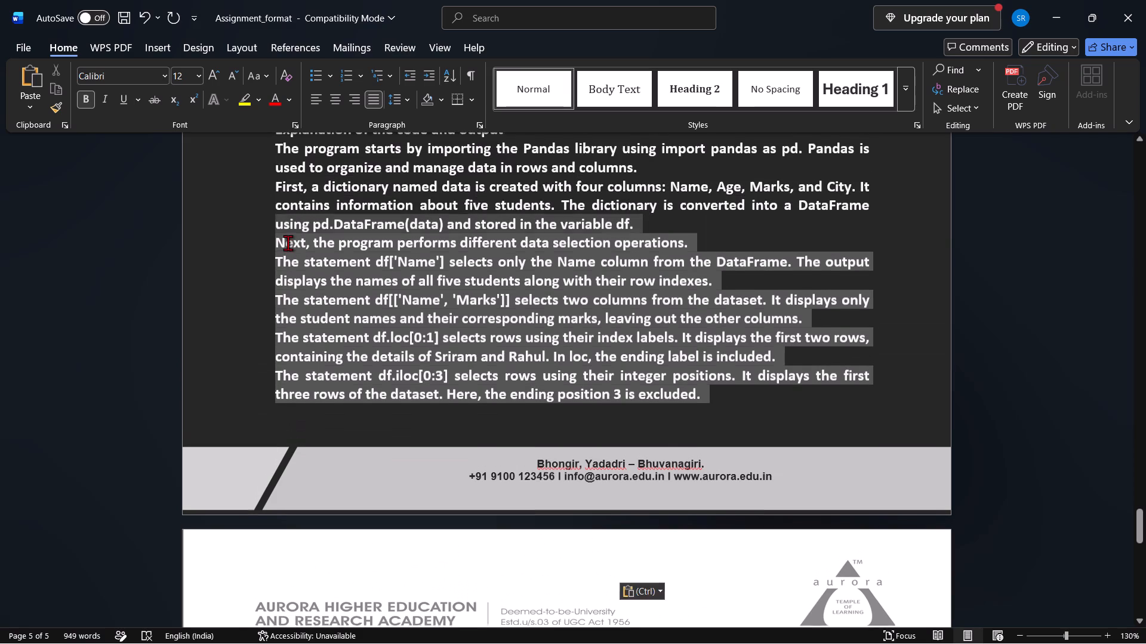
{"action": "left_click_drag", "start_coordinate": [288, 243], "coordinate": [278, 194]}
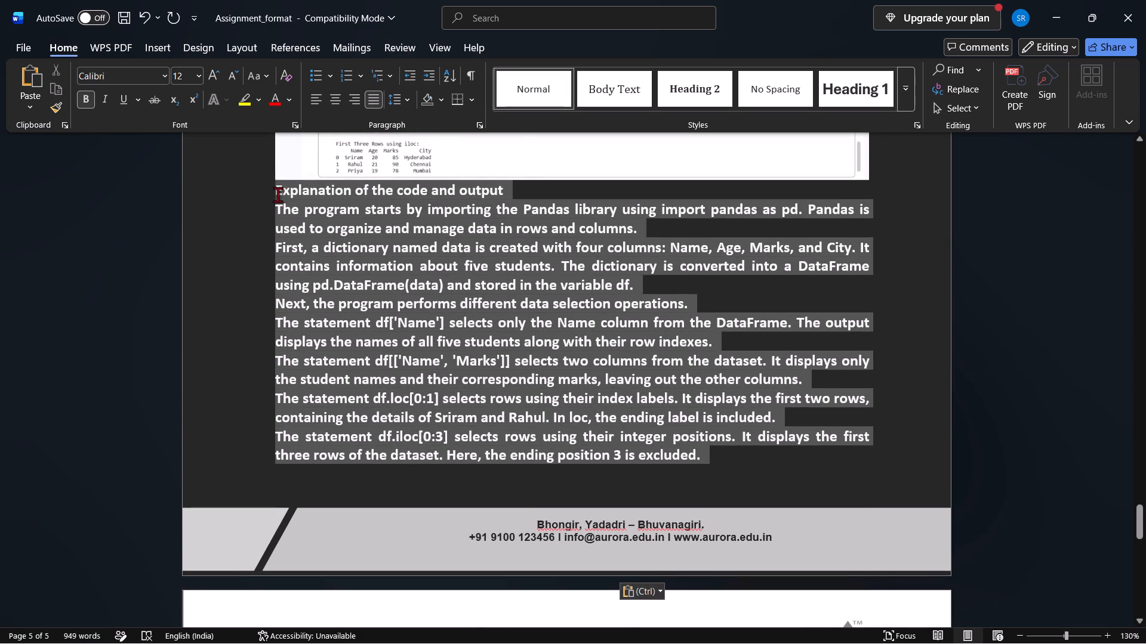
{"action": "left_click_drag", "start_coordinate": [278, 194], "coordinate": [275, 195]}
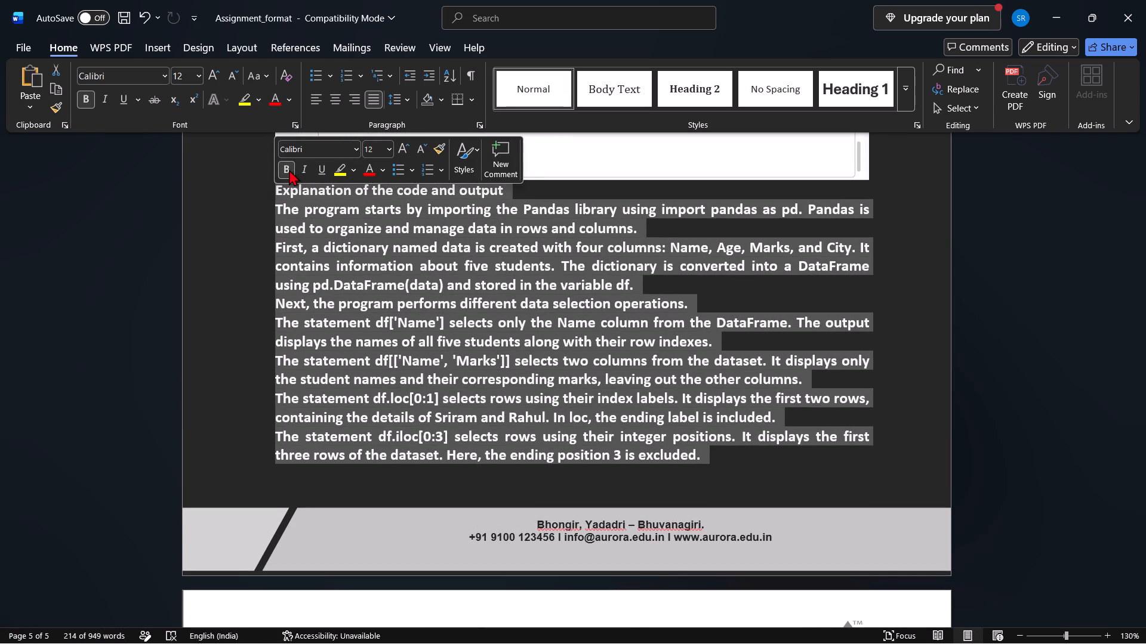
{"action": "left_click", "coordinate": [289, 169]}
{"action": "scroll", "coordinate": [440, 203], "scroll_direction": "up", "scroll_amount": 2}
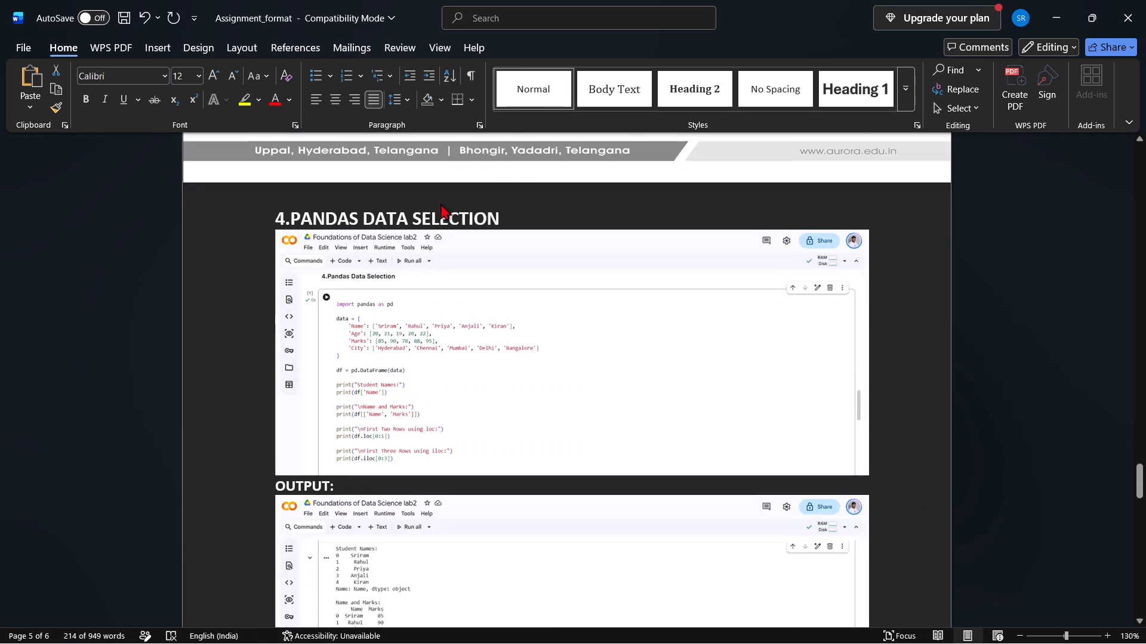
Remove the blank line above the "4.PANDAS DATA SELECTION" heading.
{"action": "scroll", "coordinate": [440, 203], "scroll_direction": "up", "scroll_amount": 1}
{"action": "left_click", "coordinate": [436, 327]}
{"action": "left_click", "coordinate": [300, 233]}
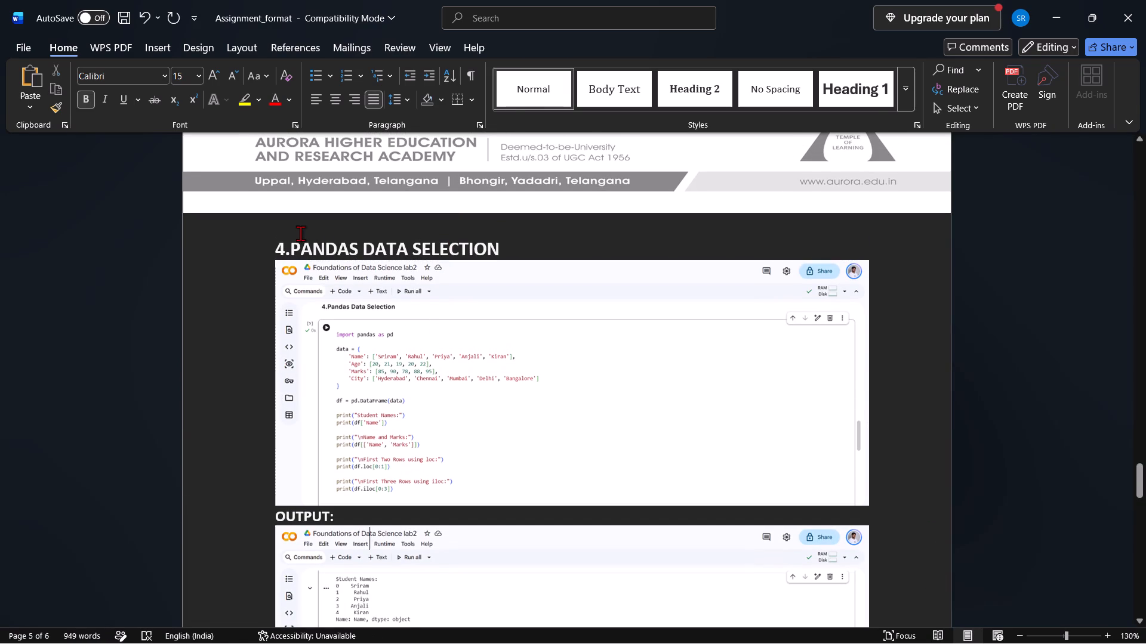
{"action": "key", "text": "BackSpace"}
Slightly reduce the height of the item 4 output screenshot from its bottom edge, keeping its width.
{"action": "scroll", "coordinate": [300, 233], "scroll_direction": "down", "scroll_amount": 2}
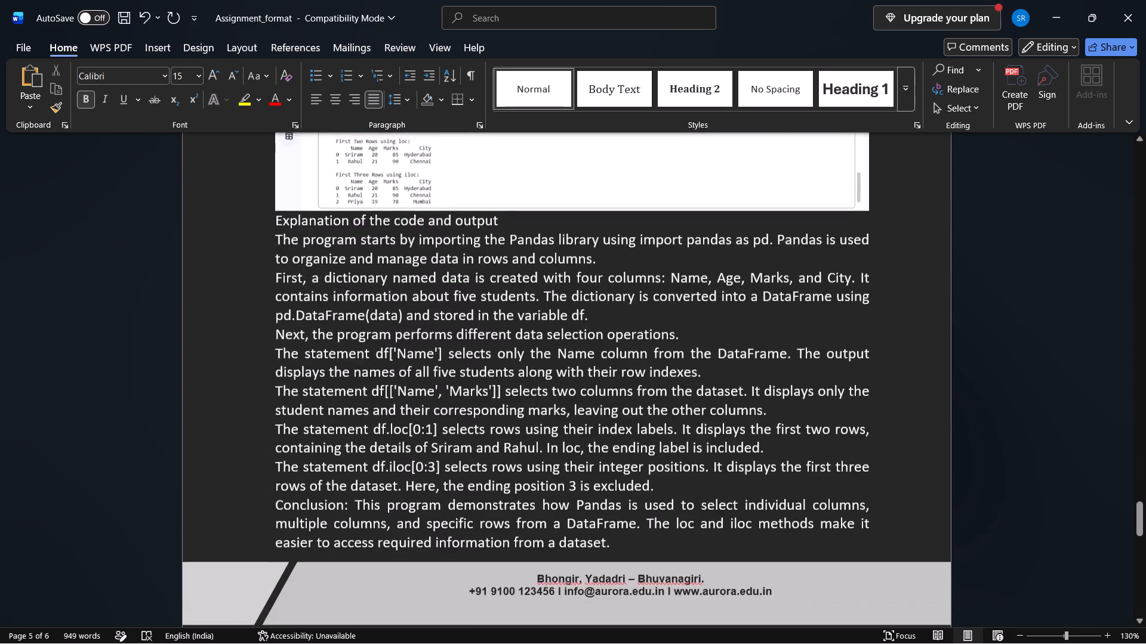
{"action": "scroll", "coordinate": [300, 233], "scroll_direction": "down", "scroll_amount": 1}
{"action": "scroll", "coordinate": [300, 233], "scroll_direction": "up", "scroll_amount": 1}
{"action": "scroll", "coordinate": [325, 290], "scroll_direction": "up", "scroll_amount": 1}
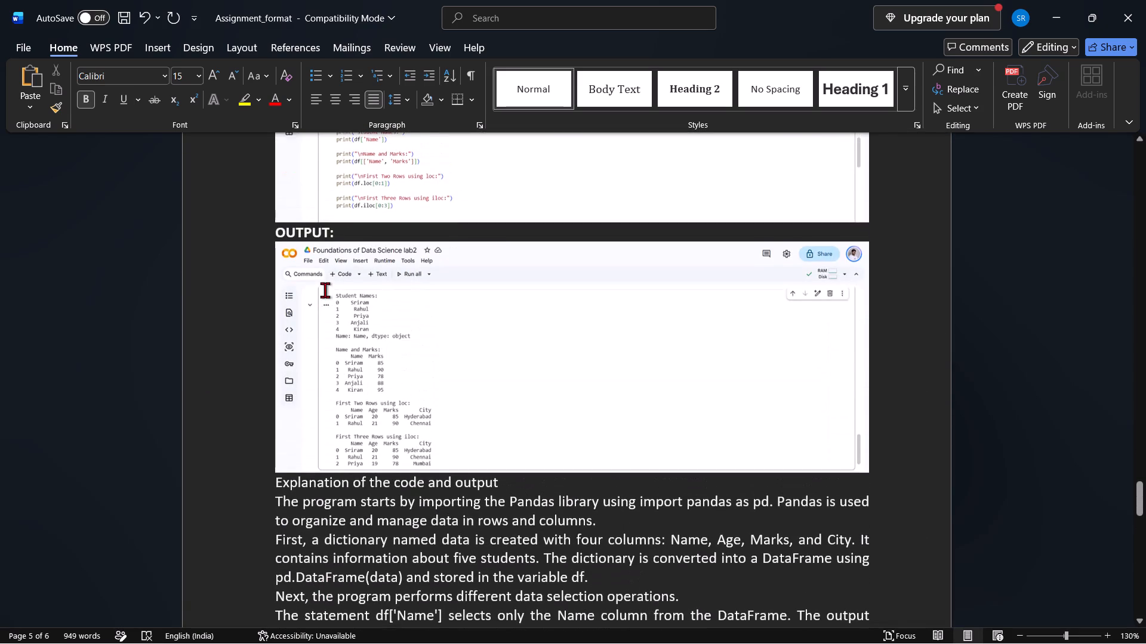
{"action": "left_click", "coordinate": [398, 343]}
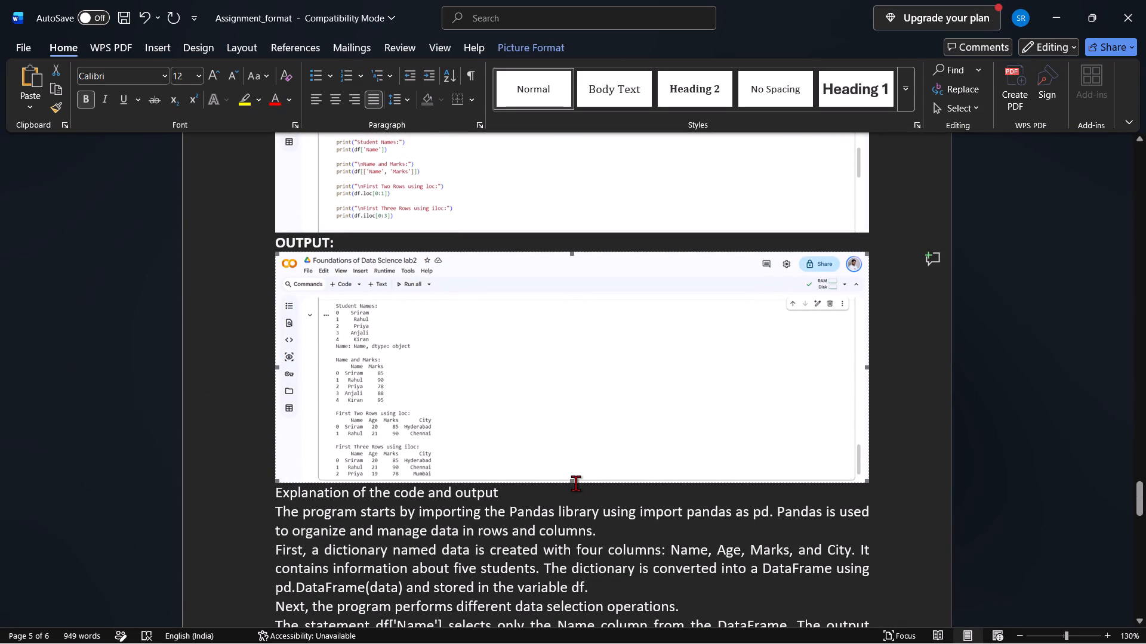
{"action": "left_click_drag", "start_coordinate": [575, 483], "coordinate": [575, 453]}
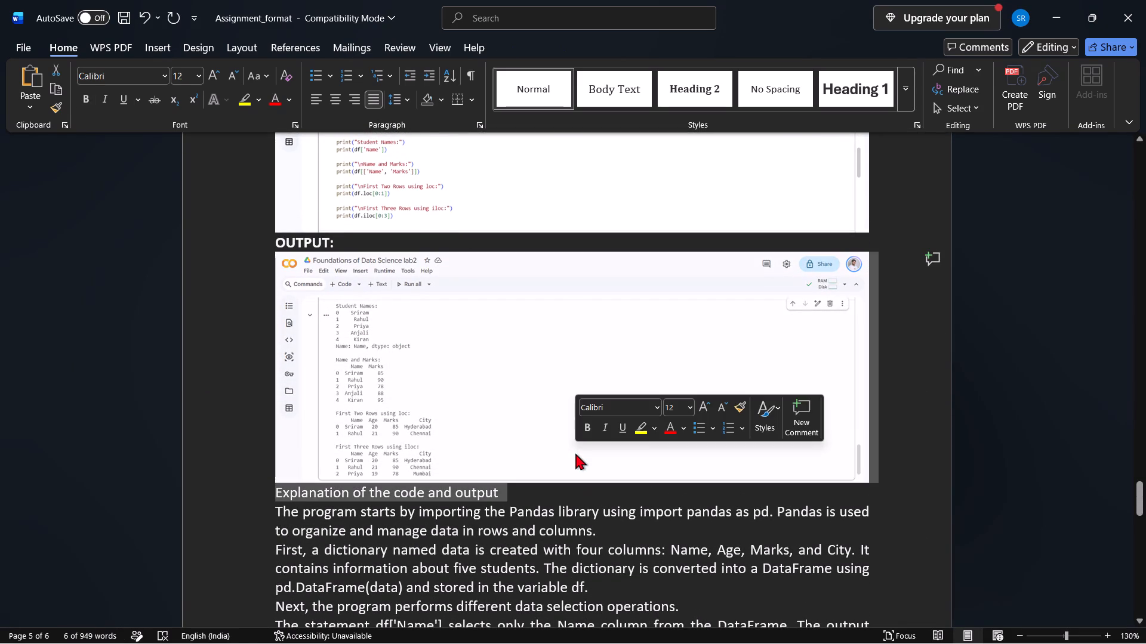
{"action": "left_click", "coordinate": [572, 461]}
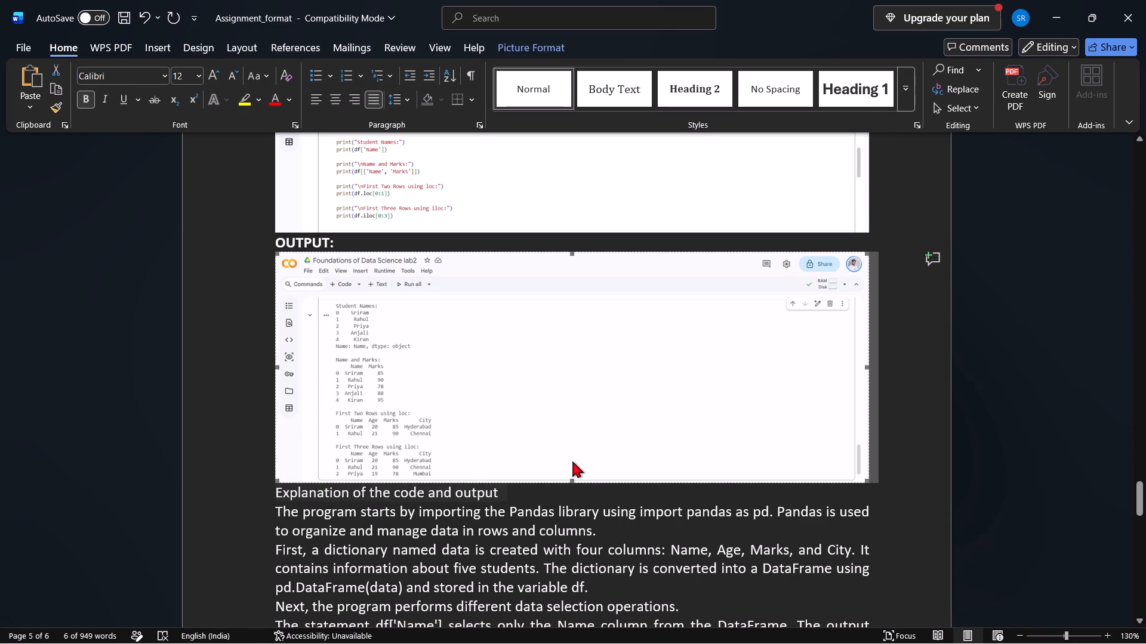
{"action": "left_click", "coordinate": [572, 461]}
{"action": "left_click_drag", "start_coordinate": [571, 479], "coordinate": [574, 464]}
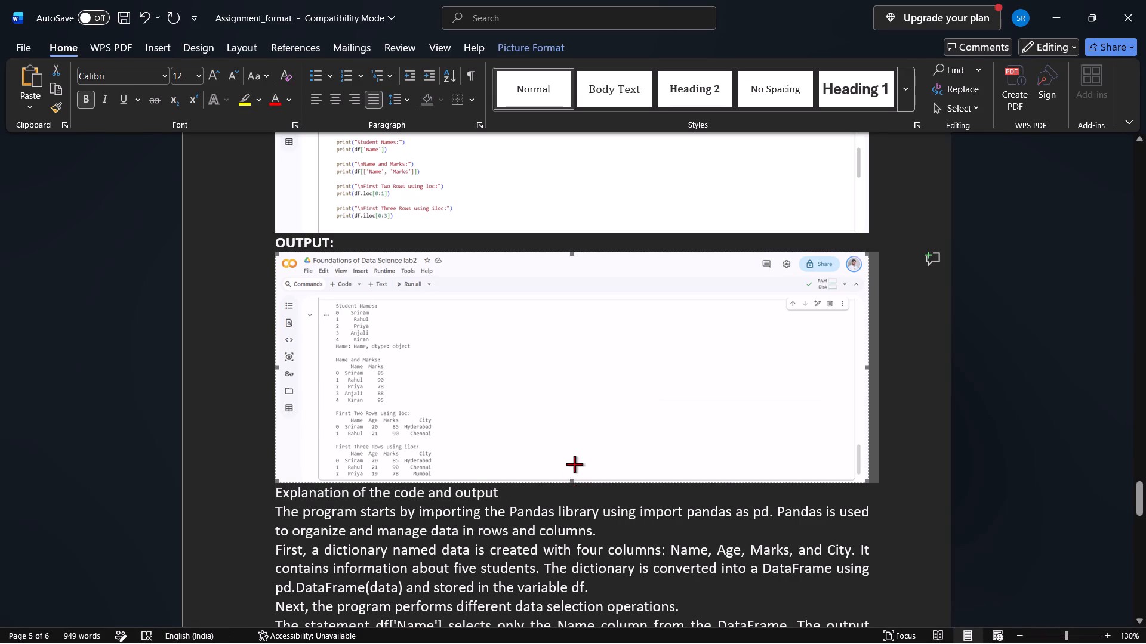
{"action": "left_click_drag", "start_coordinate": [574, 464], "coordinate": [576, 461]}
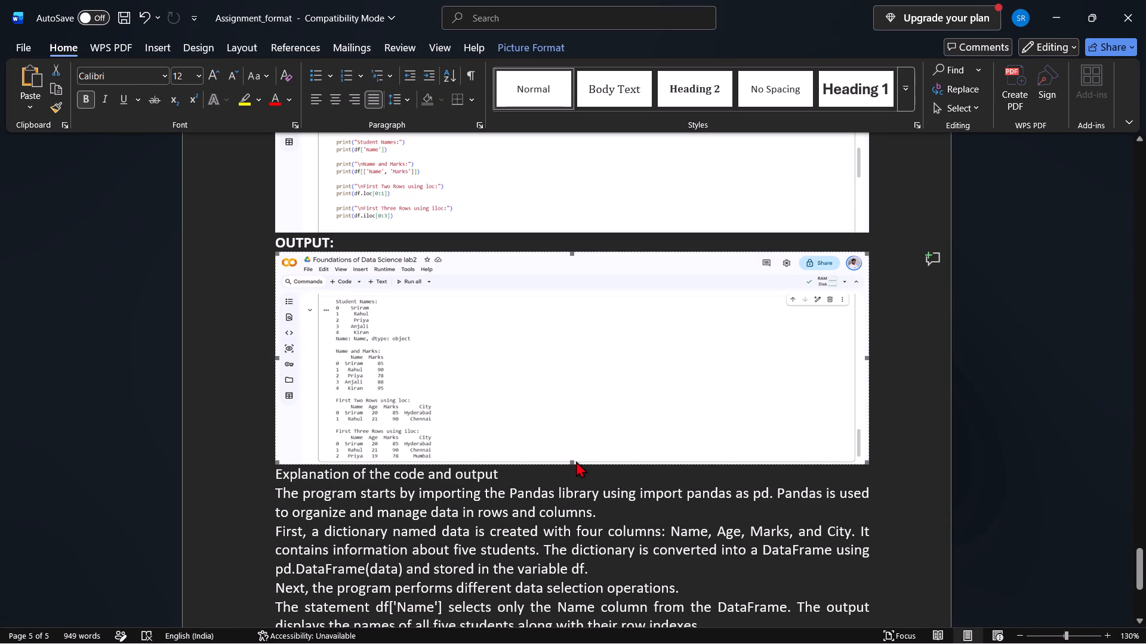
Slightly reduce the height of the item 4 code screenshot from its bottom edge, keeping its width.
{"action": "scroll", "coordinate": [610, 377], "scroll_direction": "up", "scroll_amount": 1}
{"action": "left_click", "coordinate": [610, 377]}
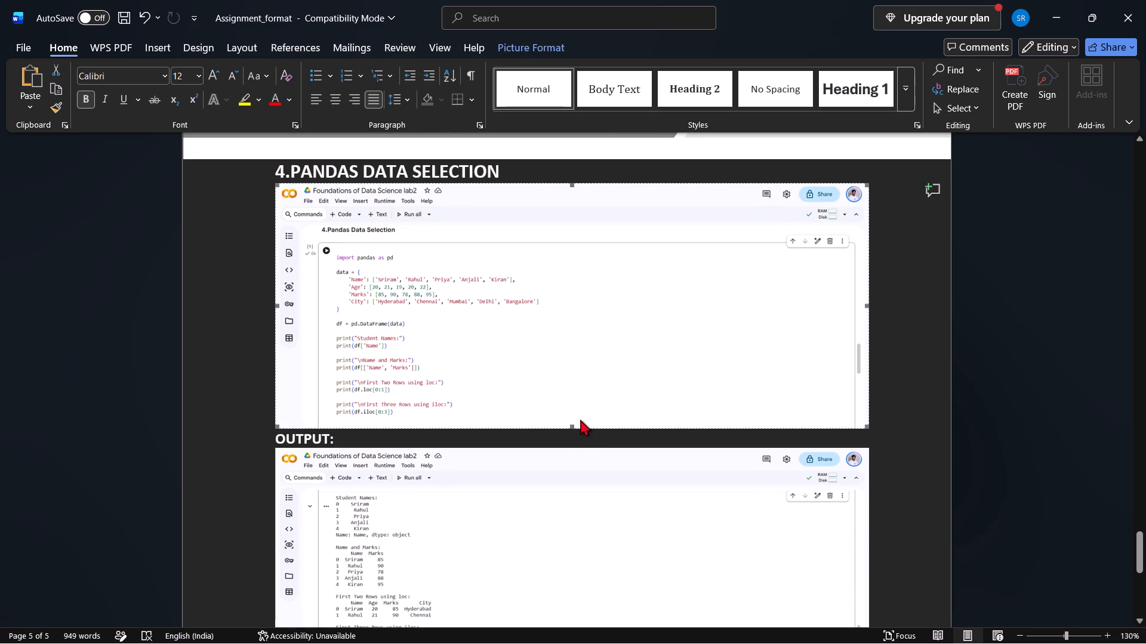
{"action": "left_click_drag", "start_coordinate": [573, 428], "coordinate": [573, 413]}
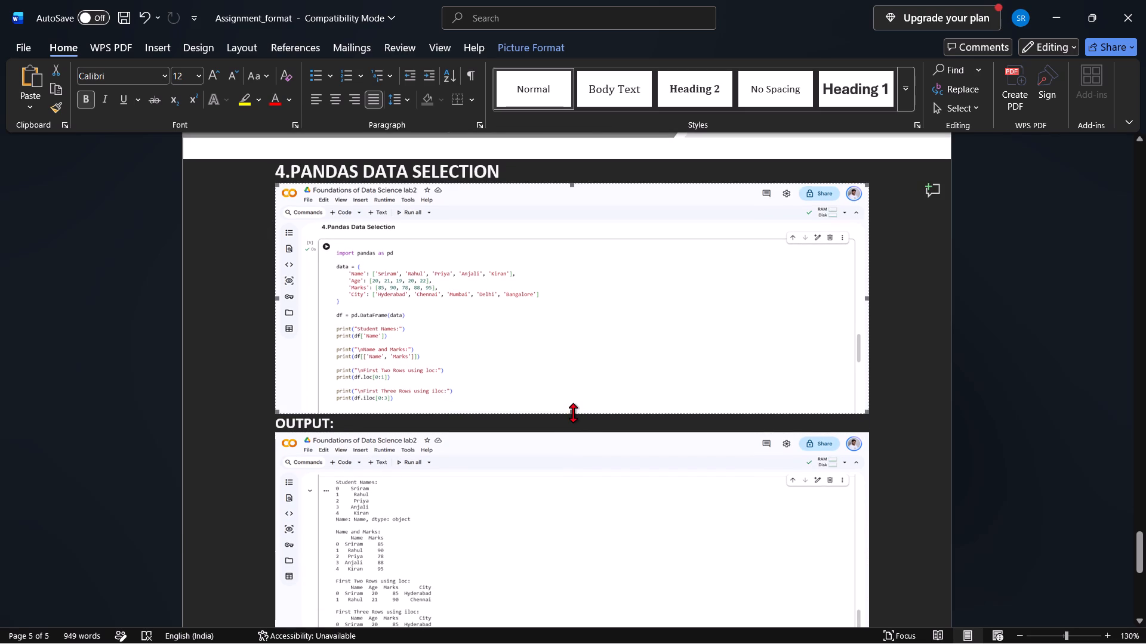
Make the item 4 heading line "Explanation of the code and output" bold.
{"action": "scroll", "coordinate": [573, 413], "scroll_direction": "down", "scroll_amount": 4}
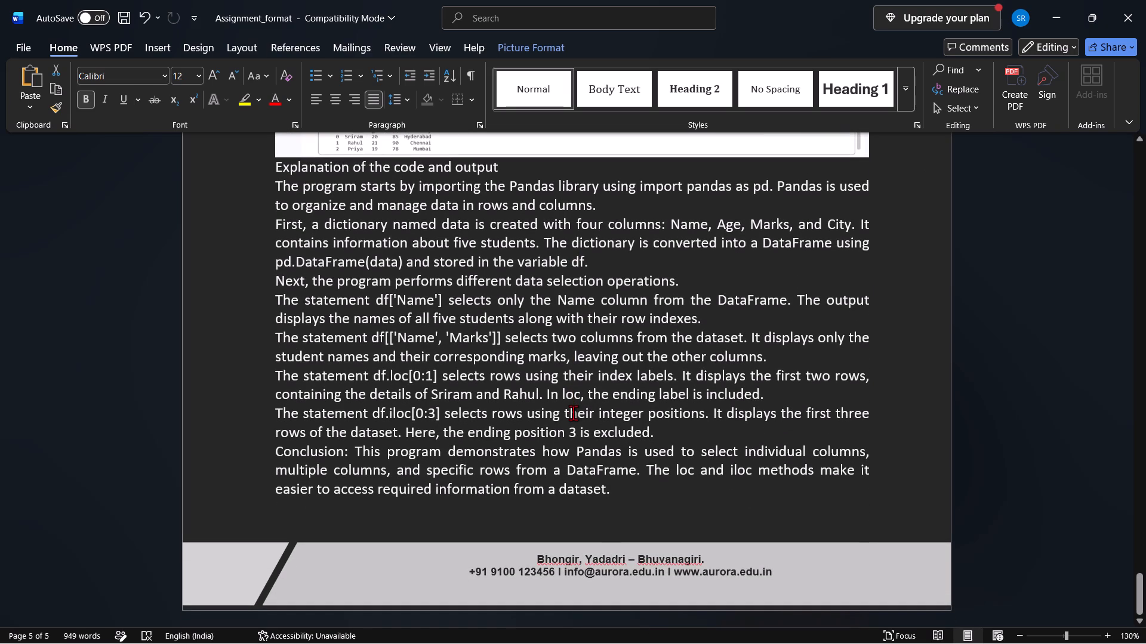
{"action": "left_click_drag", "start_coordinate": [507, 163], "coordinate": [322, 160]}
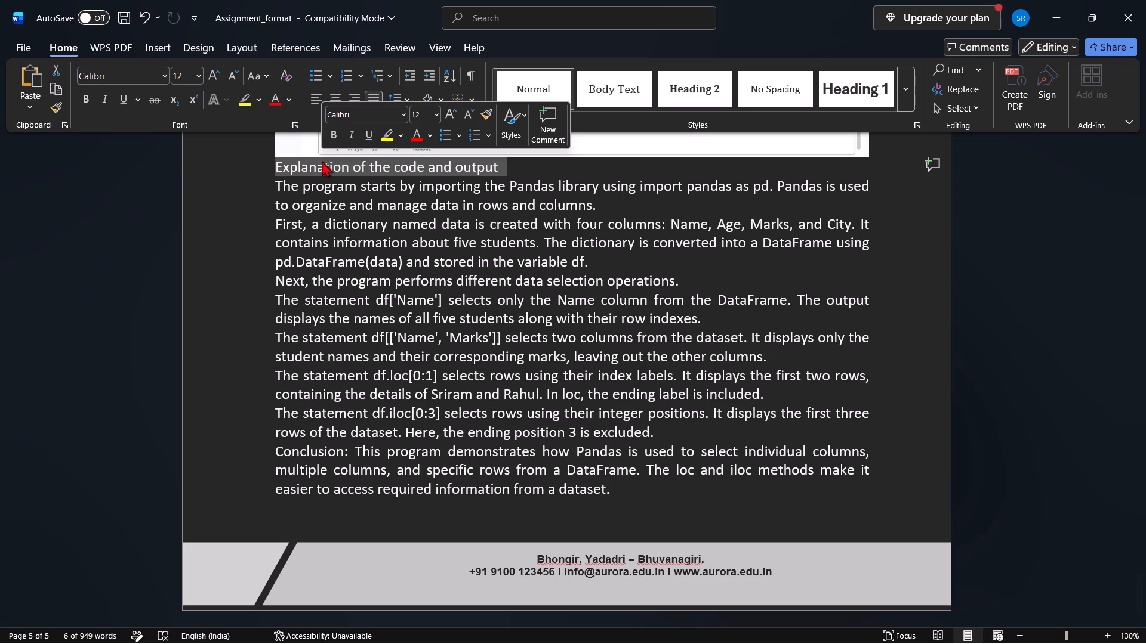
{"action": "left_click", "coordinate": [332, 131]}
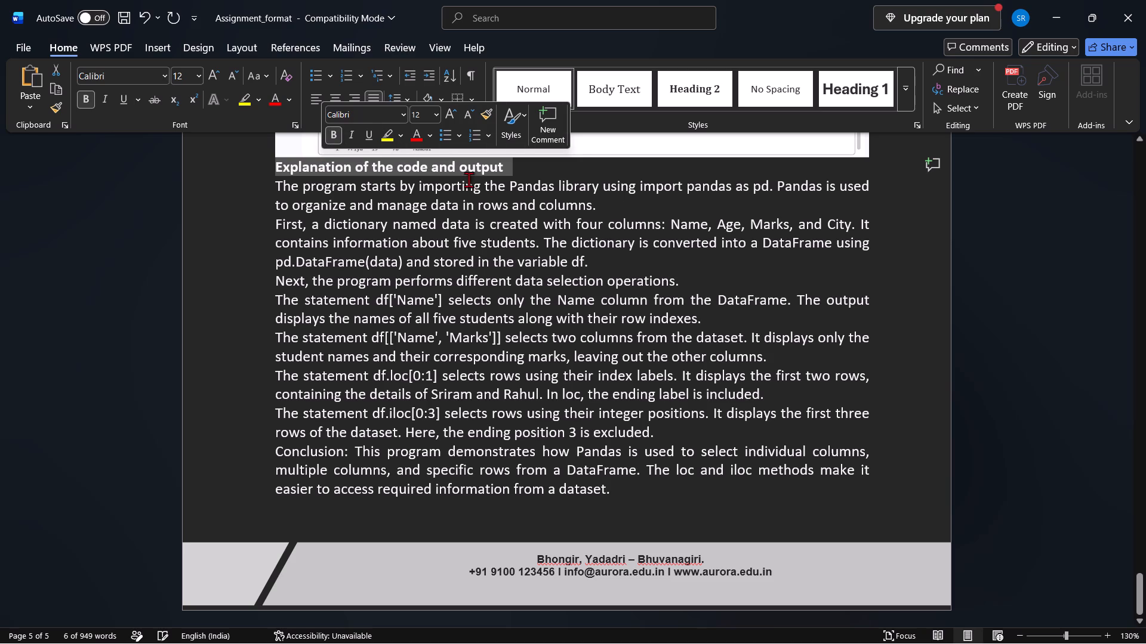
{"action": "left_click", "coordinate": [508, 169]}
Shrink the height of the item 4 code screenshot and its output screenshot a little further.
{"action": "scroll", "coordinate": [508, 169], "scroll_direction": "up", "scroll_amount": 2}
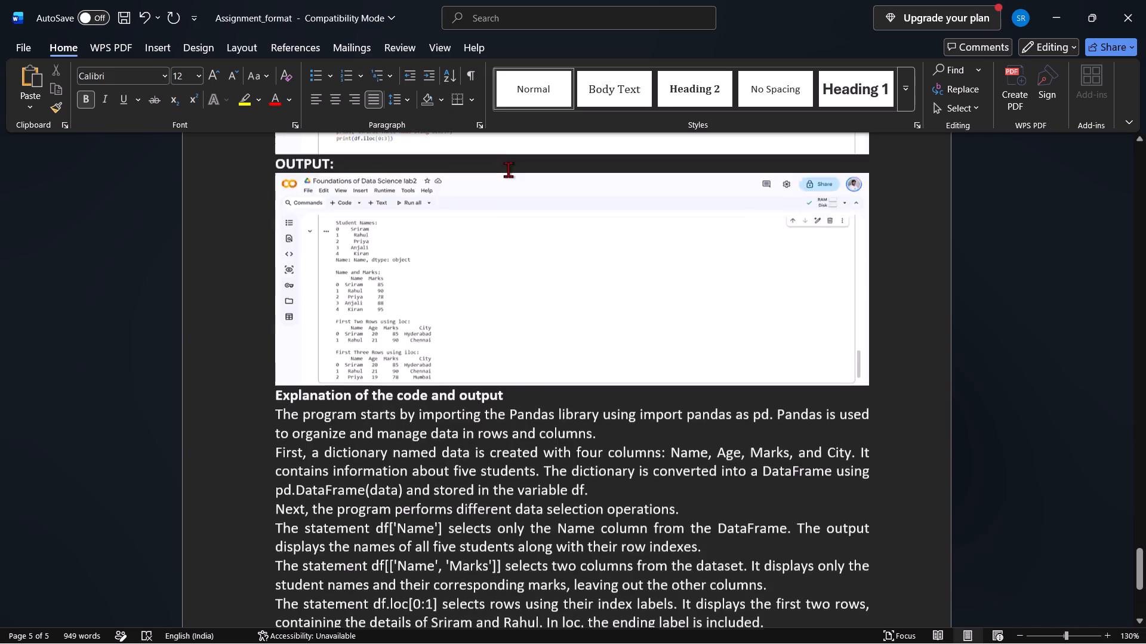
{"action": "scroll", "coordinate": [508, 169], "scroll_direction": "up", "scroll_amount": 1}
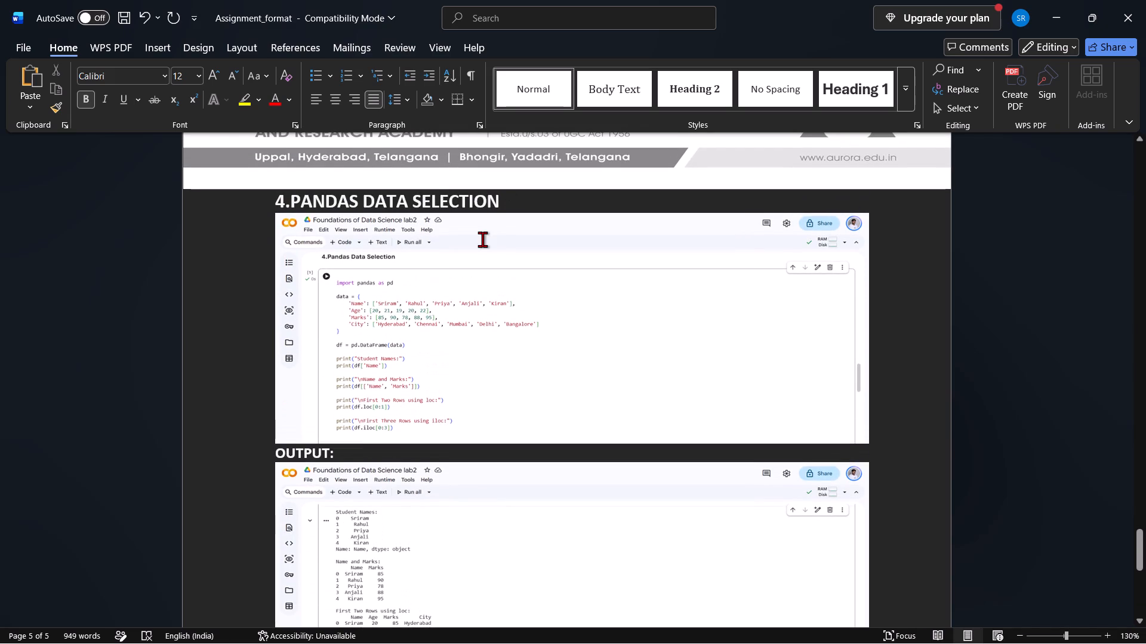
{"action": "left_click", "coordinate": [482, 278]}
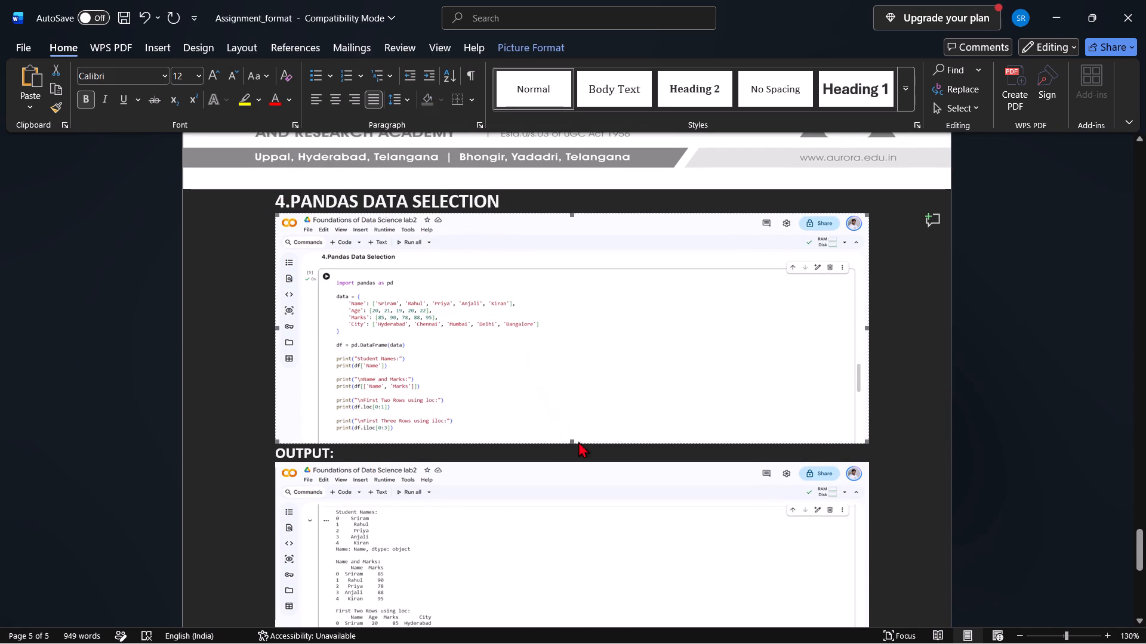
{"action": "left_click_drag", "start_coordinate": [571, 442], "coordinate": [570, 425]}
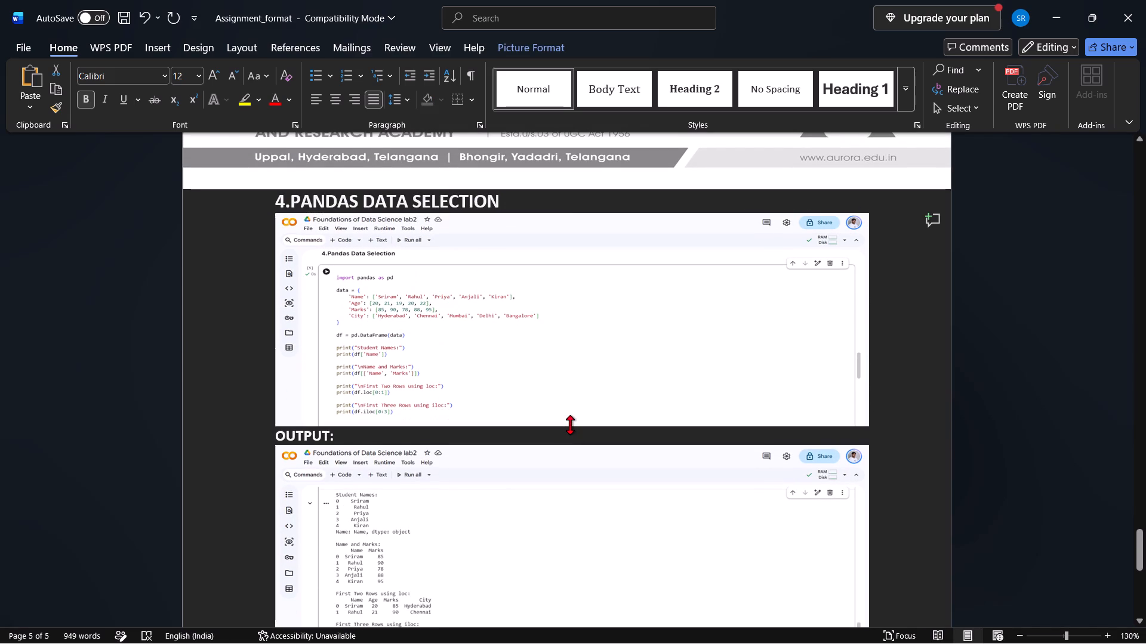
{"action": "scroll", "coordinate": [566, 451], "scroll_direction": "down", "scroll_amount": 1}
{"action": "left_click", "coordinate": [566, 451]}
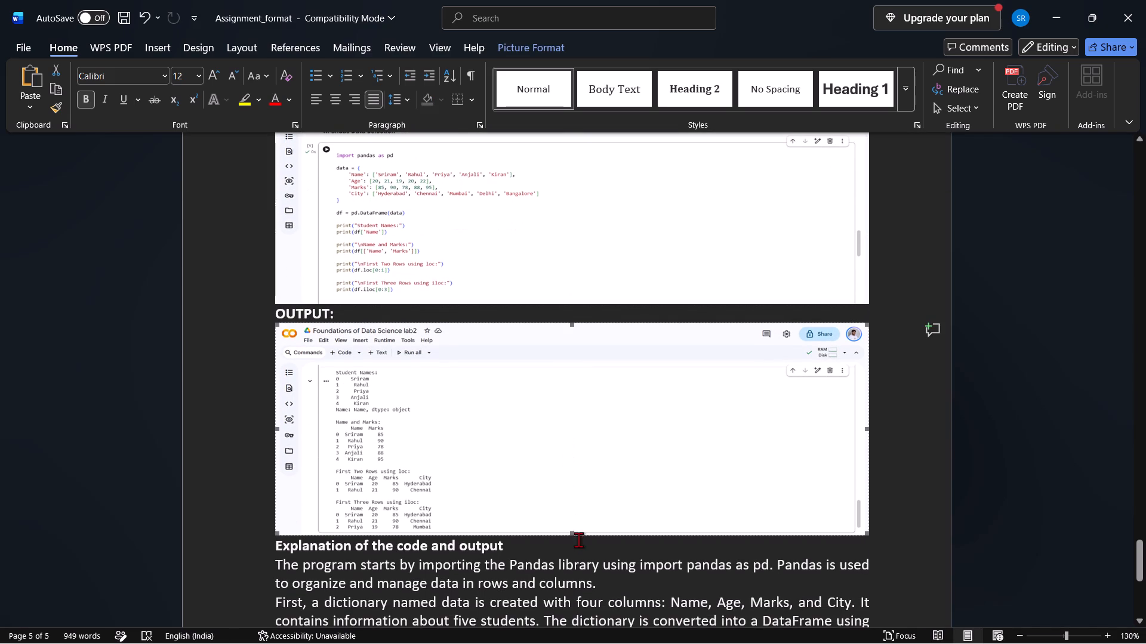
{"action": "left_click_drag", "start_coordinate": [573, 532], "coordinate": [573, 521]}
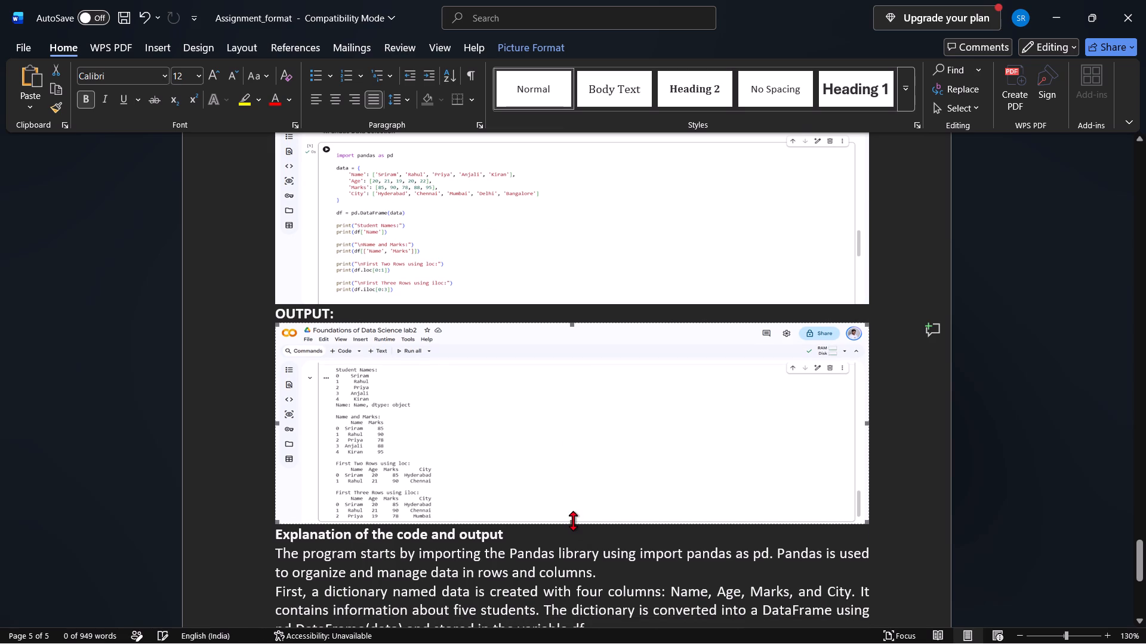
Add three new lines after the item 4 conclusion paragraph.
{"action": "scroll", "coordinate": [573, 521], "scroll_direction": "down", "scroll_amount": 1}
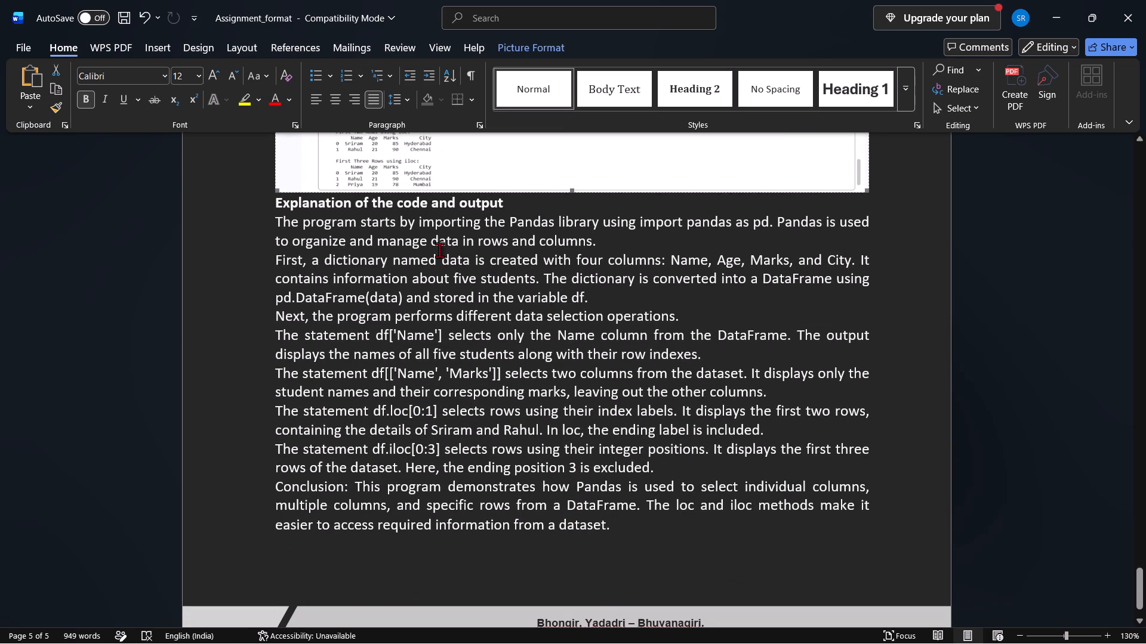
{"action": "left_click", "coordinate": [509, 210]}
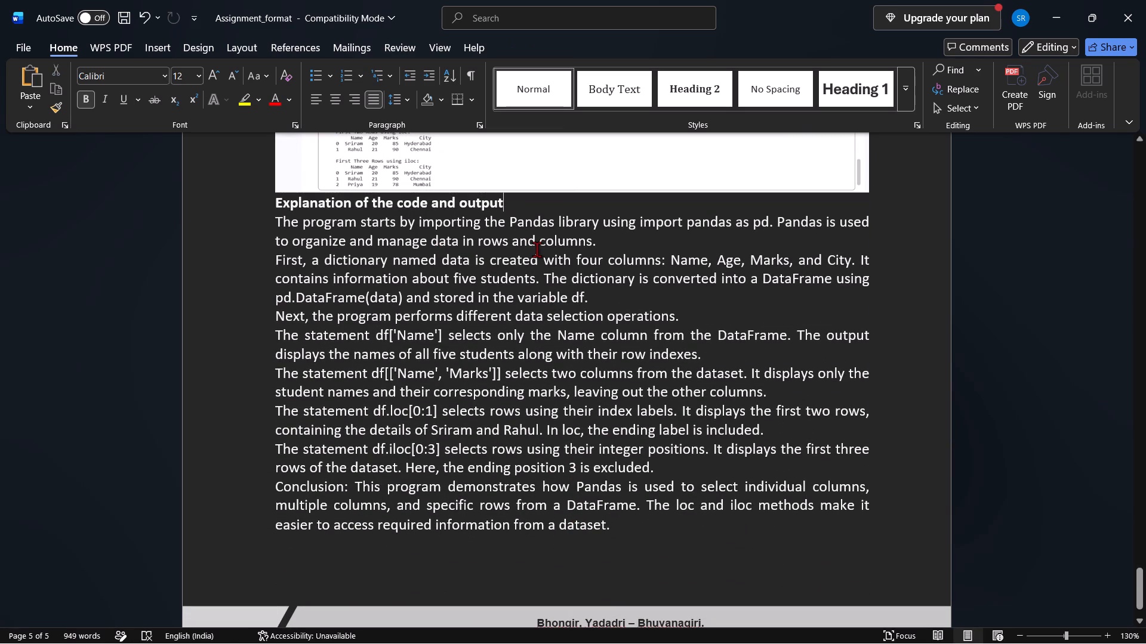
{"action": "scroll", "coordinate": [537, 249], "scroll_direction": "down", "scroll_amount": 2}
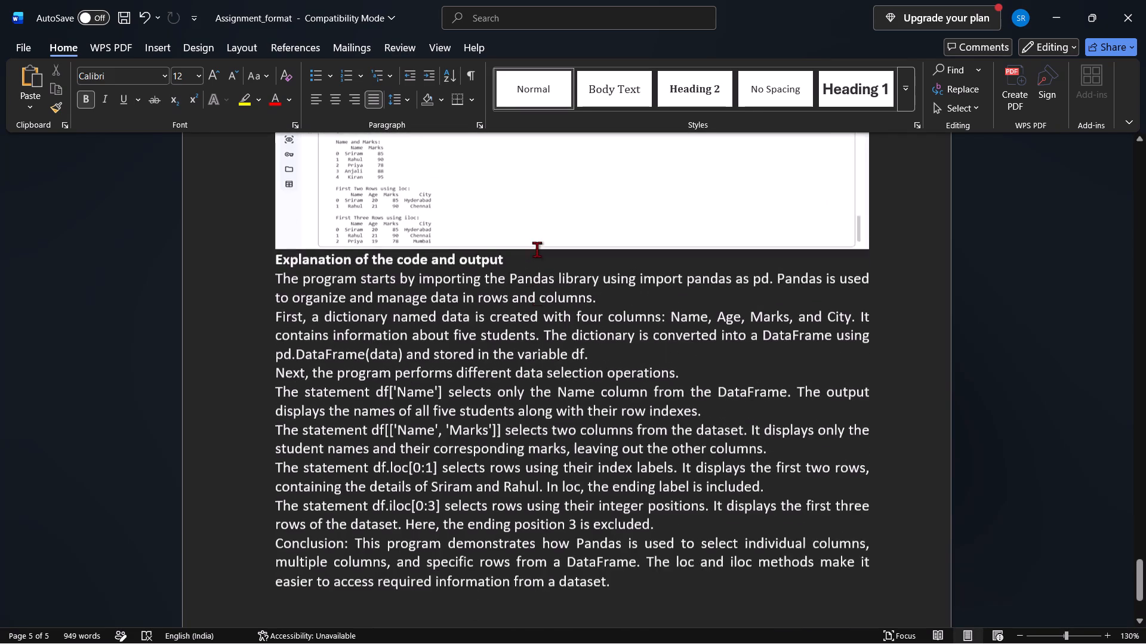
{"action": "scroll", "coordinate": [537, 249], "scroll_direction": "down", "scroll_amount": 1}
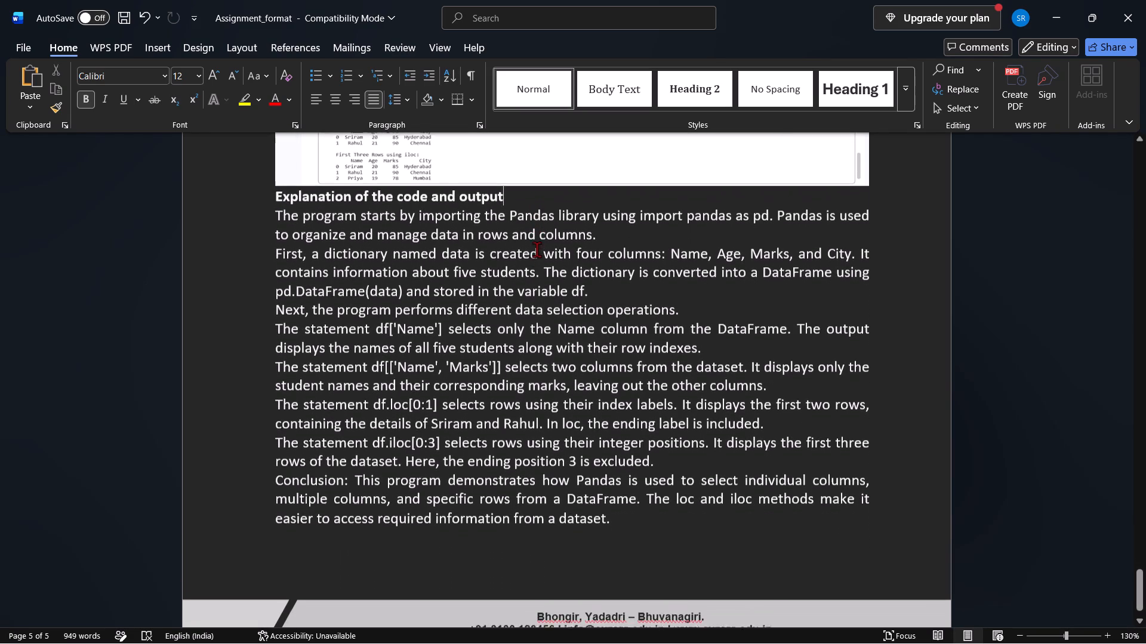
{"action": "scroll", "coordinate": [537, 249], "scroll_direction": "down", "scroll_amount": 1}
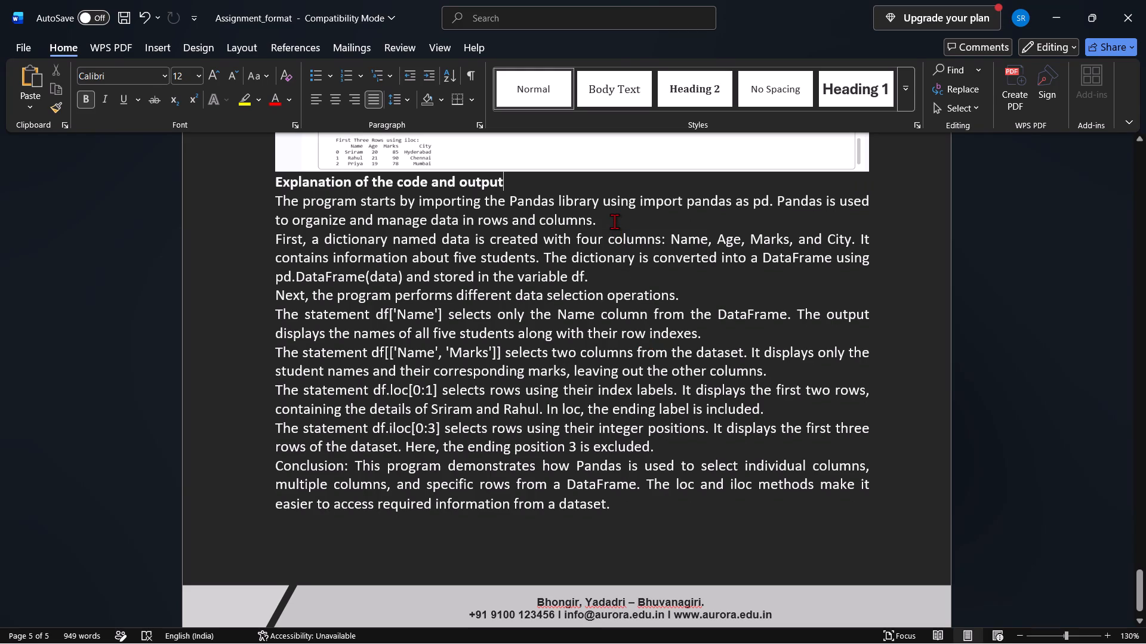
{"action": "scroll", "coordinate": [617, 346], "scroll_direction": "down", "scroll_amount": 1}
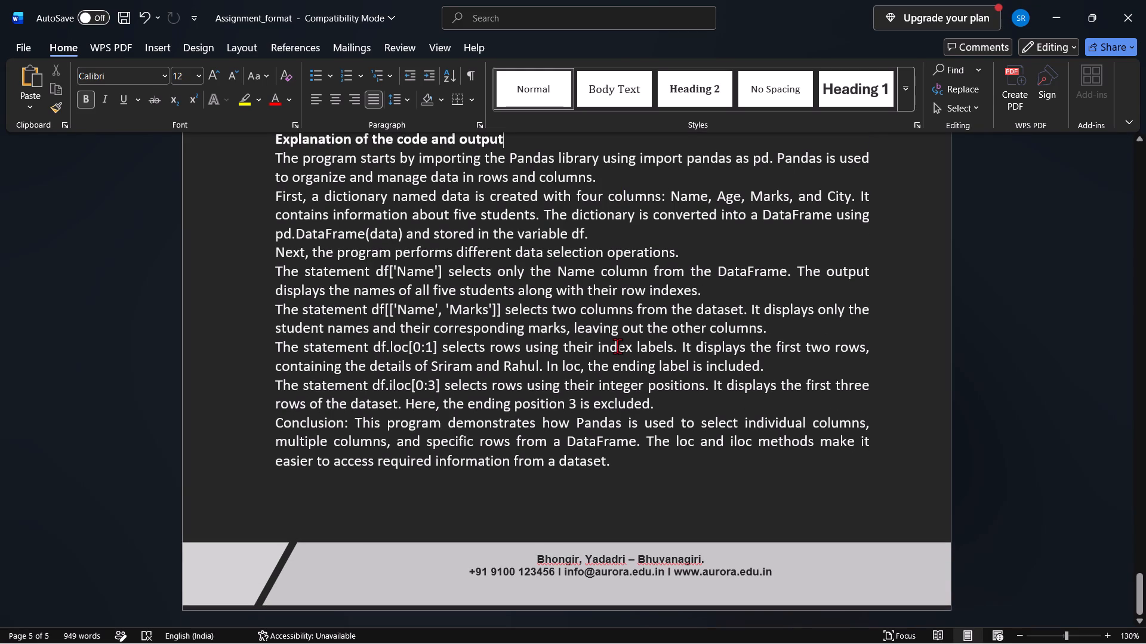
{"action": "left_click", "coordinate": [633, 470]}
{"action": "key", "text": "Return"}
{"action": "key", "text": "Return"}
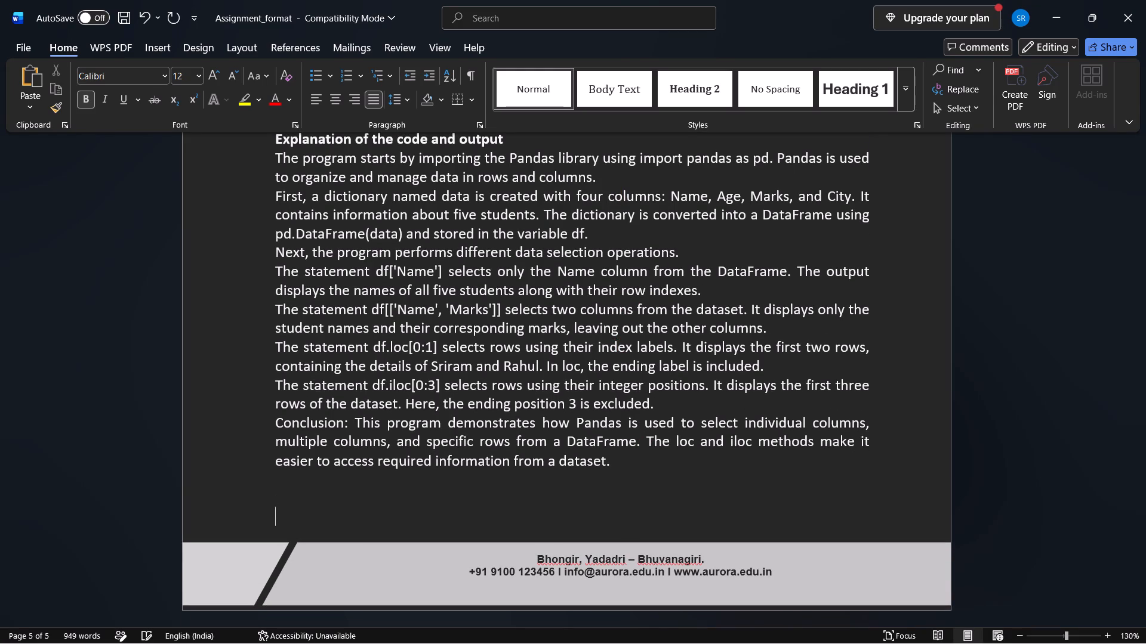
{"action": "key", "text": "Return"}
Insert a blank line after each item 4 paragraph on the Pandas import, the dictionary, df['Name'] and df[['Name', 'Marks']].
{"action": "scroll", "coordinate": [633, 470], "scroll_direction": "up", "scroll_amount": 1}
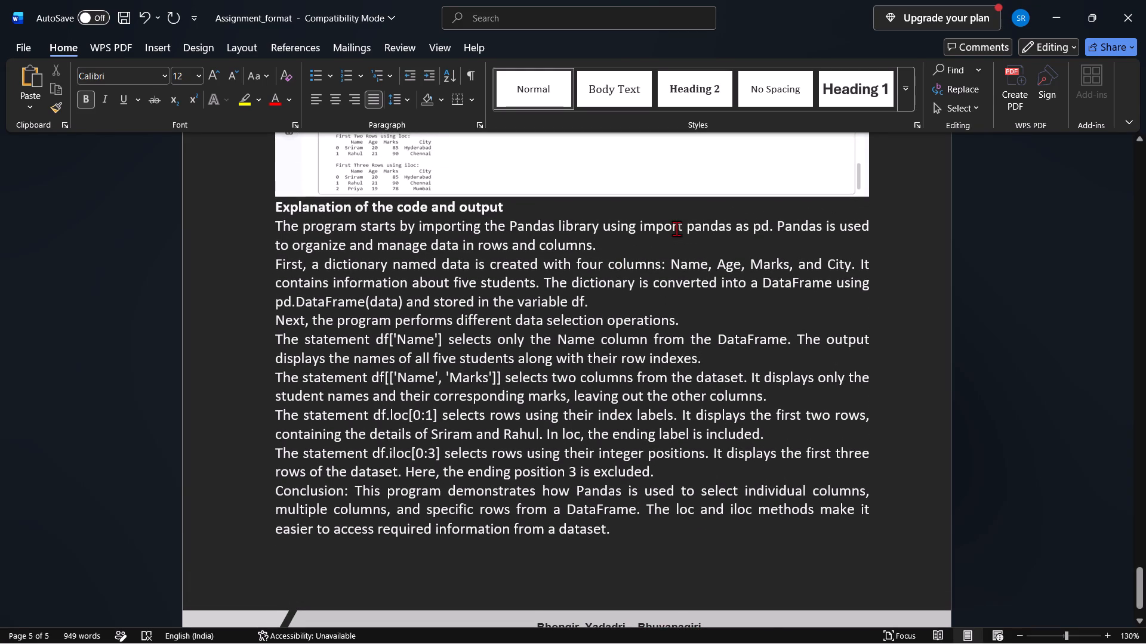
{"action": "left_click", "coordinate": [623, 252]}
{"action": "key", "text": "Return"}
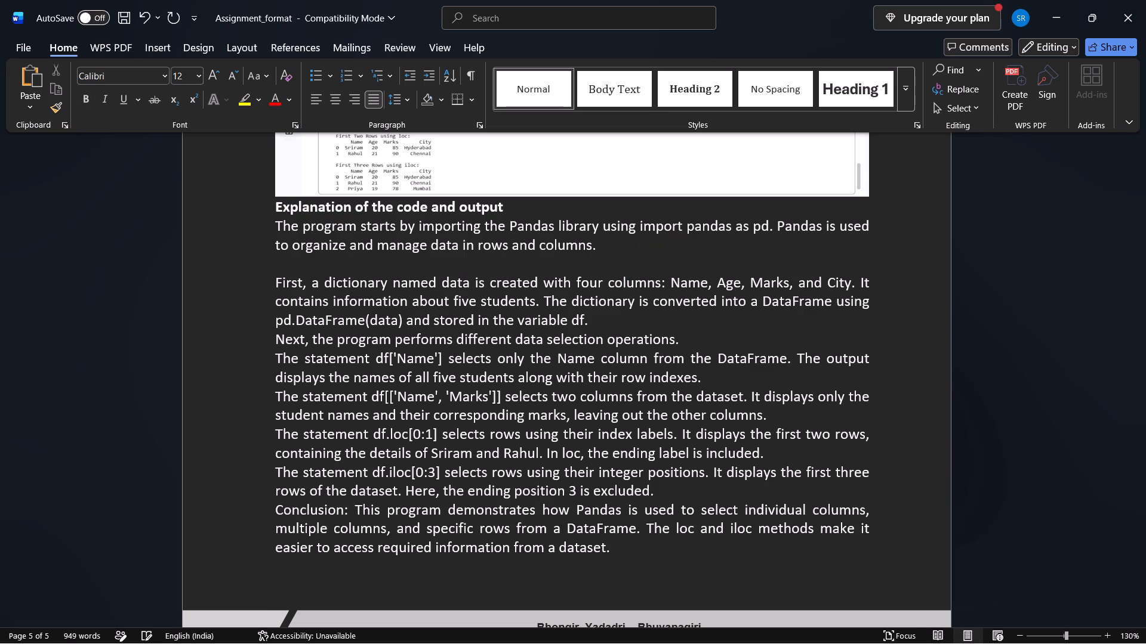
{"action": "left_click", "coordinate": [626, 316]}
{"action": "key", "text": "Return"}
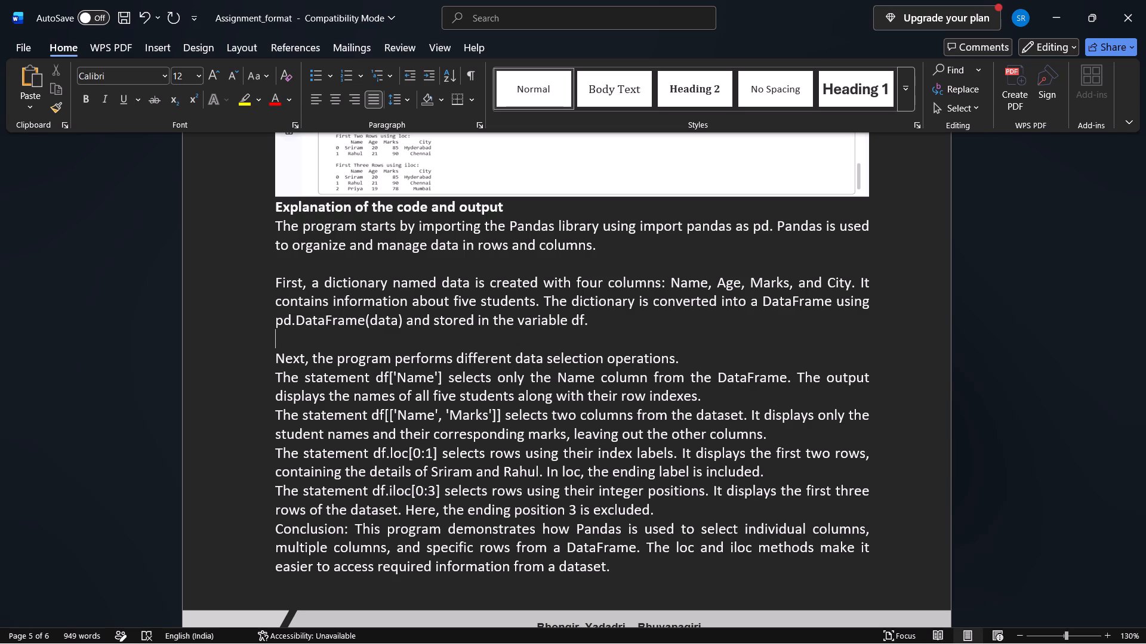
{"action": "left_click", "coordinate": [711, 402]}
{"action": "key", "text": "Return"}
{"action": "scroll", "coordinate": [711, 402], "scroll_direction": "down", "scroll_amount": 1}
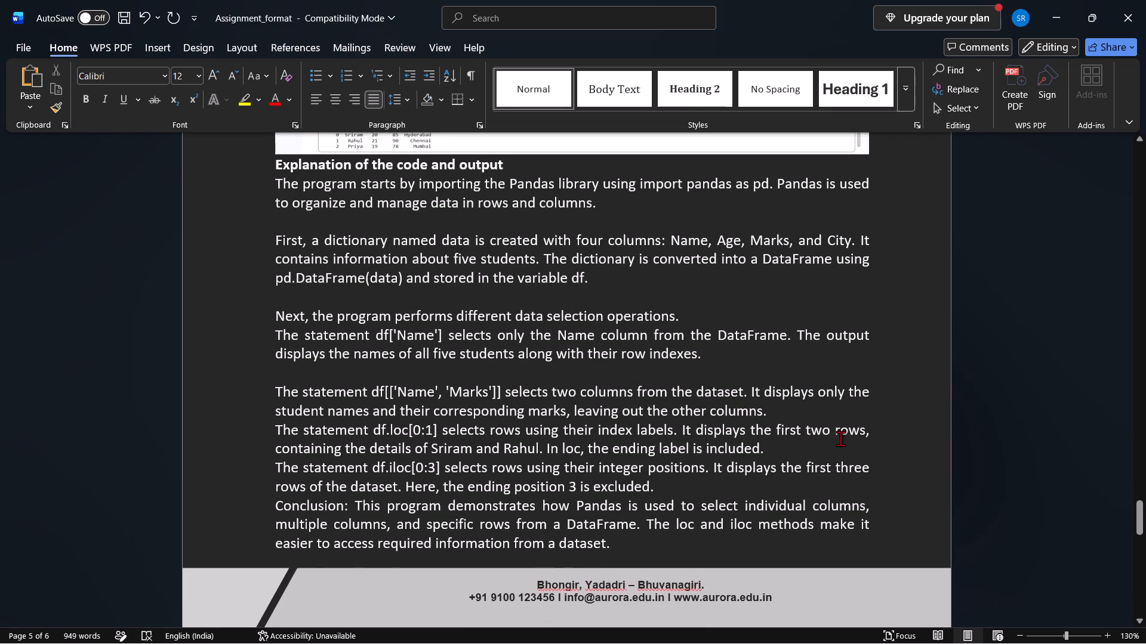
{"action": "left_click", "coordinate": [776, 407]}
{"action": "key", "text": "Return"}
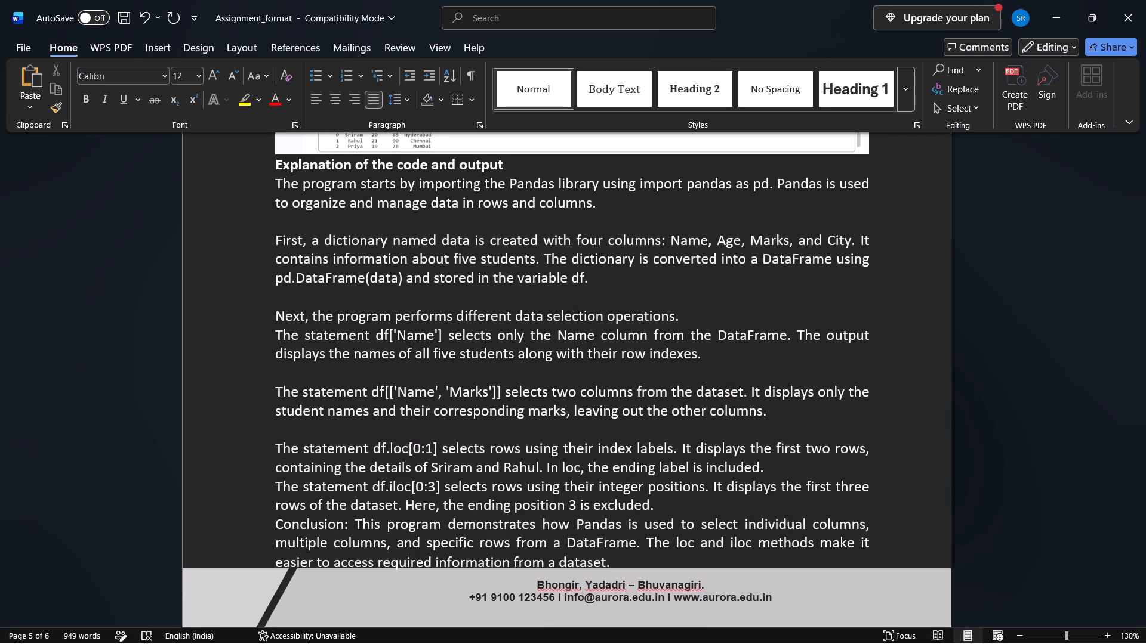
Set the font size of all item 4 explanation paragraphs, from the Pandas import to the conclusion, to 11.
{"action": "scroll", "coordinate": [776, 407], "scroll_direction": "down", "scroll_amount": 1}
{"action": "scroll", "coordinate": [660, 479], "scroll_direction": "down", "scroll_amount": 1}
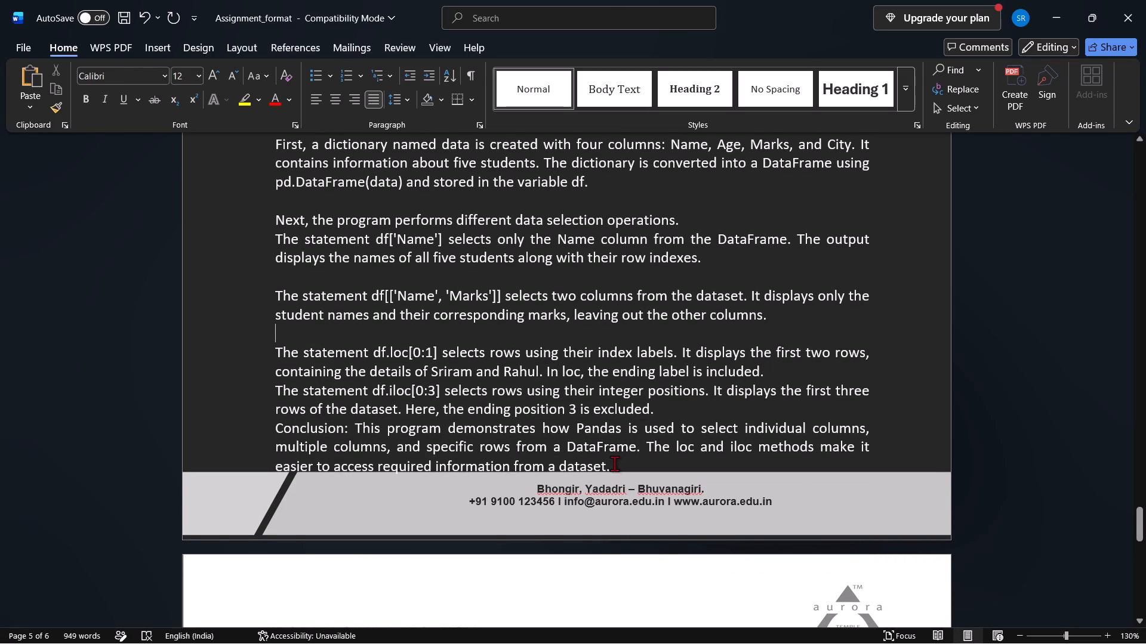
{"action": "left_click_drag", "start_coordinate": [614, 463], "coordinate": [304, 120]}
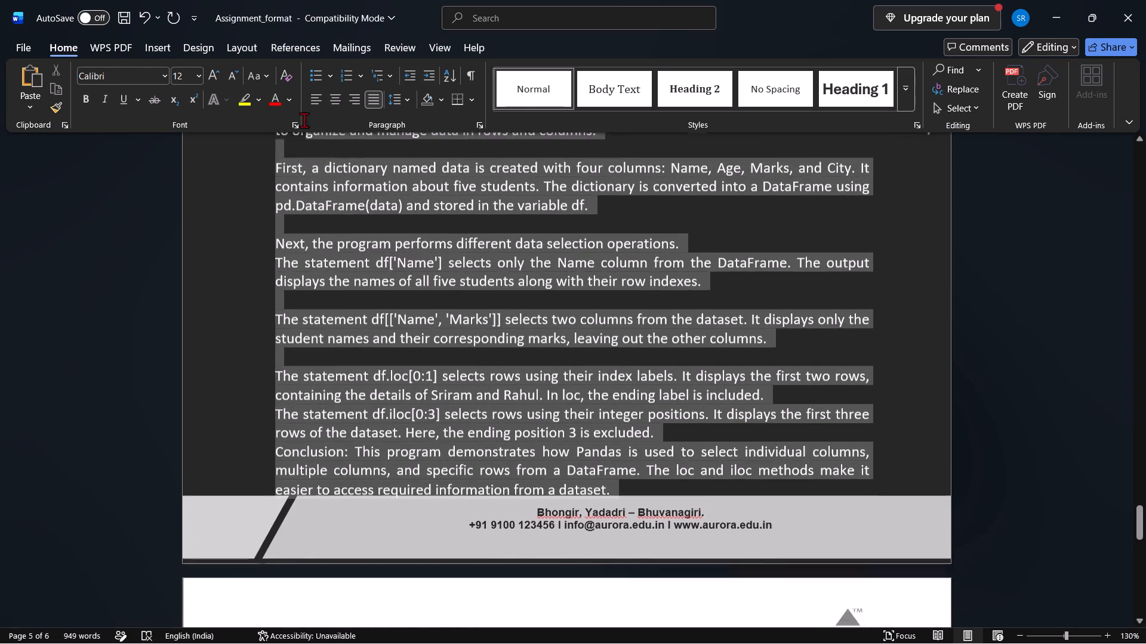
{"action": "left_click_drag", "start_coordinate": [304, 120], "coordinate": [273, 228]}
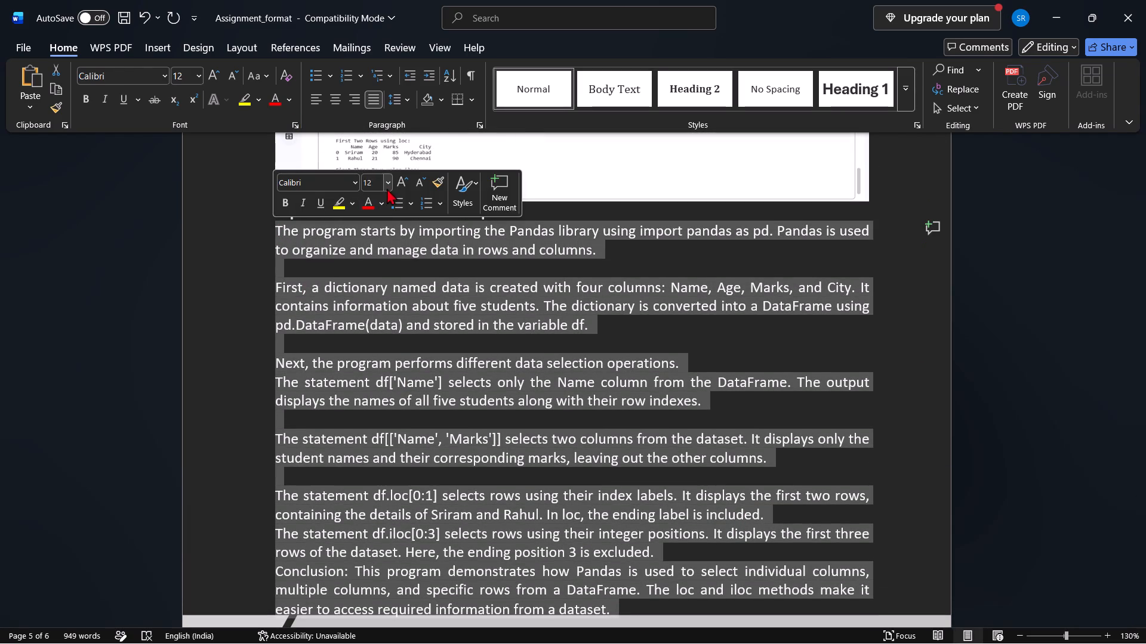
{"action": "left_click", "coordinate": [368, 182]}
{"action": "type", "text": "11"}
{"action": "key", "text": "Return"}
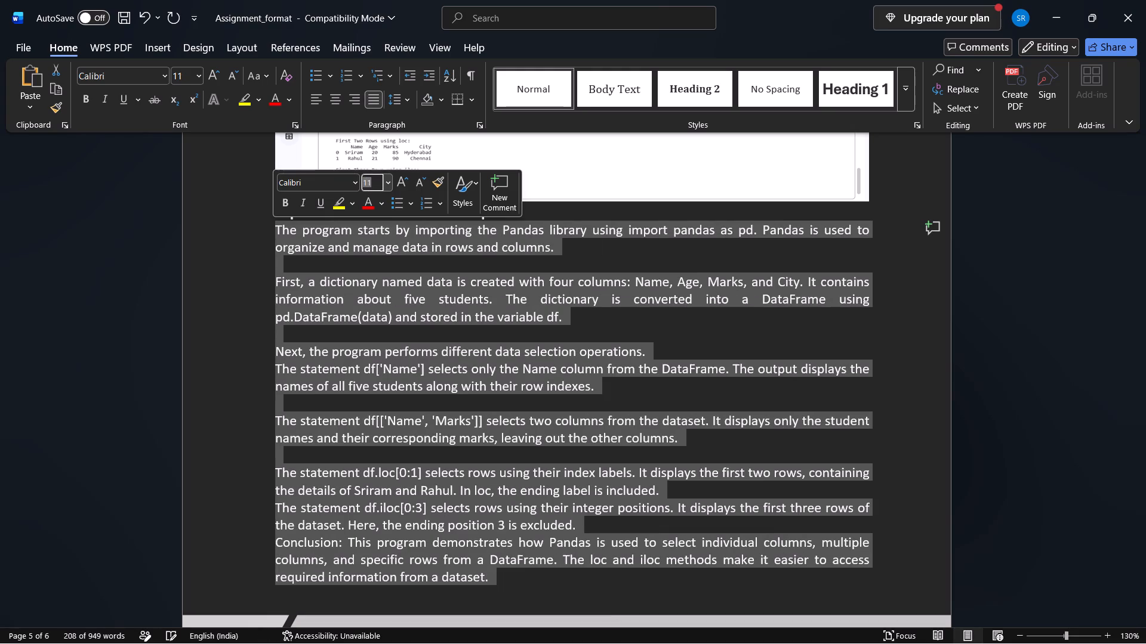
{"action": "left_click", "coordinate": [449, 312]}
Insert a blank line after the item 4 paragraph on df.loc[0:1].
{"action": "scroll", "coordinate": [449, 312], "scroll_direction": "down", "scroll_amount": 1}
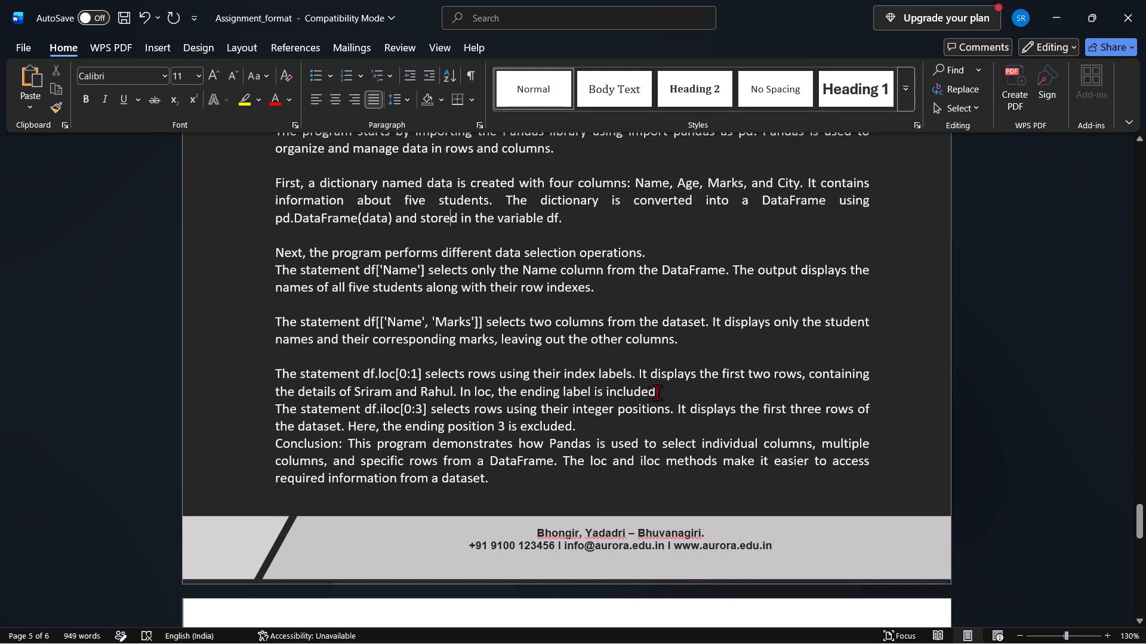
{"action": "left_click", "coordinate": [660, 392]}
{"action": "key", "text": "Return"}
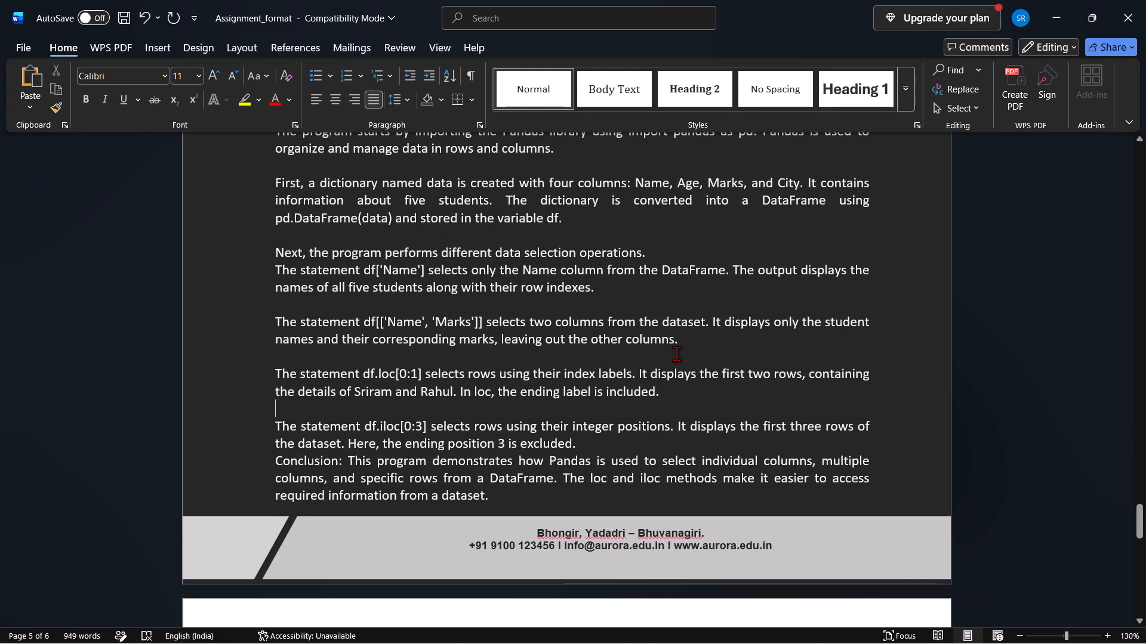
Remove the extra blank lines at the start of page 6 and begin the next item's heading with "5.".
{"action": "scroll", "coordinate": [667, 373], "scroll_direction": "up", "scroll_amount": 1}
{"action": "scroll", "coordinate": [667, 373], "scroll_direction": "down", "scroll_amount": 2}
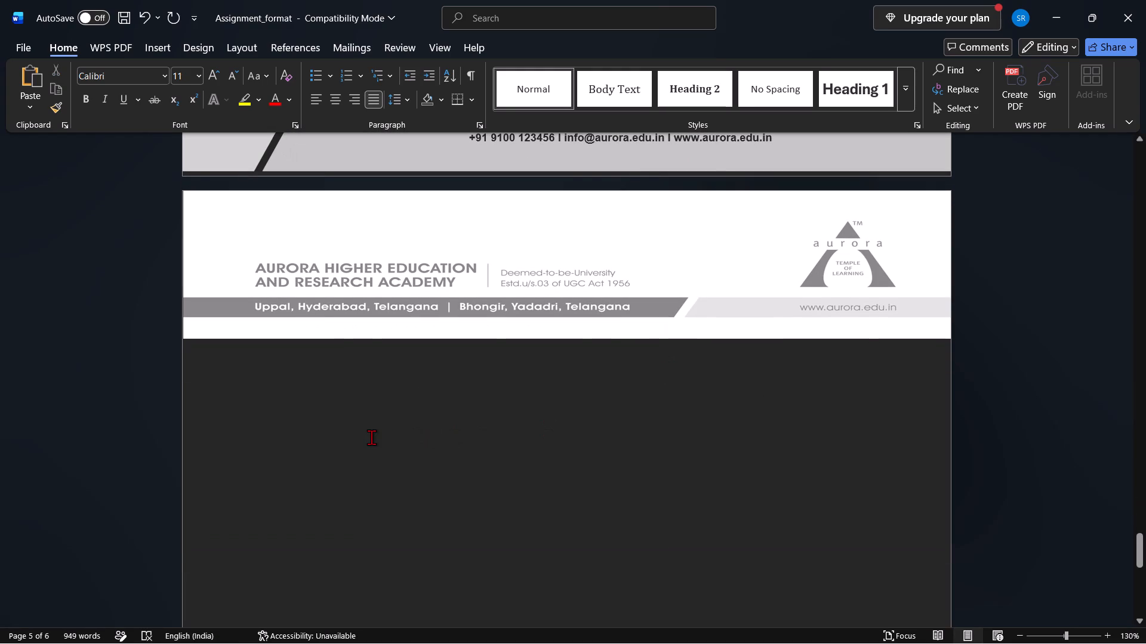
{"action": "left_click", "coordinate": [371, 437]}
{"action": "scroll", "coordinate": [371, 437], "scroll_direction": "up", "scroll_amount": 4}
{"action": "scroll", "coordinate": [371, 437], "scroll_direction": "down", "scroll_amount": 1}
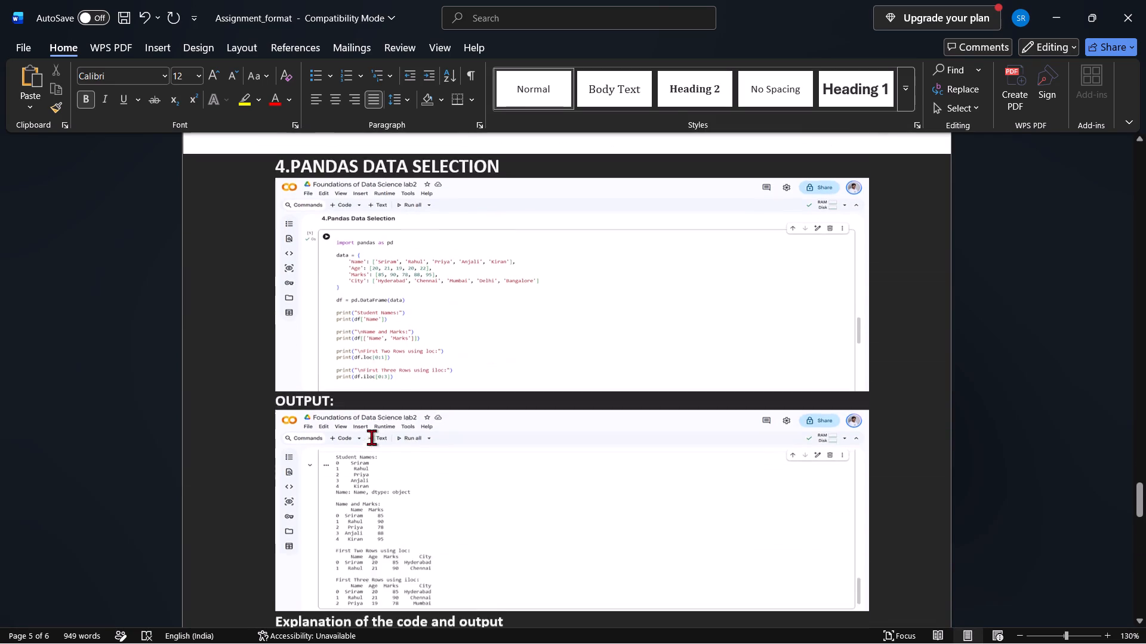
{"action": "scroll", "coordinate": [371, 437], "scroll_direction": "down", "scroll_amount": 2}
{"action": "key", "text": "BackSpace"}
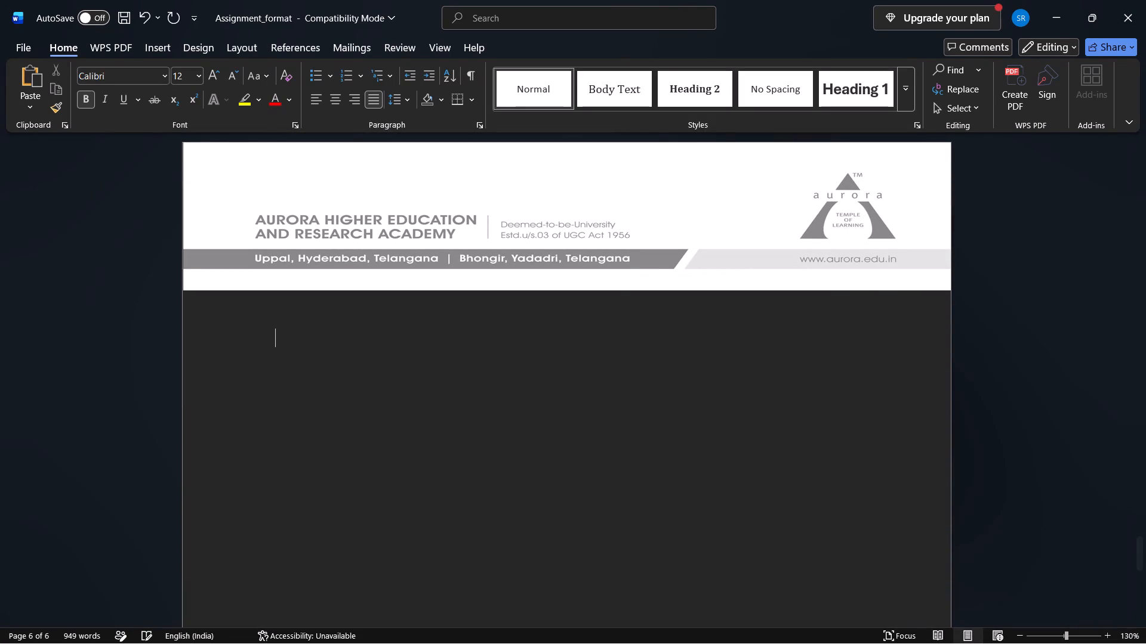
{"action": "key", "text": "BackSpace"}
{"action": "type", "text": "53"}
{"action": "key", "text": "BackSpace"}
{"action": "key", "text": "period"}
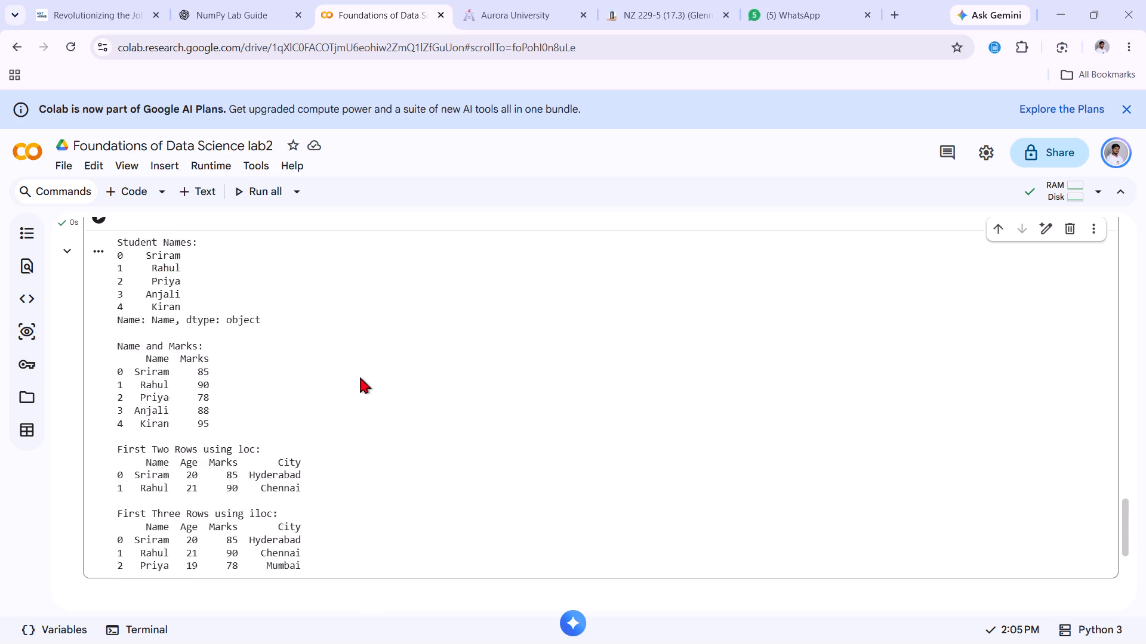
{"action": "scroll", "coordinate": [360, 377], "scroll_direction": "up", "scroll_amount": 4}
{"action": "scroll", "coordinate": [360, 377], "scroll_direction": "down", "scroll_amount": 2}
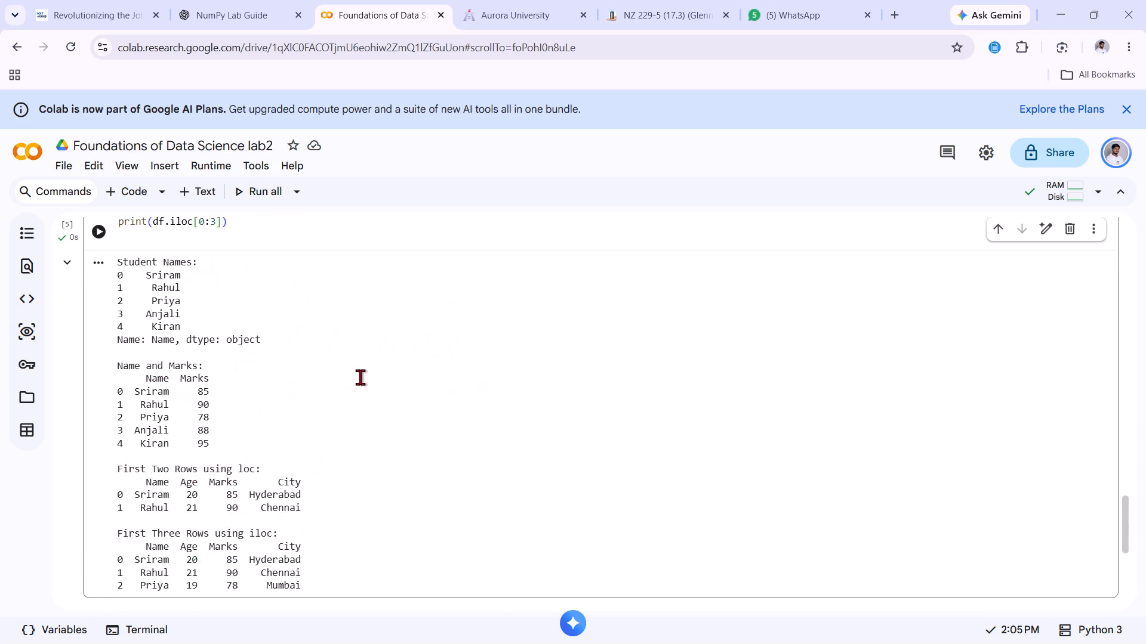
{"action": "scroll", "coordinate": [360, 377], "scroll_direction": "down", "scroll_amount": 3}
{"action": "left_click", "coordinate": [629, 425]}
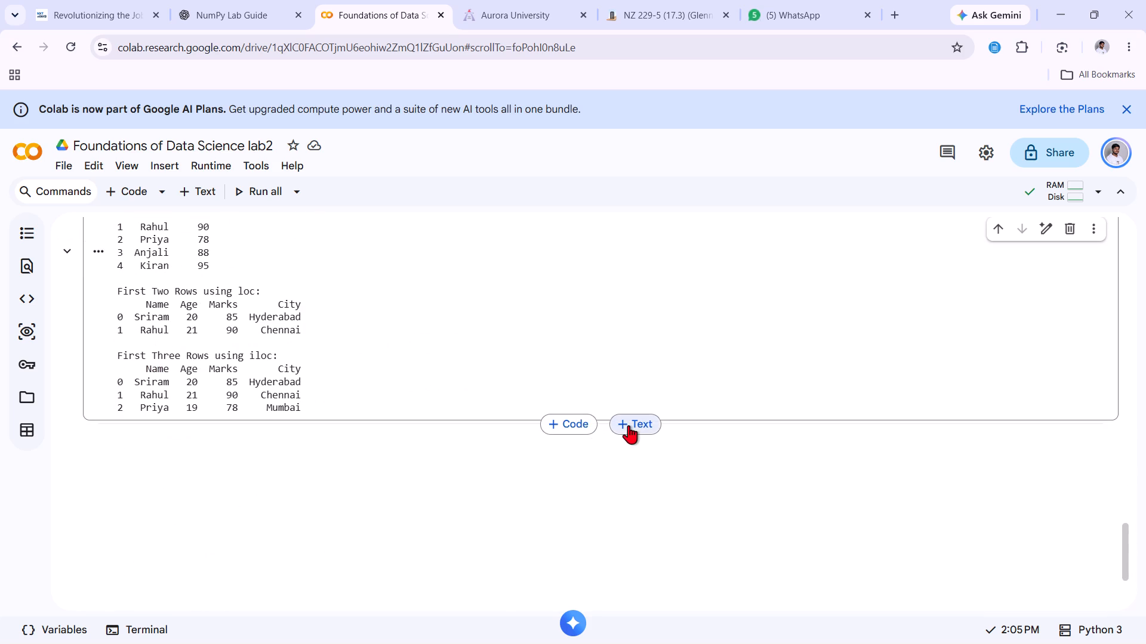
{"action": "key", "text": "ctrl+v"}
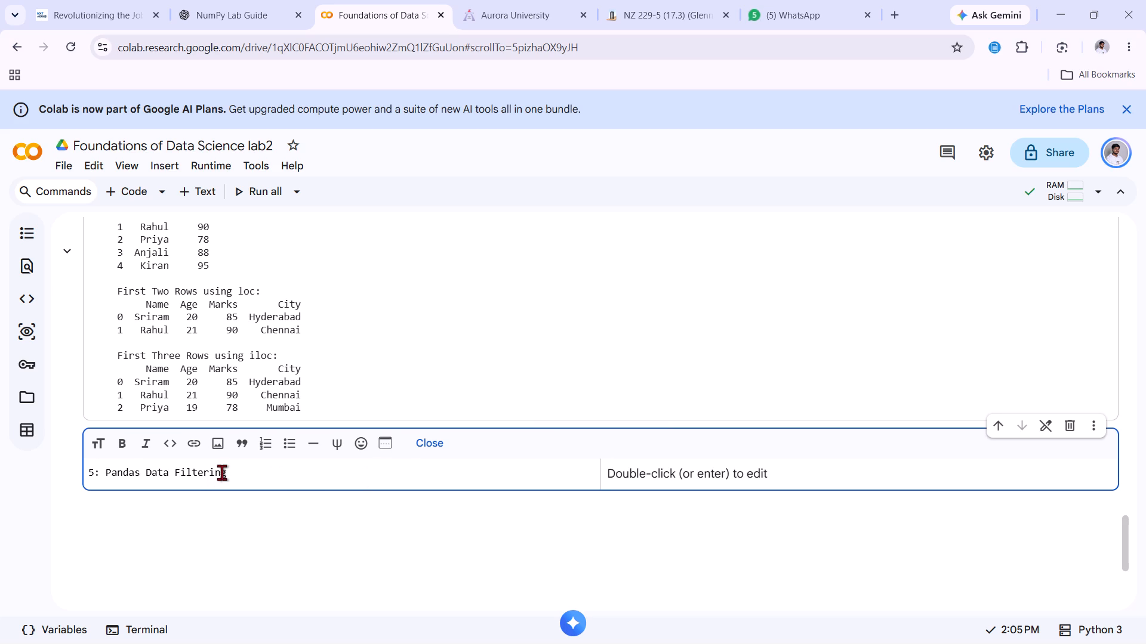
Make the new text cell's title bold and change it to read "5.Pandas Data Filtering".
{"action": "left_click_drag", "start_coordinate": [223, 472], "coordinate": [81, 464]}
{"action": "left_click", "coordinate": [115, 443]}
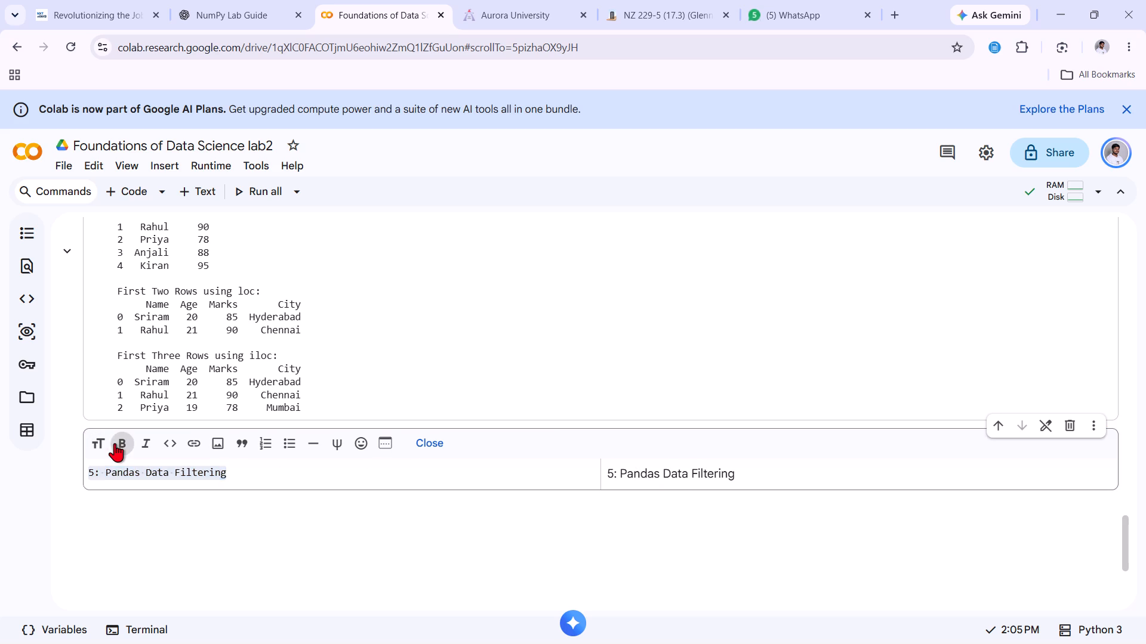
{"action": "left_click", "coordinate": [111, 475]}
{"action": "left_click", "coordinate": [111, 475]}
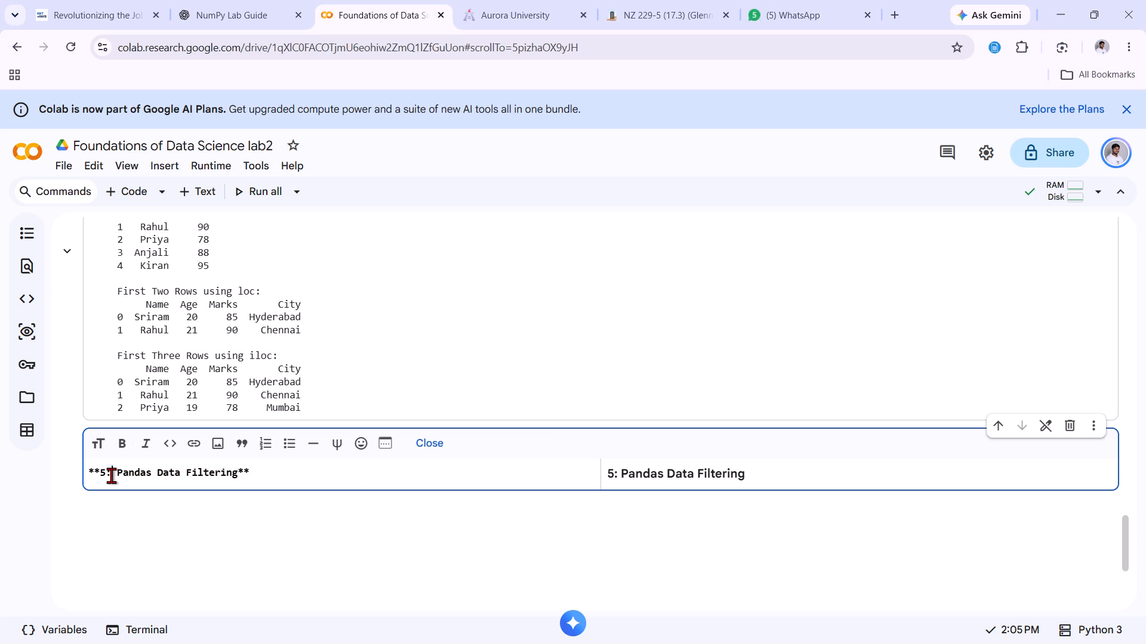
{"action": "key", "text": "BackSpace"}
{"action": "key", "text": "Right"}
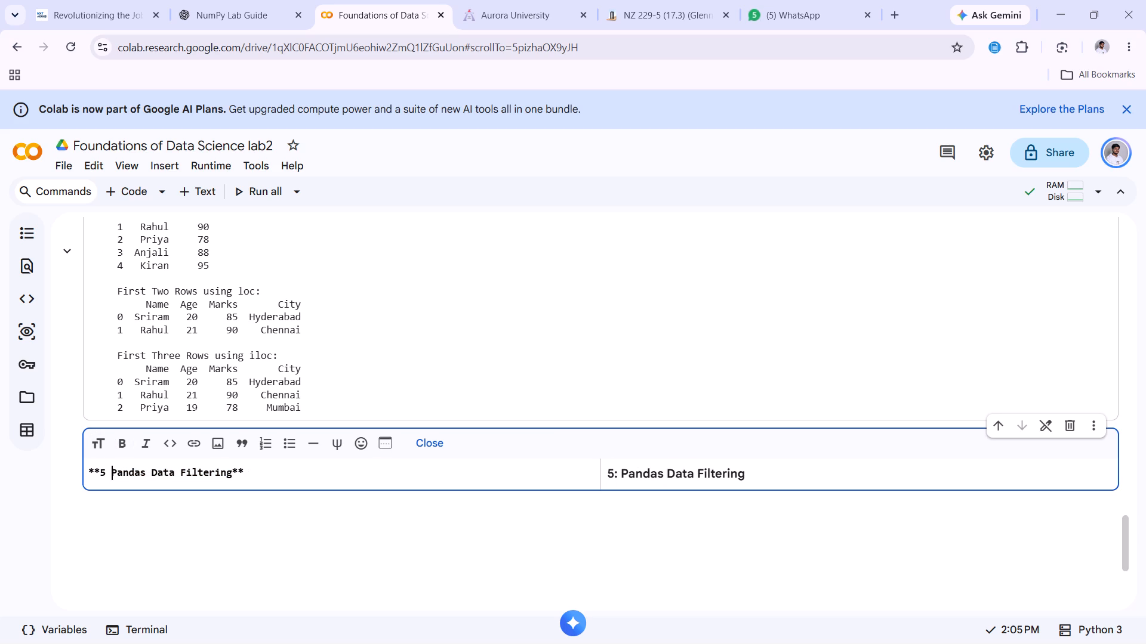
{"action": "key", "text": "BackSpace"}
{"action": "key", "text": "period"}
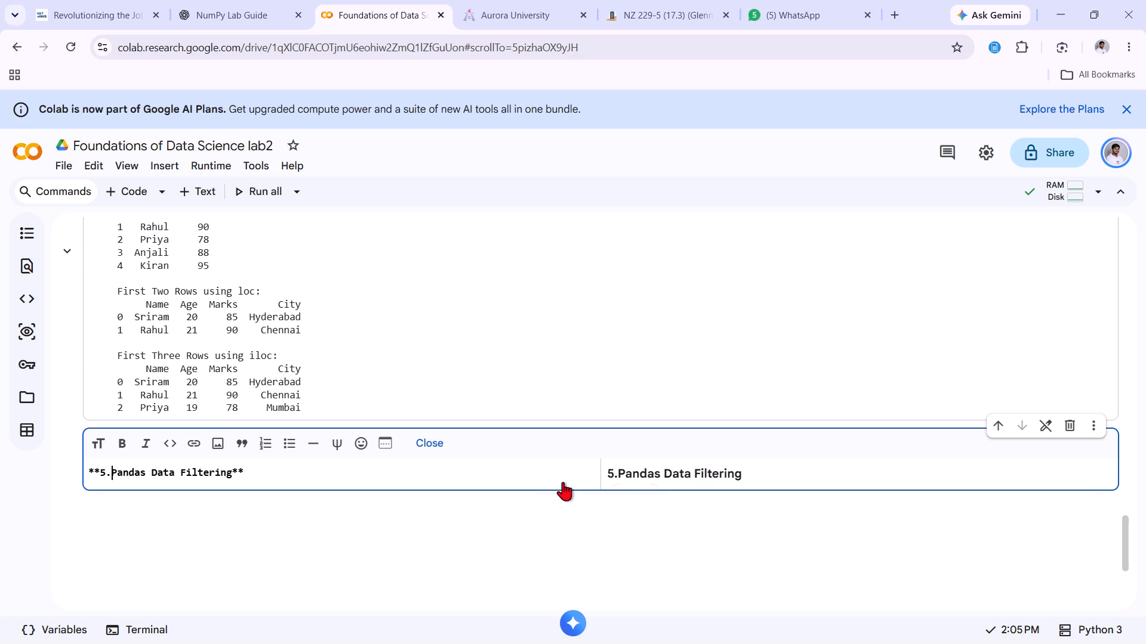
Add a code cell below the item 5 title and paste in ChatGPT's Experiment 5 Python code.
{"action": "left_click", "coordinate": [566, 497]}
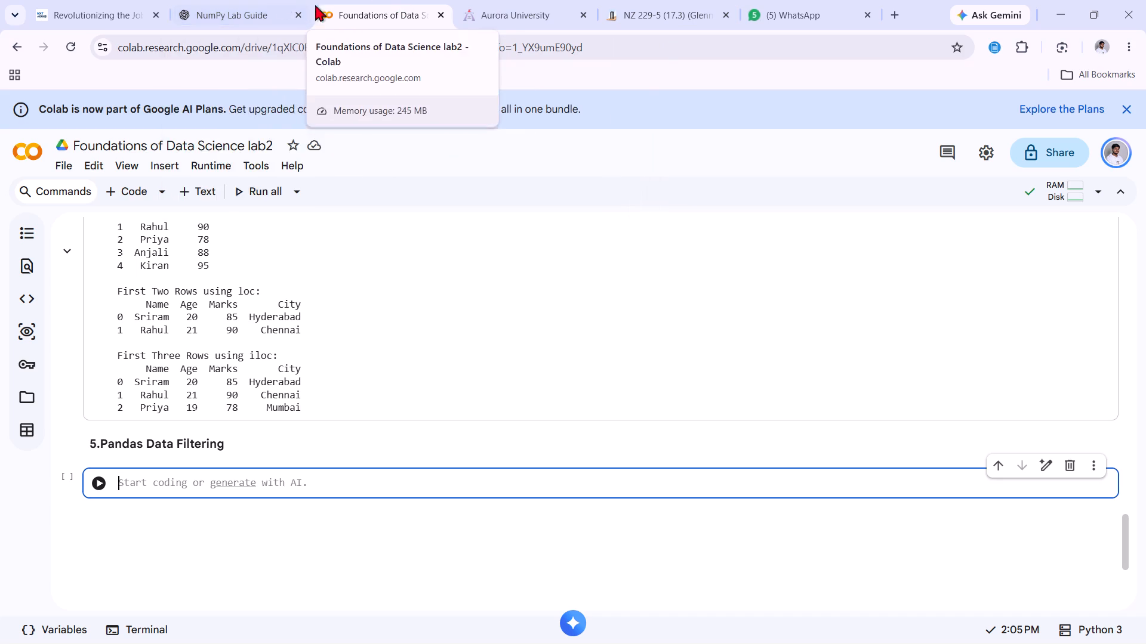
{"action": "left_click", "coordinate": [262, 0]}
{"action": "scroll", "coordinate": [276, 270], "scroll_direction": "down", "scroll_amount": 1}
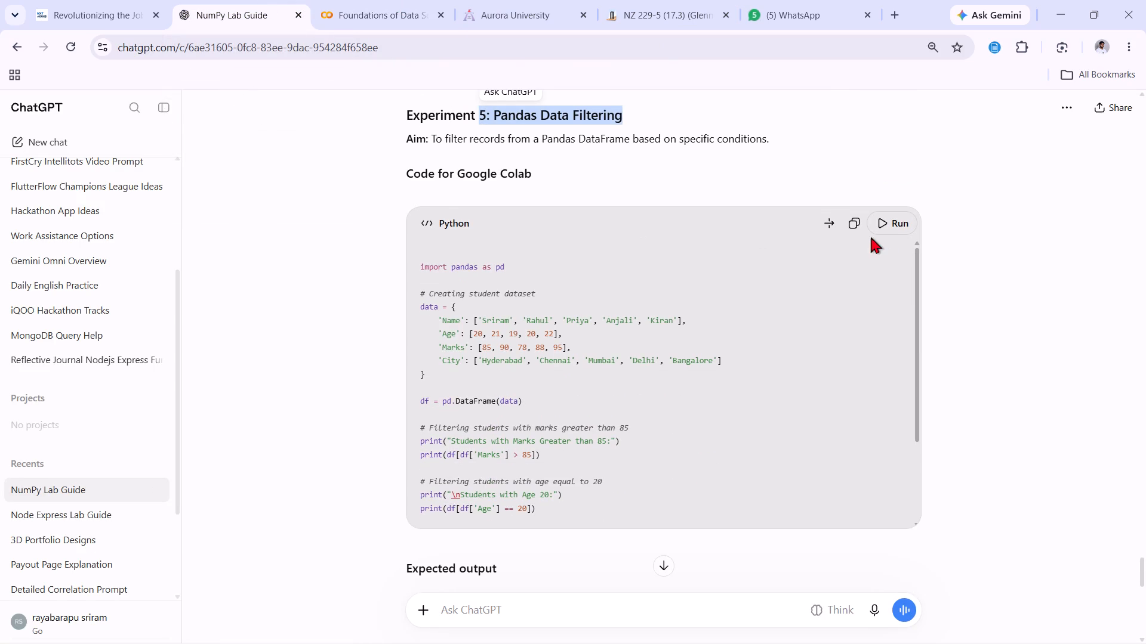
{"action": "left_click", "coordinate": [855, 222]}
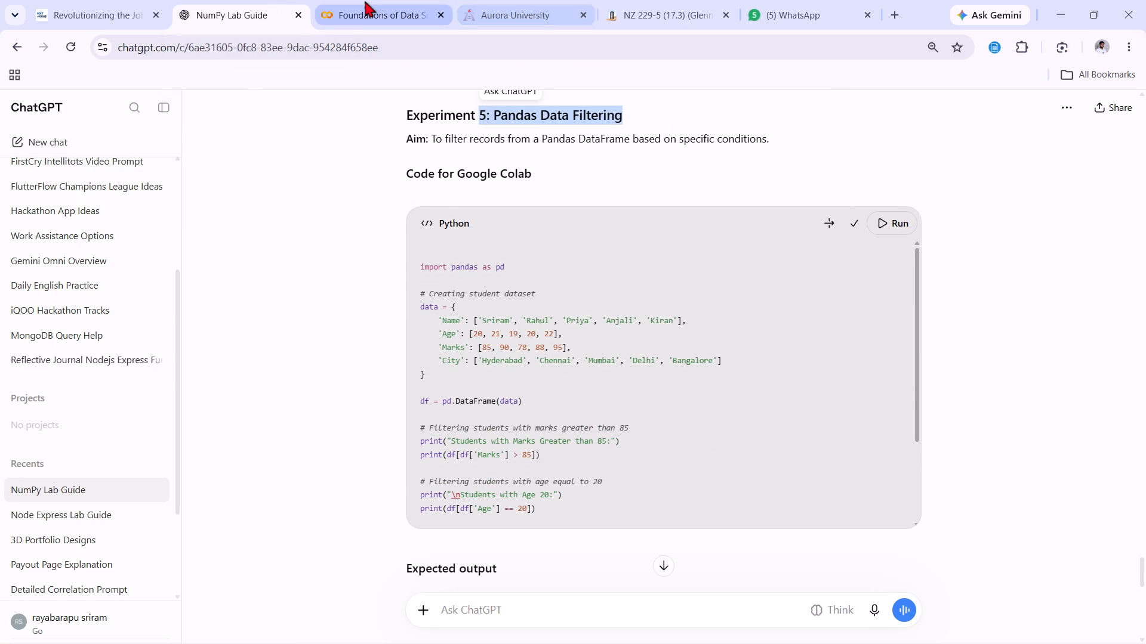
{"action": "left_click", "coordinate": [404, 14]}
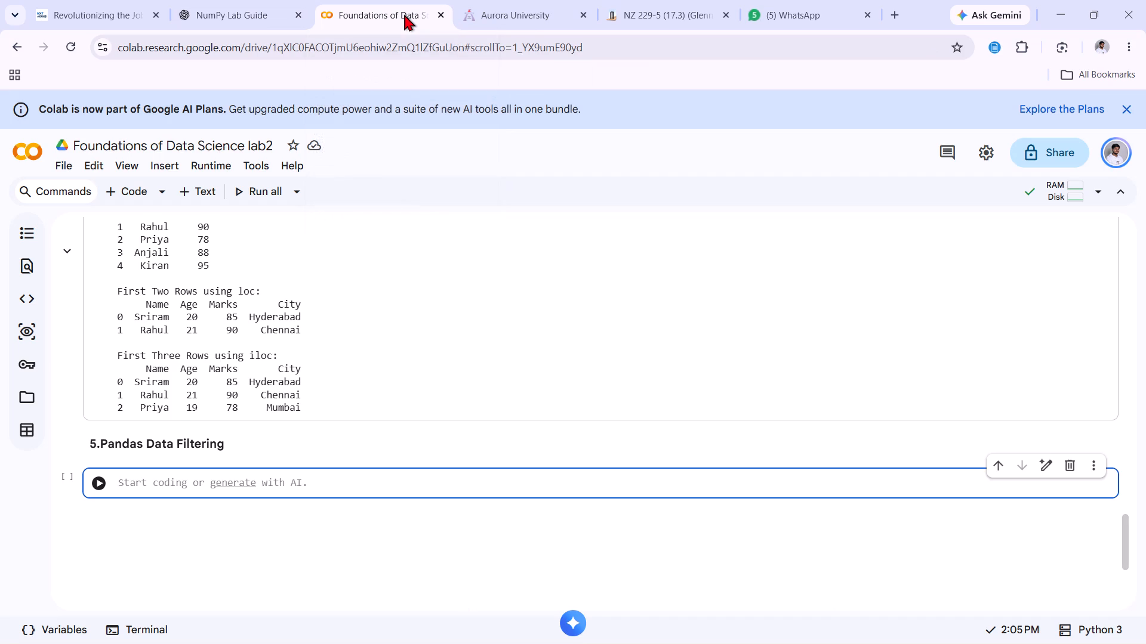
{"action": "key", "text": "ctrl+v"}
Delete the five comment lines from the item 5 code: the student dataset comment and the four filtering comments.
{"action": "left_click_drag", "start_coordinate": [272, 224], "coordinate": [174, 228]}
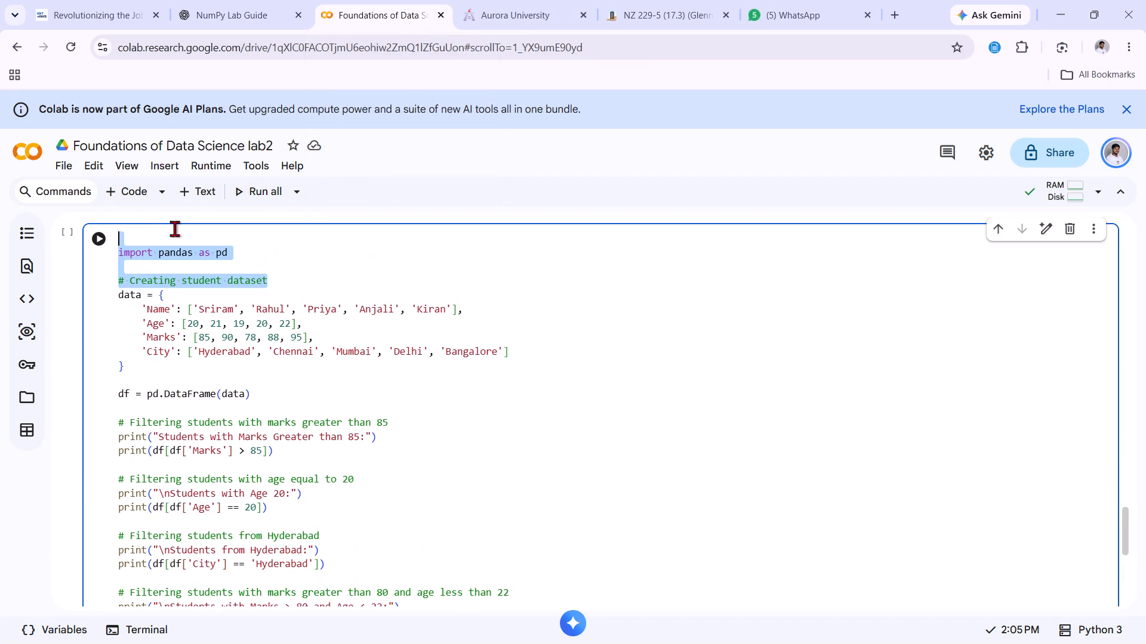
{"action": "left_click_drag", "start_coordinate": [174, 228], "coordinate": [114, 268]}
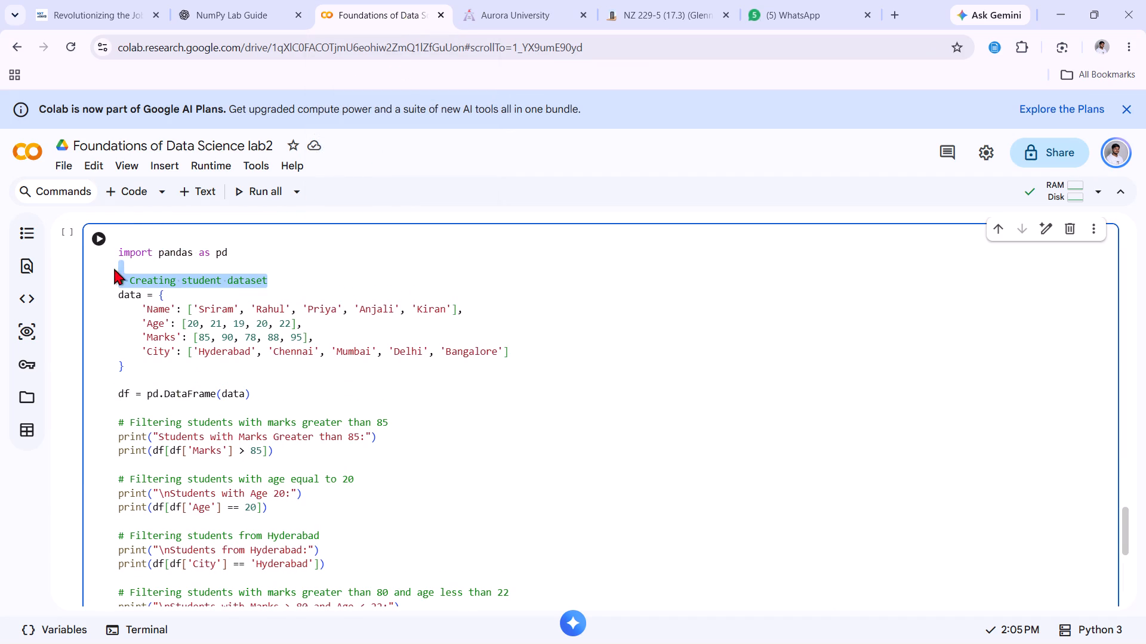
{"action": "key", "text": "BackSpace"}
{"action": "left_click_drag", "start_coordinate": [399, 408], "coordinate": [116, 400]}
{"action": "key", "text": "BackSpace"}
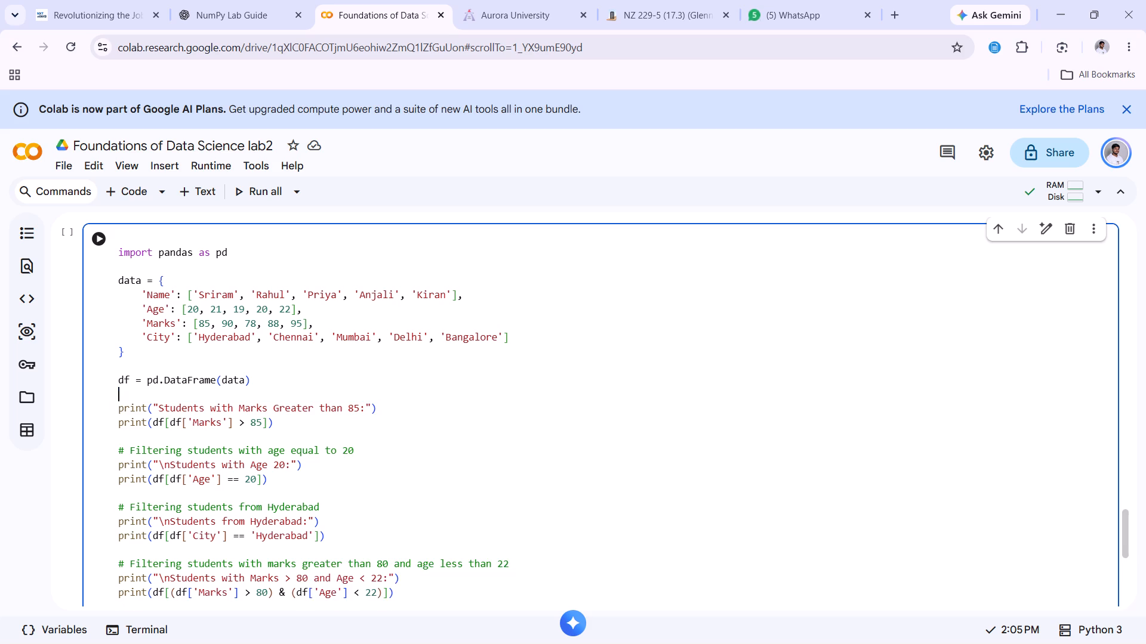
{"action": "left_click_drag", "start_coordinate": [374, 448], "coordinate": [118, 439]}
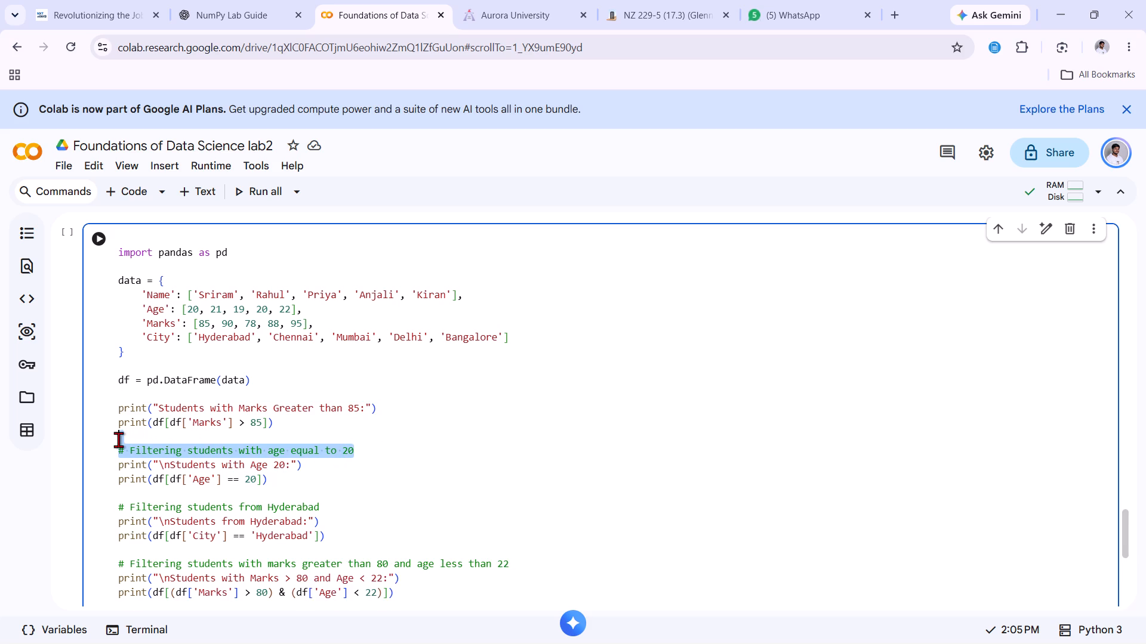
{"action": "left_click_drag", "start_coordinate": [118, 439], "coordinate": [118, 439]}
{"action": "key", "text": "BackSpace"}
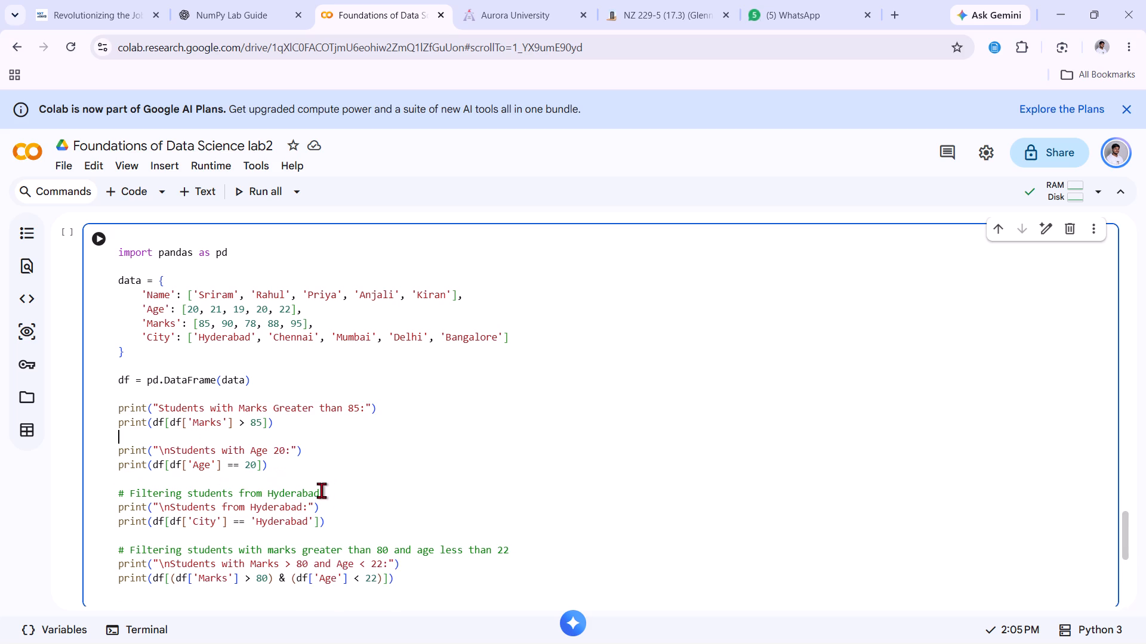
{"action": "left_click_drag", "start_coordinate": [321, 490], "coordinate": [104, 484]}
{"action": "key", "text": "BackSpace"}
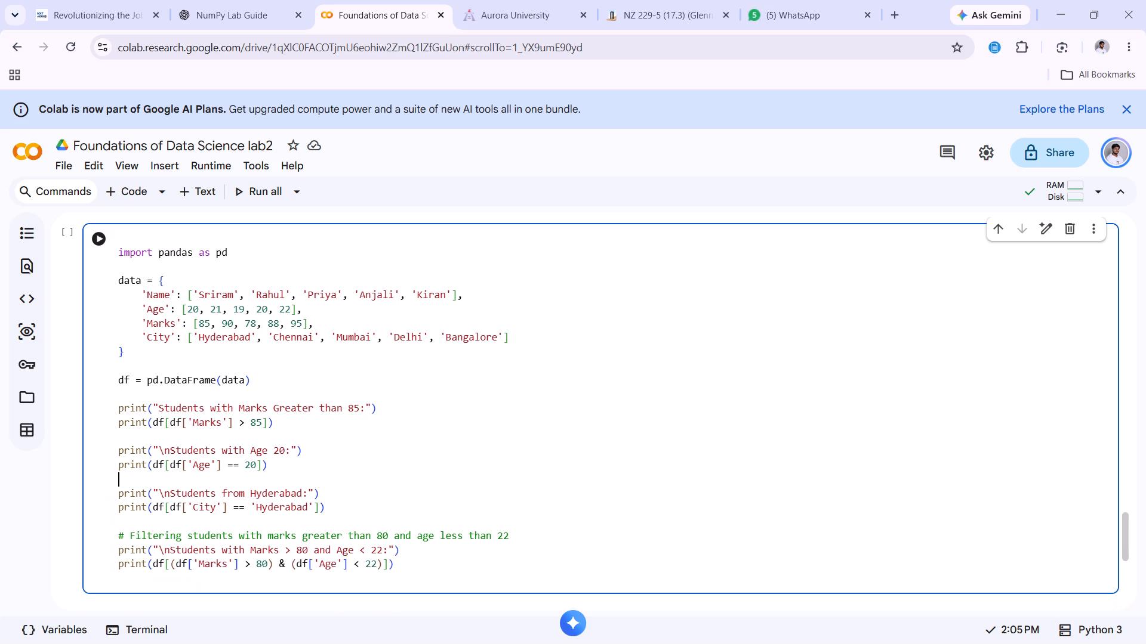
{"action": "left_click_drag", "start_coordinate": [520, 537], "coordinate": [123, 530]}
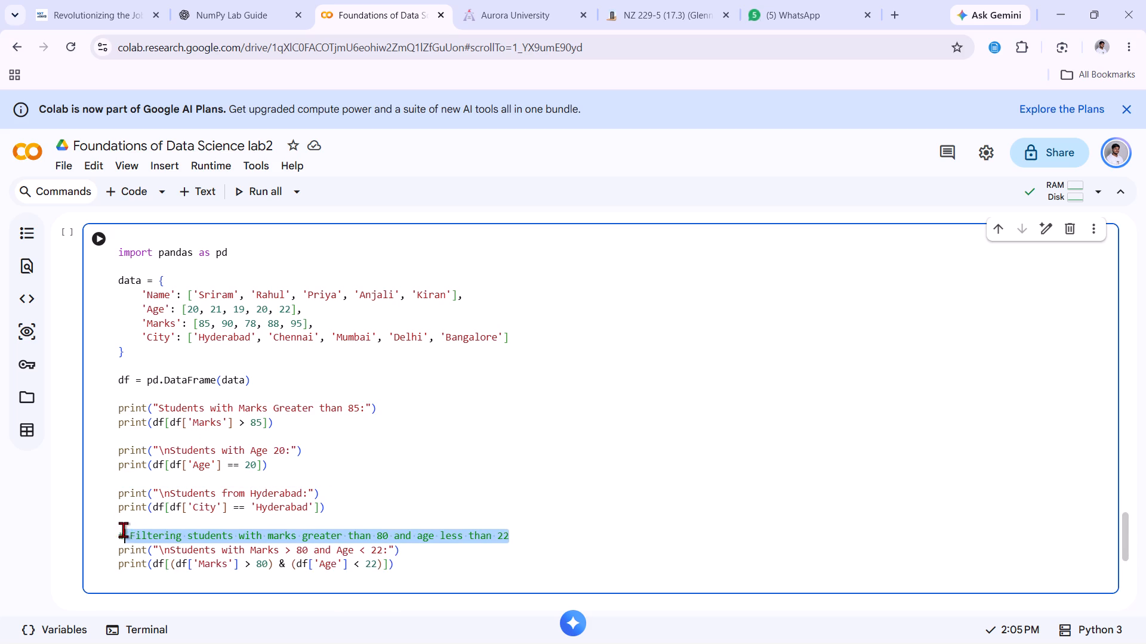
{"action": "left_click_drag", "start_coordinate": [123, 530], "coordinate": [119, 527]}
{"action": "key", "text": "BackSpace"}
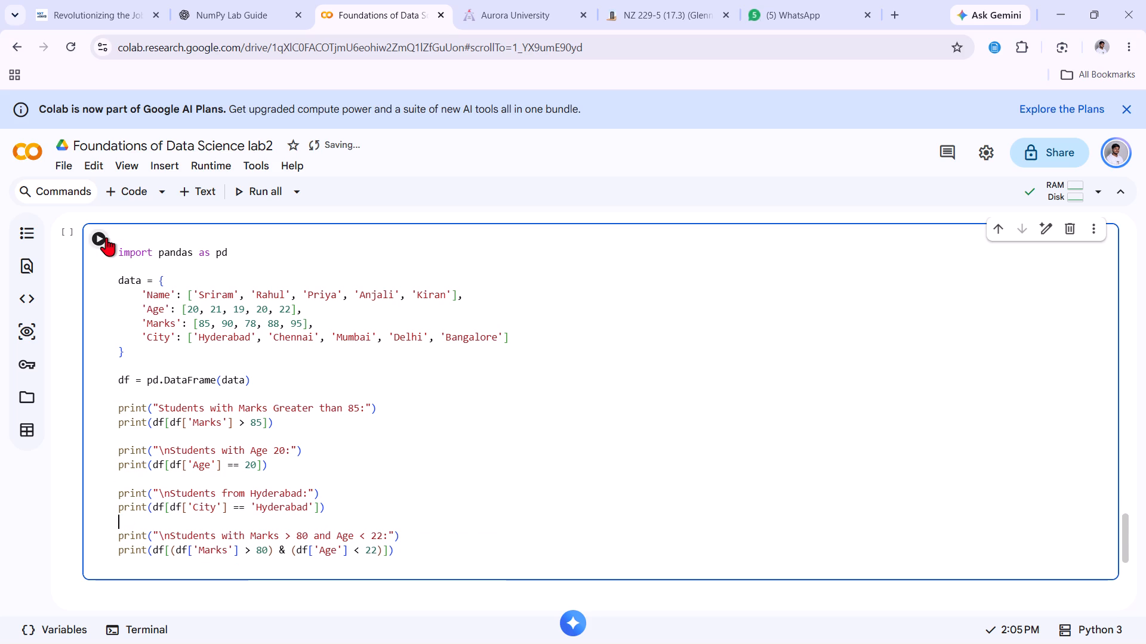
Run the item 5 Pandas Data Filtering code cell.
{"action": "left_click", "coordinate": [105, 233]}
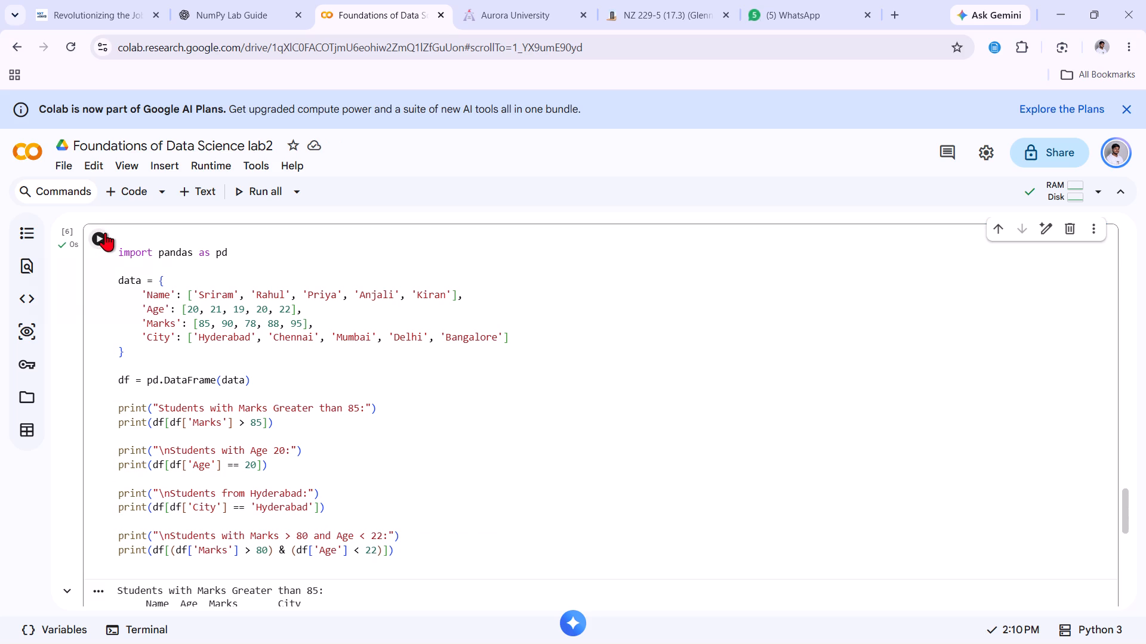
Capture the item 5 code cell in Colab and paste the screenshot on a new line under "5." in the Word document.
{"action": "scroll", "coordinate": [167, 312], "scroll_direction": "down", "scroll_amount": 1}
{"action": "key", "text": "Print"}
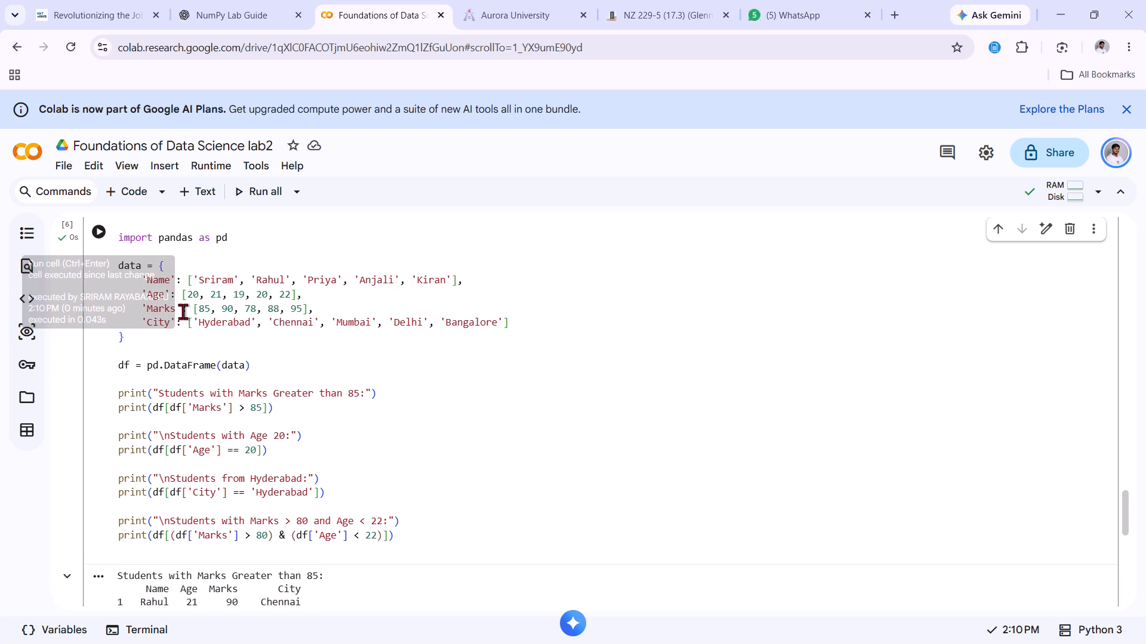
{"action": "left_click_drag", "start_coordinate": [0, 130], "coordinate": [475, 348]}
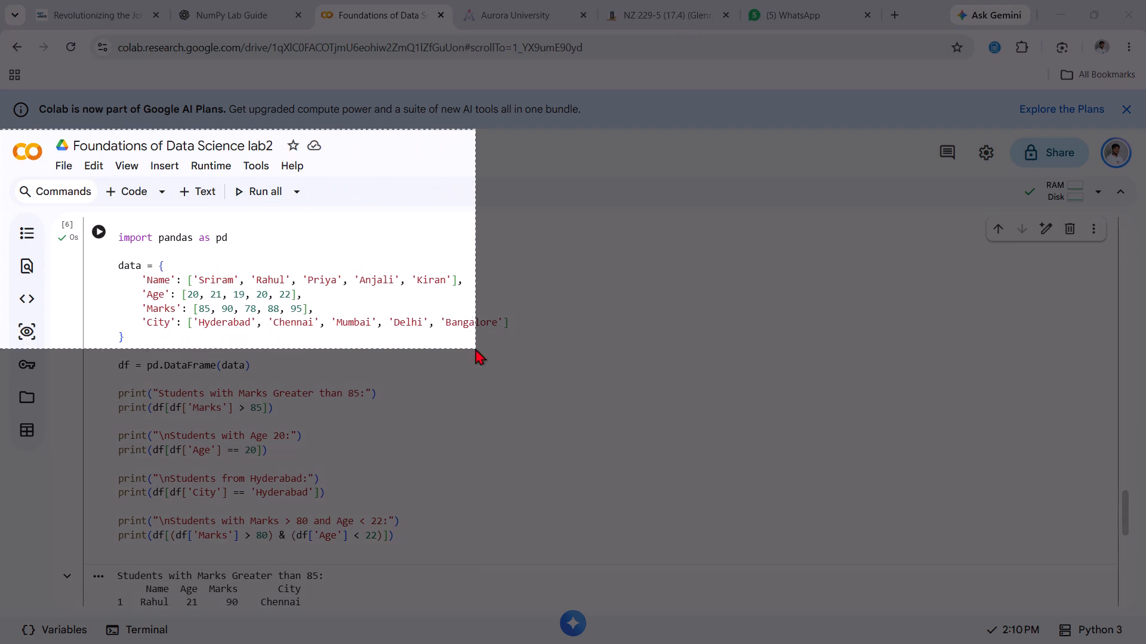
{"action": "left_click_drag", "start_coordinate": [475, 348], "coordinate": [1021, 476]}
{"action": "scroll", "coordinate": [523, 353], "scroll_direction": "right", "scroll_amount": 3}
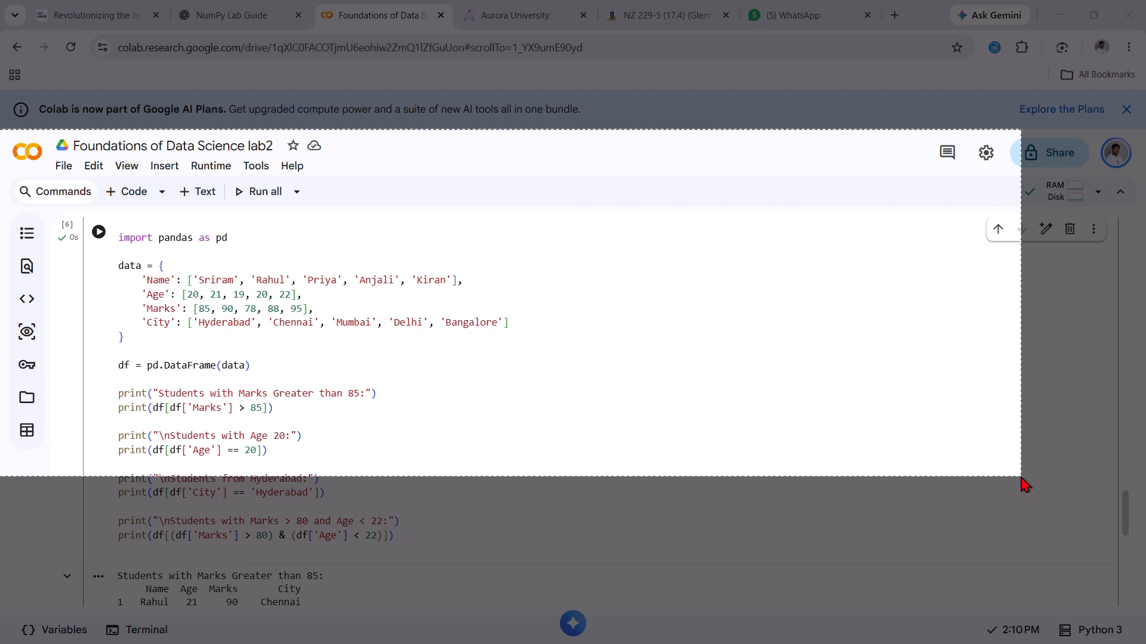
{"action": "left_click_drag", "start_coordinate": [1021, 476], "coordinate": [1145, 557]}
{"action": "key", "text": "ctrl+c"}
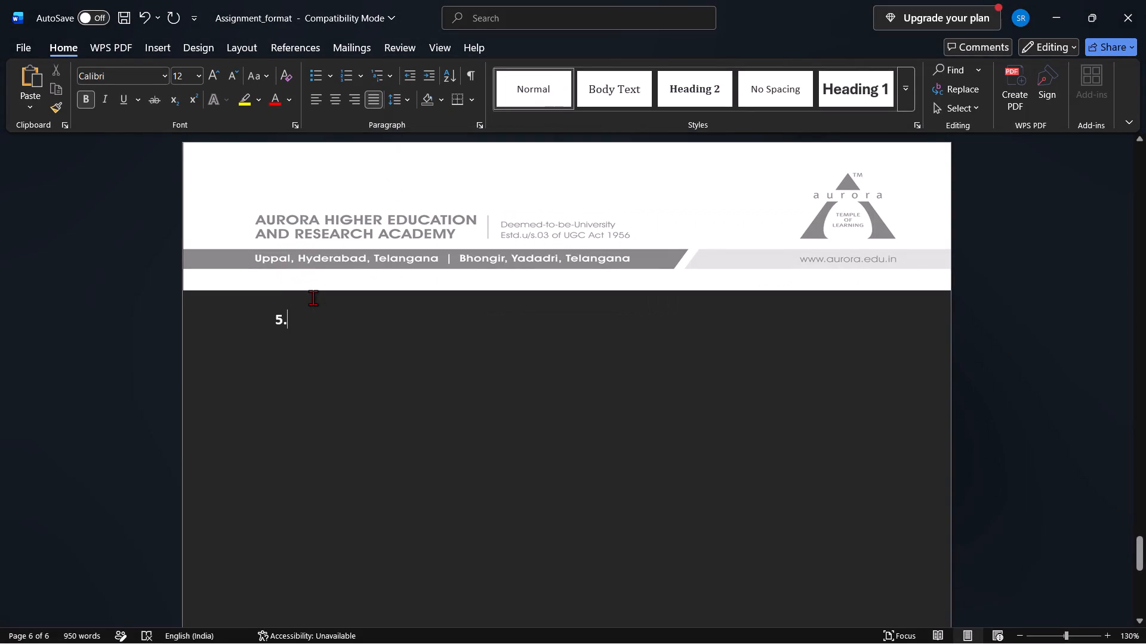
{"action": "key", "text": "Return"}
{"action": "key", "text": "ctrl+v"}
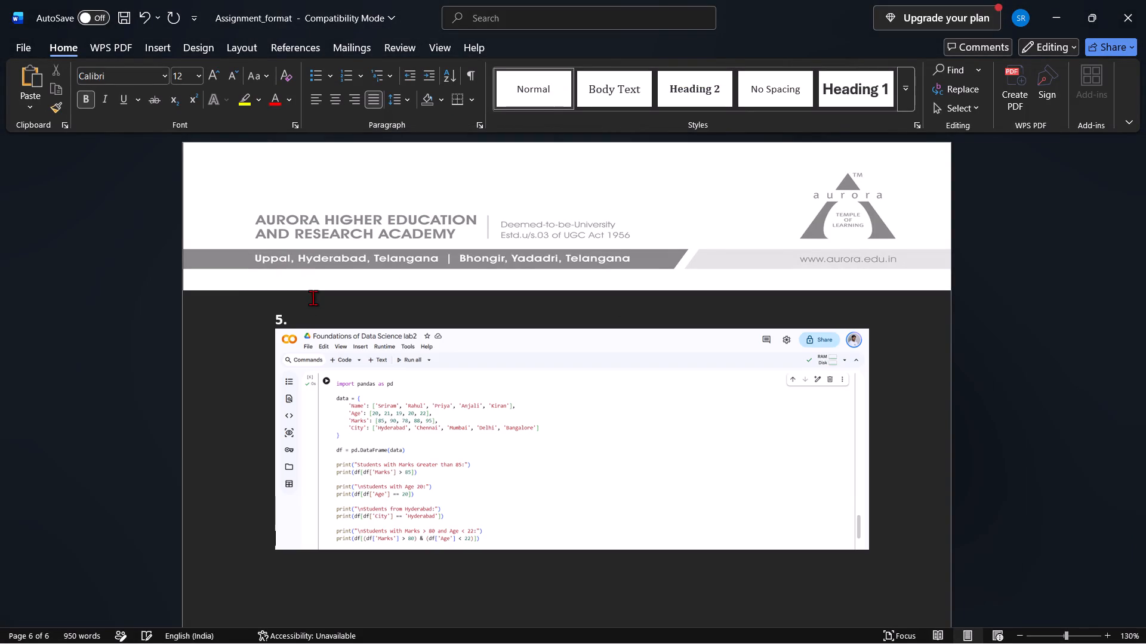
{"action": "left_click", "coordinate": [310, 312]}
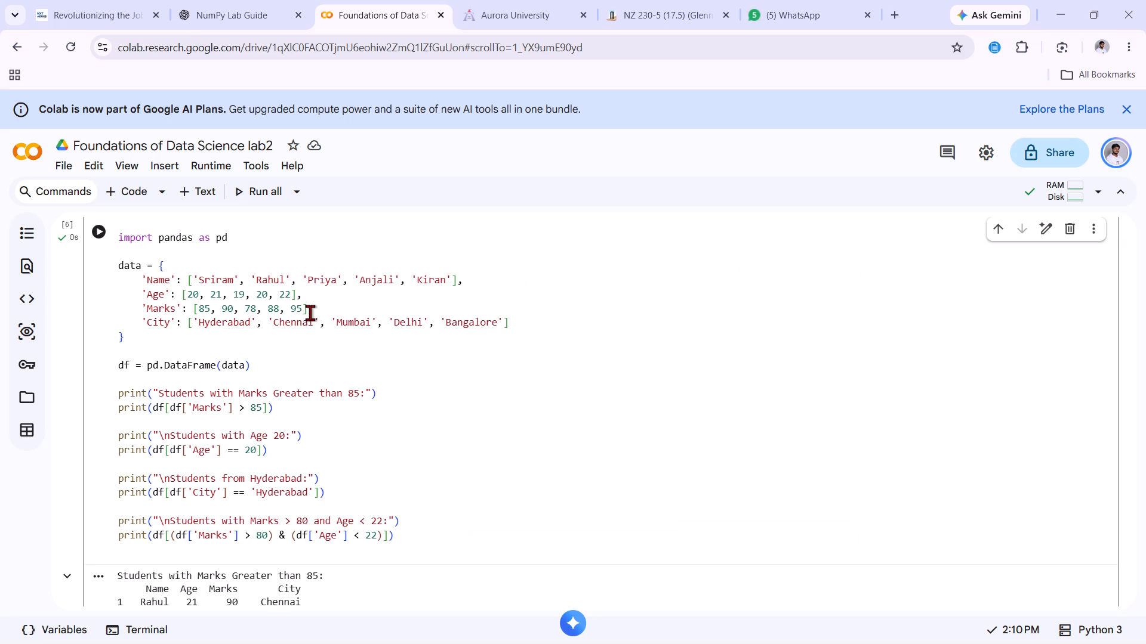
Recapture the Colab code cell with its "5.Pandas Data Filtering" title and replace the code screenshot under "5." in Word with it.
{"action": "scroll", "coordinate": [310, 312], "scroll_direction": "up", "scroll_amount": 1}
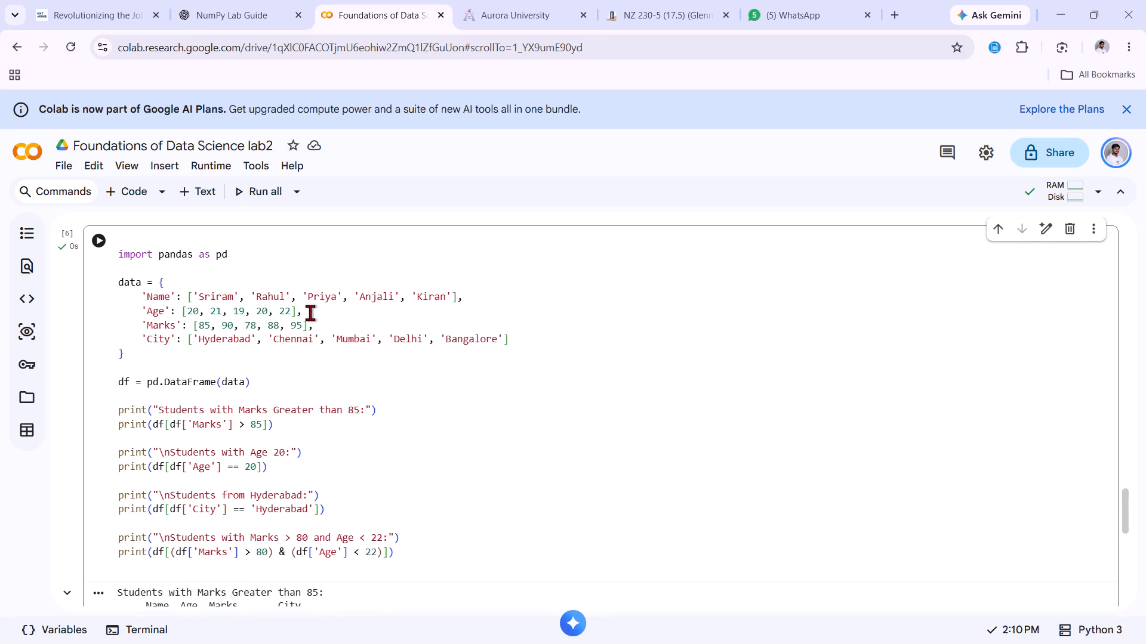
{"action": "scroll", "coordinate": [310, 312], "scroll_direction": "up", "scroll_amount": 1}
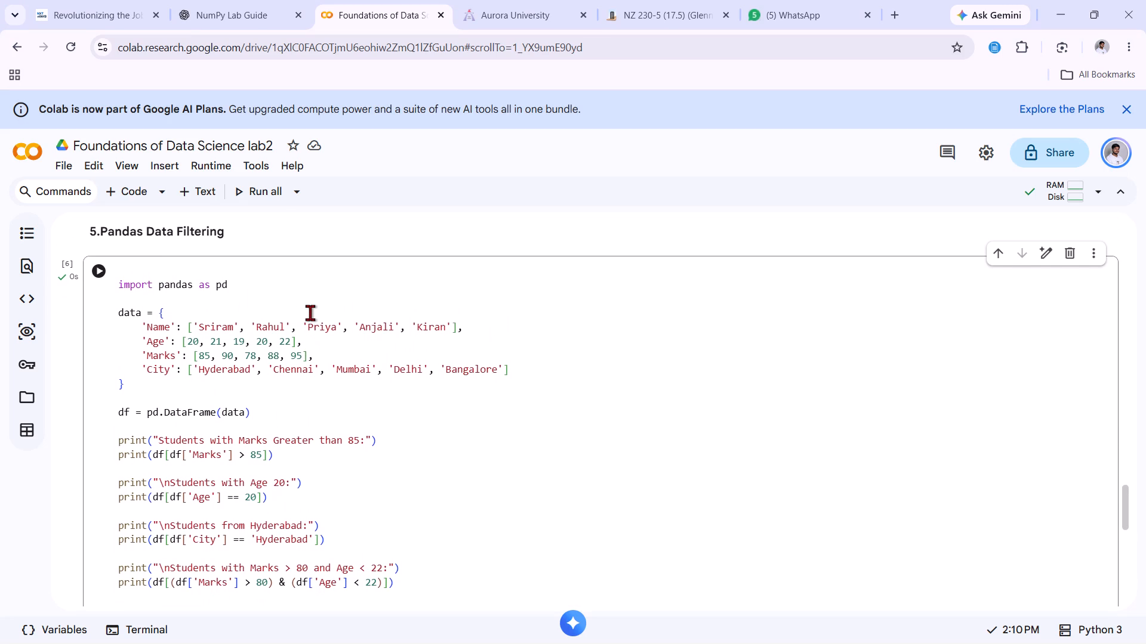
{"action": "scroll", "coordinate": [310, 312], "scroll_direction": "up", "scroll_amount": 1}
{"action": "key", "text": "Print"}
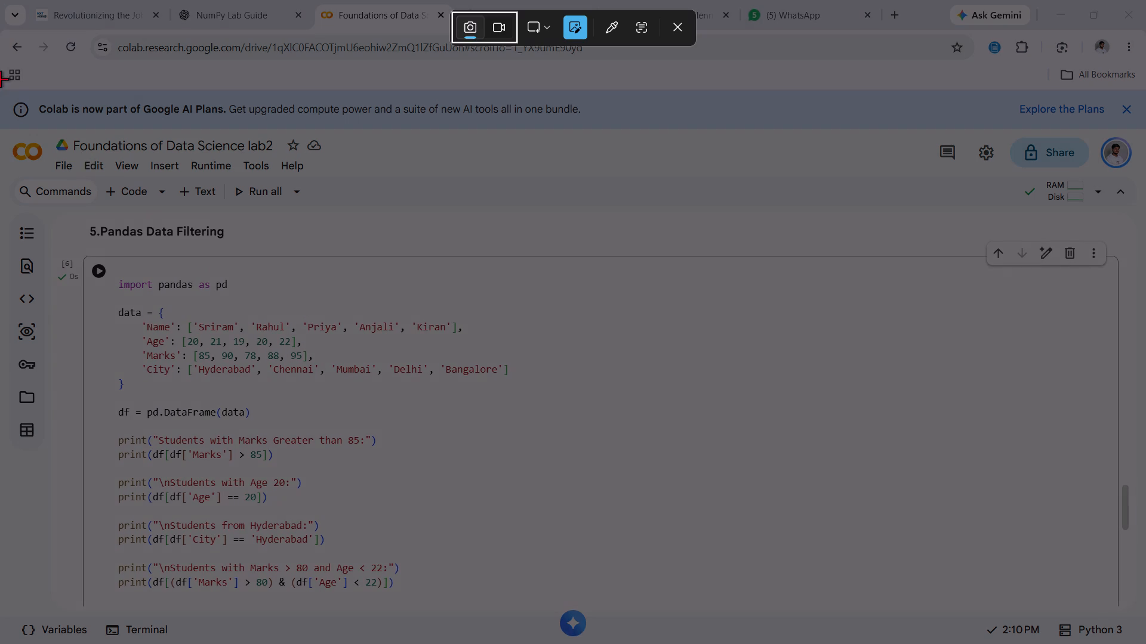
{"action": "left_click_drag", "start_coordinate": [0, 134], "coordinate": [1144, 622]}
{"action": "scroll", "coordinate": [445, 292], "scroll_direction": "right", "scroll_amount": 6}
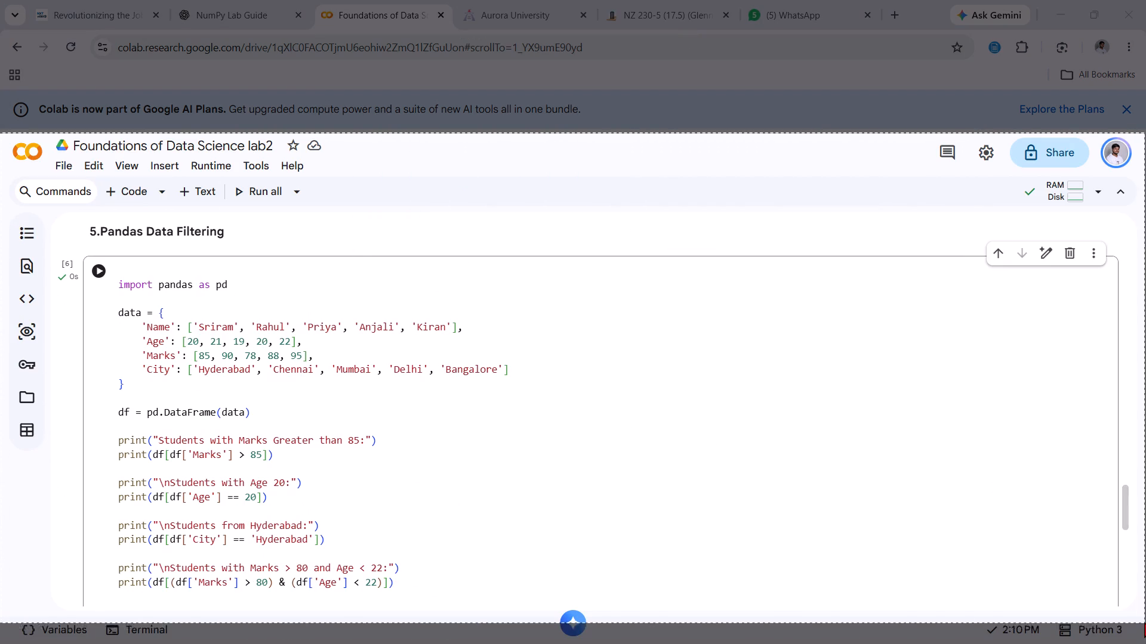
{"action": "left_click_drag", "start_coordinate": [1144, 622], "coordinate": [1144, 614]}
{"action": "key", "text": "ctrl+c"}
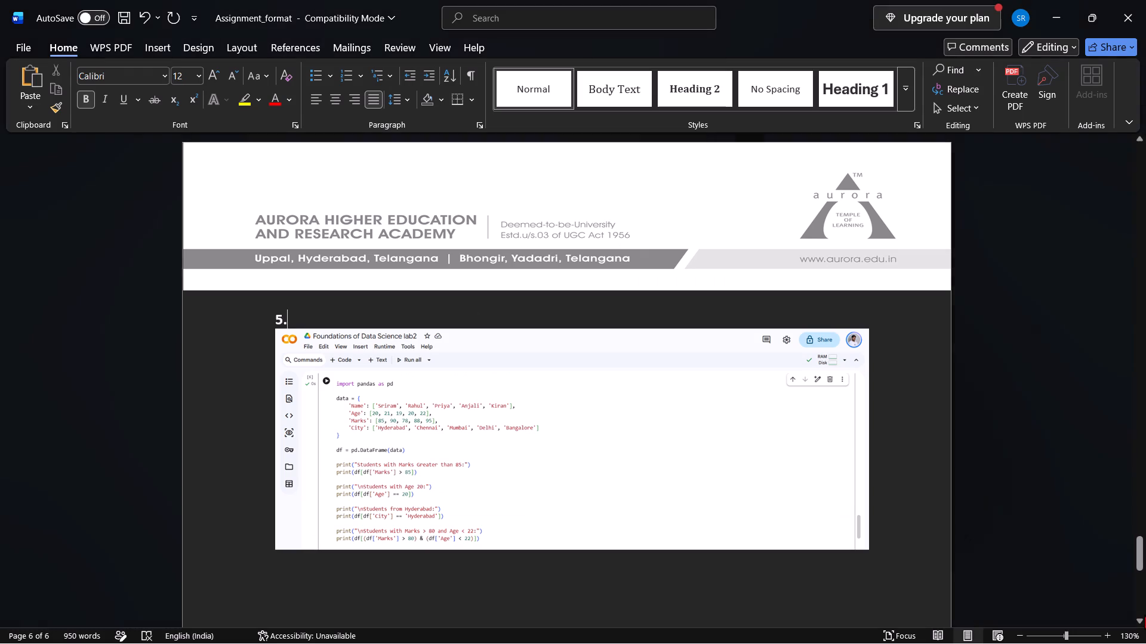
{"action": "left_click", "coordinate": [780, 427]}
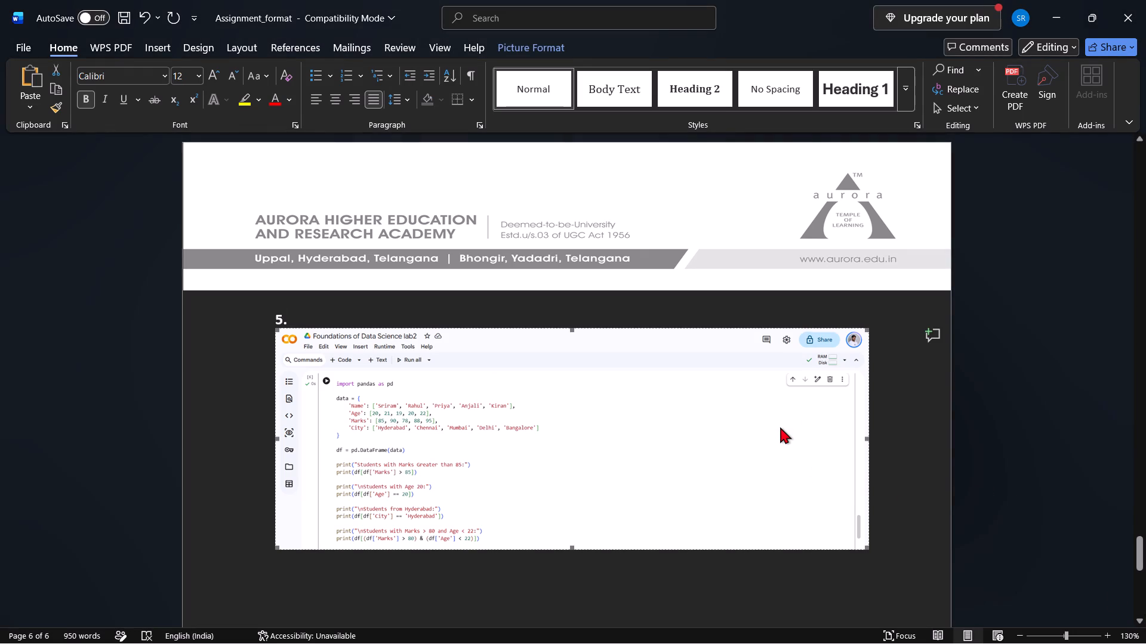
{"action": "key", "text": "Delete"}
{"action": "key", "text": "ctrl+v"}
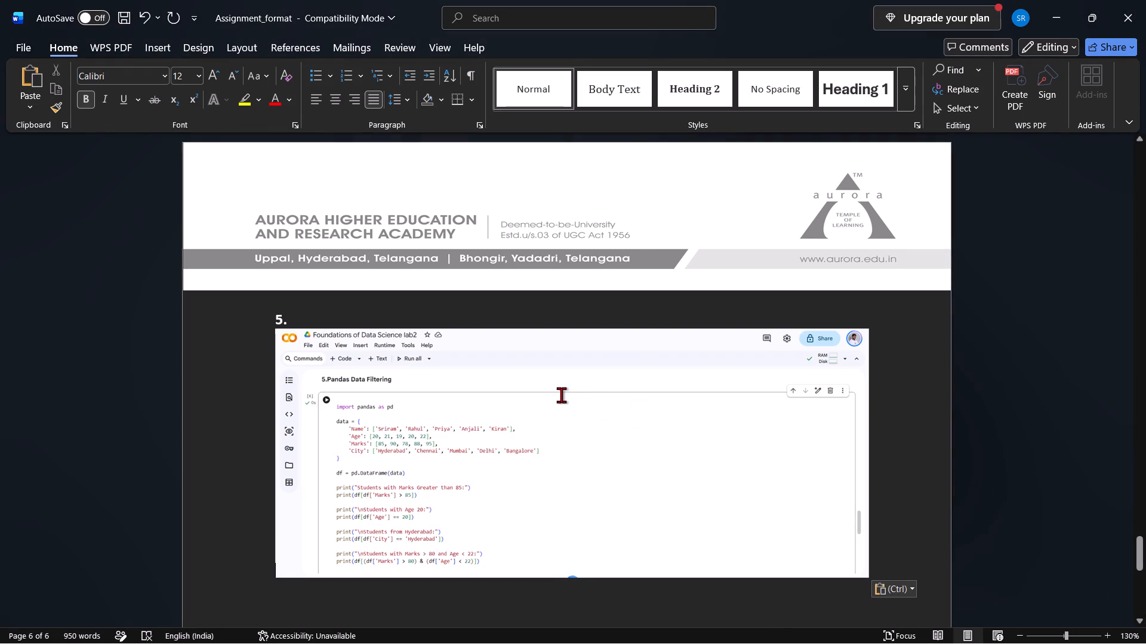
Complete the item 5 heading above the screenshot with the text "PANDAS DATA FILTERING".
{"action": "left_click", "coordinate": [406, 300]}
{"action": "left_click", "coordinate": [344, 319]}
{"action": "type", "text": "PANDAS DATA"}
{"action": "key", "text": "space"}
{"action": "type", "text": "FI"}
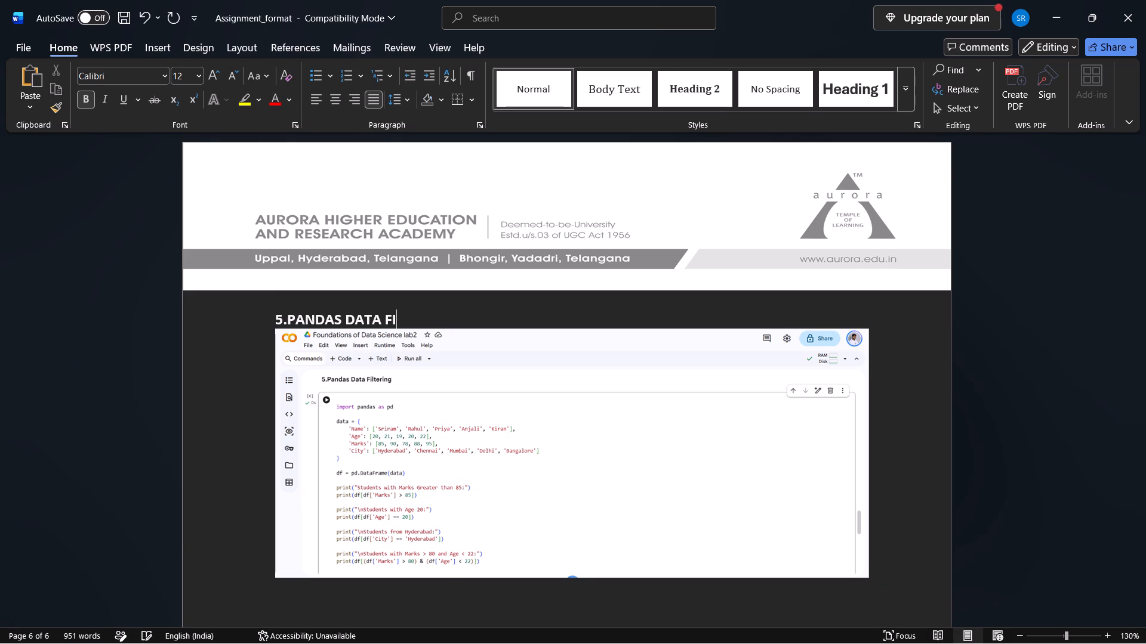
{"action": "key", "text": "l"}
{"action": "type", "text": "TER"}
{"action": "type", "text": "ING"}
Add the label "OUTPUT:" on a new line below the item 5 code screenshot.
{"action": "scroll", "coordinate": [344, 319], "scroll_direction": "down", "scroll_amount": 1}
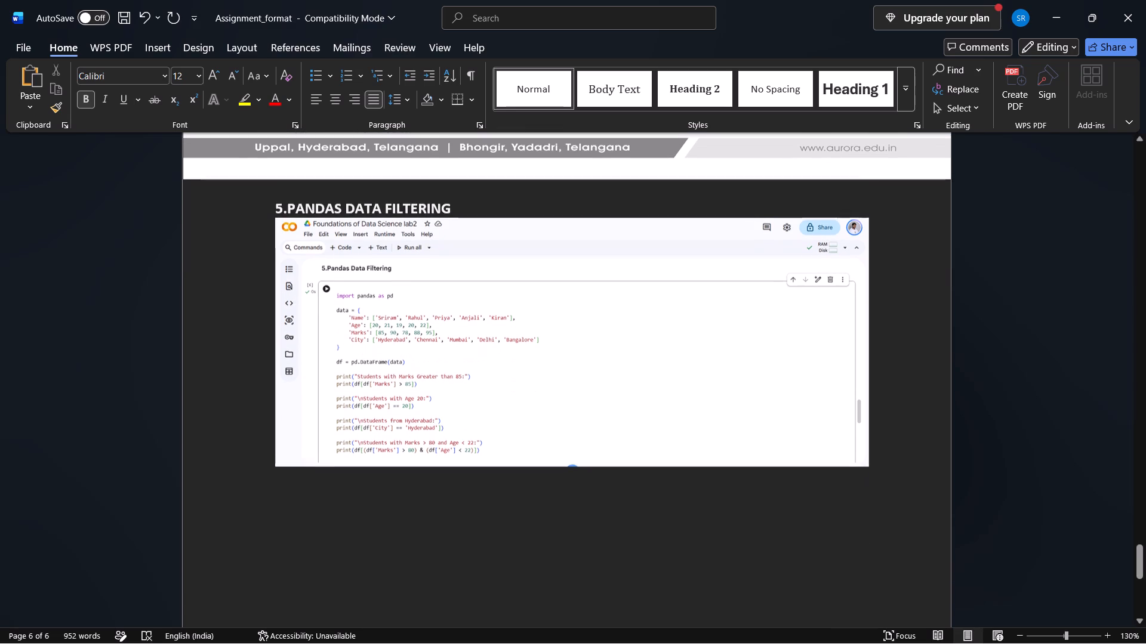
{"action": "left_click", "coordinate": [888, 436]}
{"action": "key", "text": "Return"}
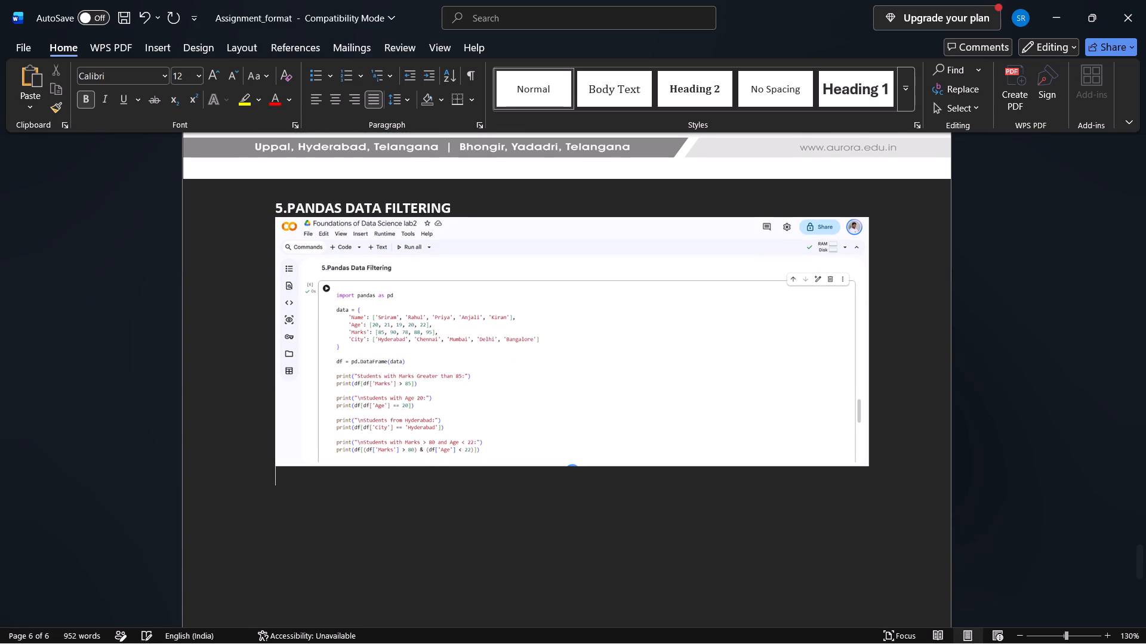
{"action": "type", "text": "OUTPUT:"}
{"action": "key", "text": "Return"}
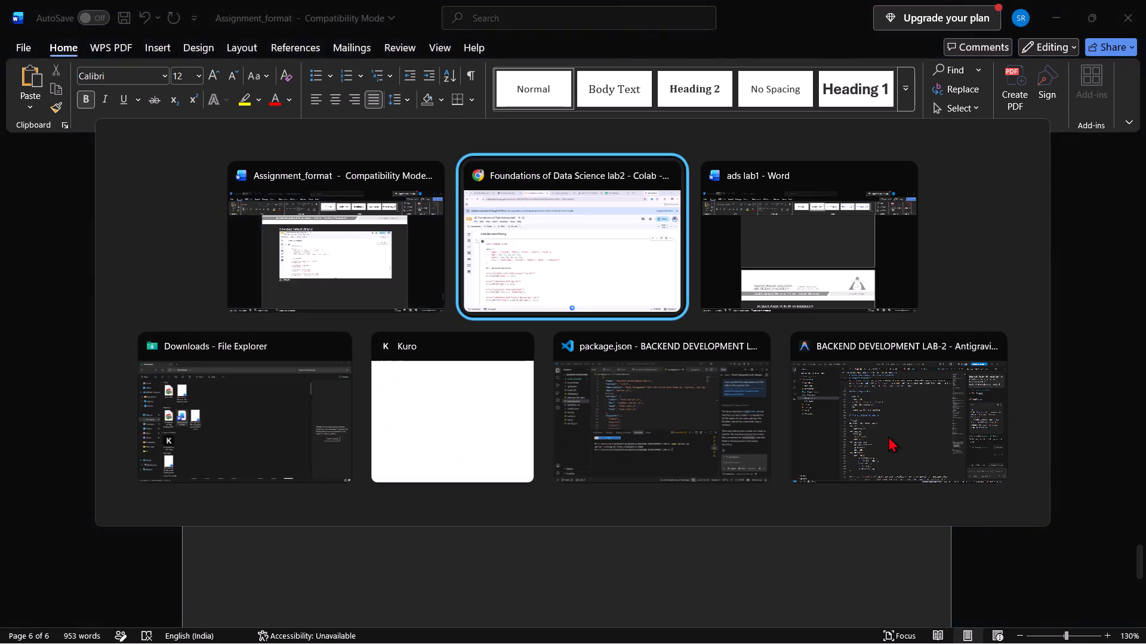
{"action": "scroll", "coordinate": [690, 395], "scroll_direction": "down", "scroll_amount": 2}
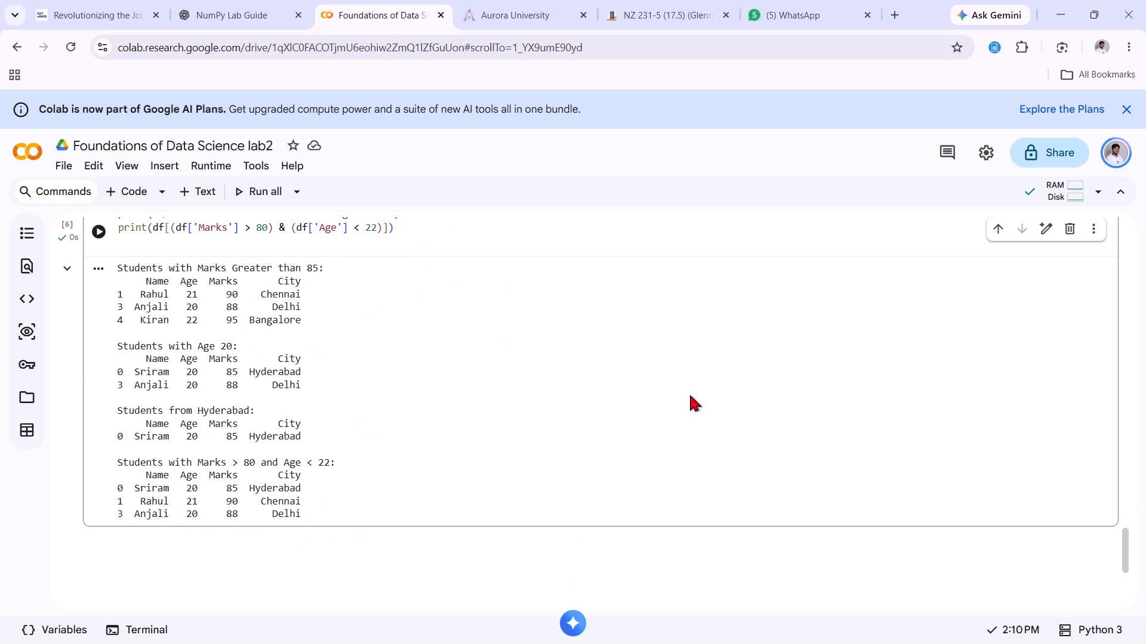
{"action": "scroll", "coordinate": [690, 395], "scroll_direction": "down", "scroll_amount": 3}
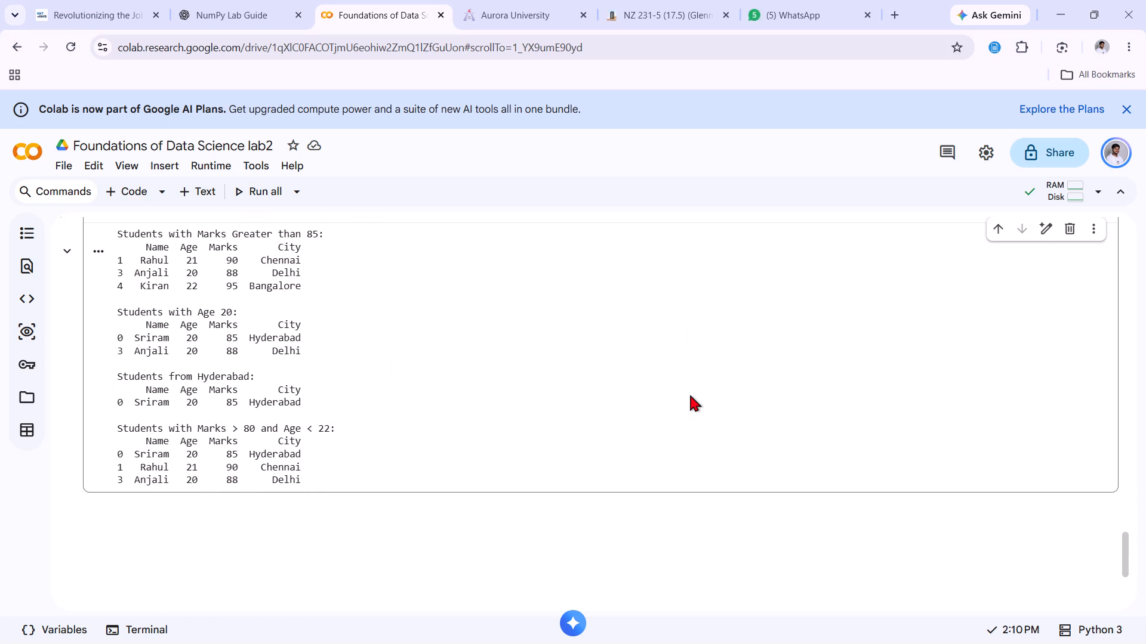
{"action": "key", "text": "Print"}
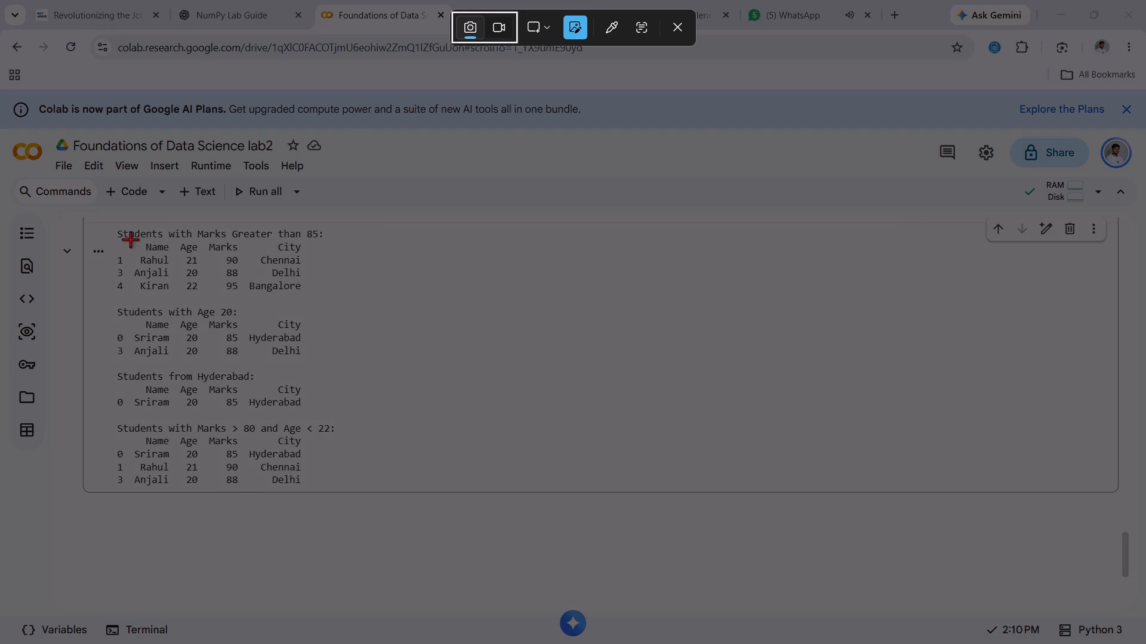
{"action": "left_click_drag", "start_coordinate": [0, 132], "coordinate": [1145, 568]}
{"action": "scroll", "coordinate": [429, 382], "scroll_direction": "right", "scroll_amount": 4}
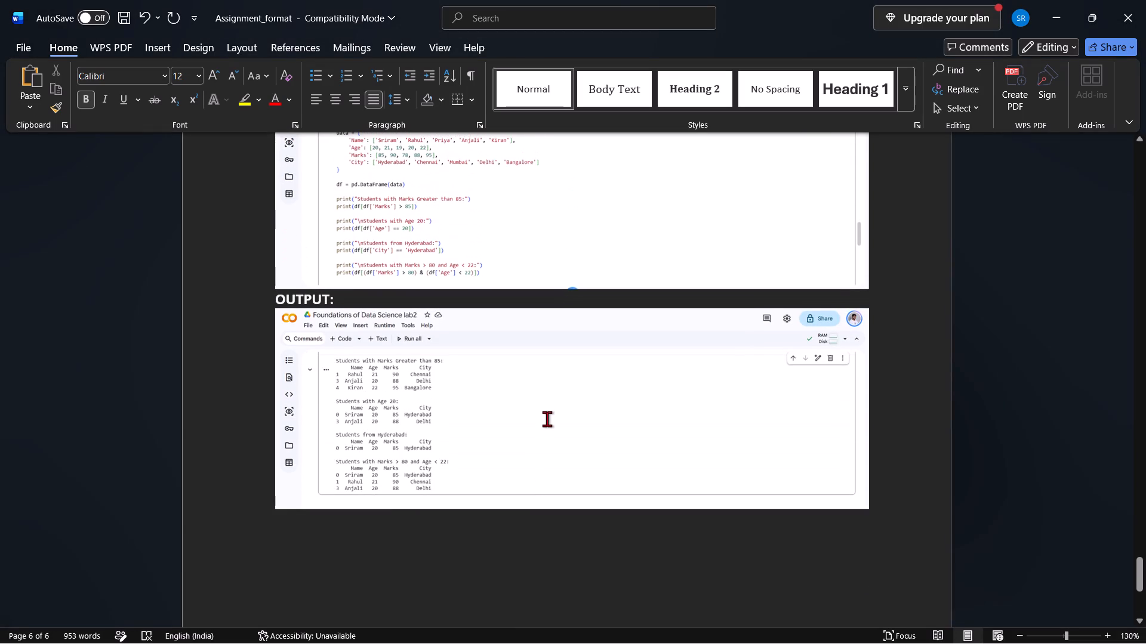
{"action": "left_click", "coordinate": [548, 417]}
{"action": "scroll", "coordinate": [568, 395], "scroll_direction": "up", "scroll_amount": 1}
{"action": "left_click", "coordinate": [568, 395]}
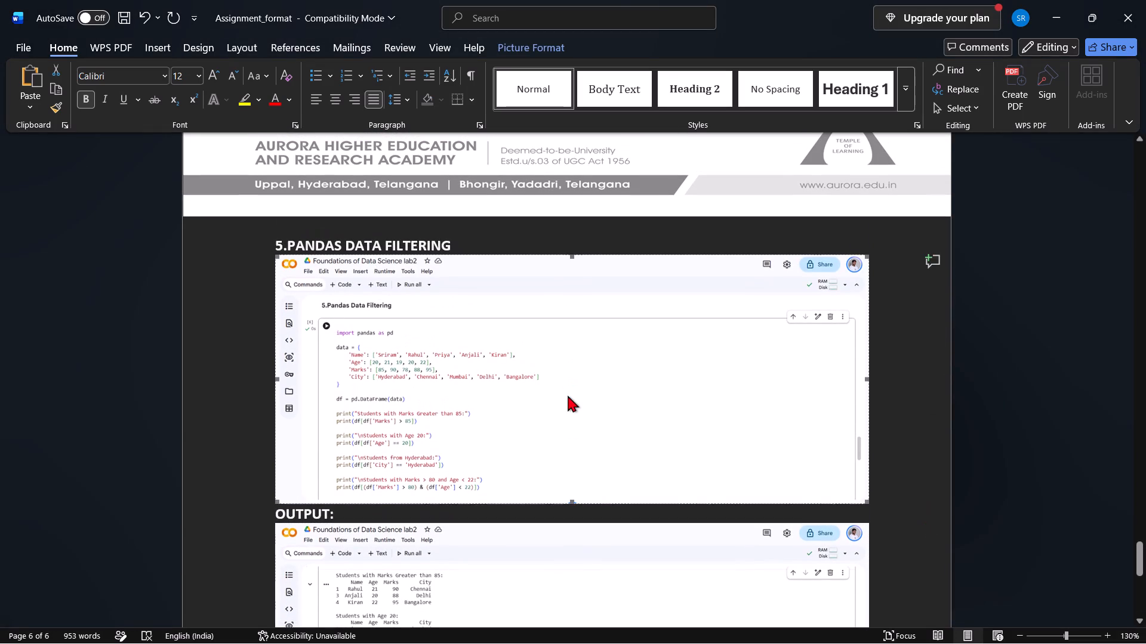
{"action": "left_click_drag", "start_coordinate": [572, 500], "coordinate": [571, 476]}
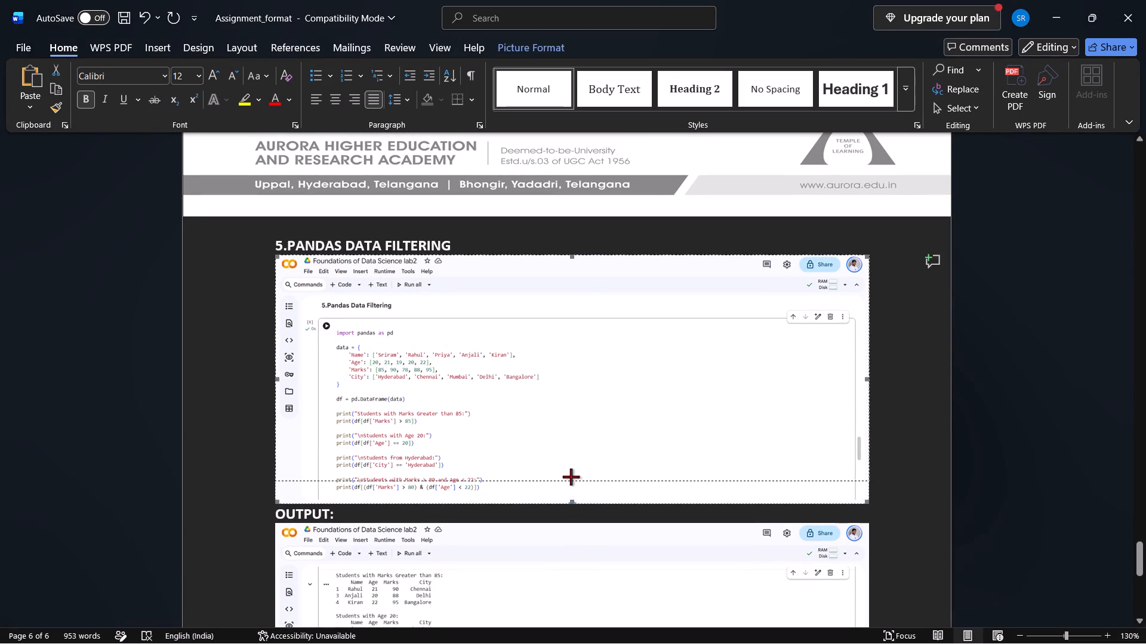
{"action": "left_click_drag", "start_coordinate": [571, 476], "coordinate": [569, 476]}
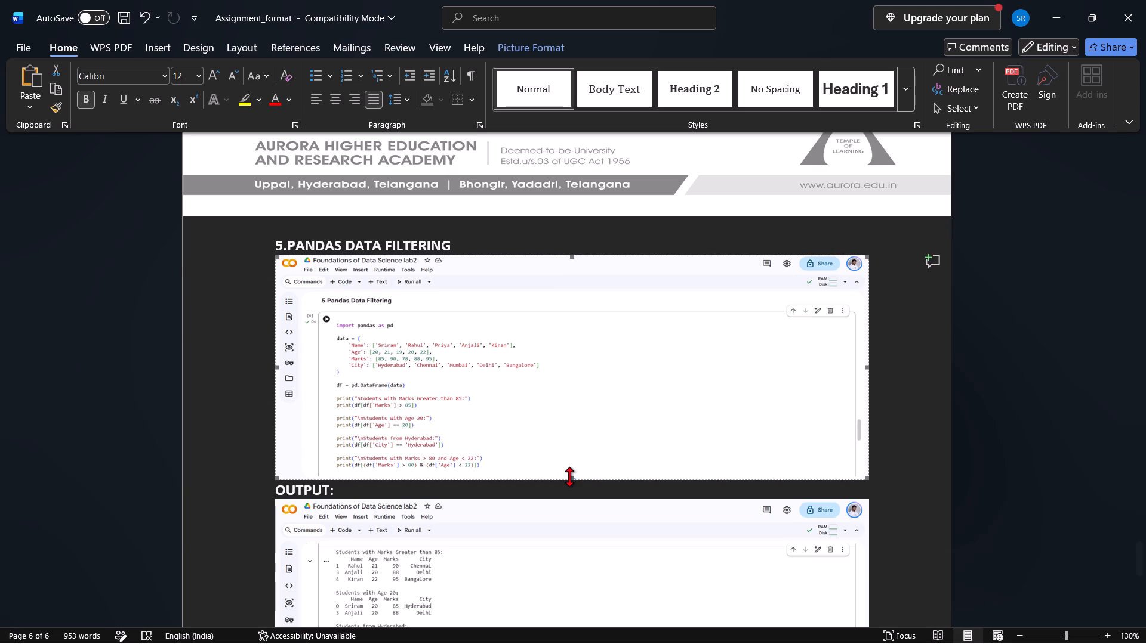
Paste the copied explanation of the code and output on a new line below the item 5 output screenshot.
{"action": "scroll", "coordinate": [569, 476], "scroll_direction": "down", "scroll_amount": 1}
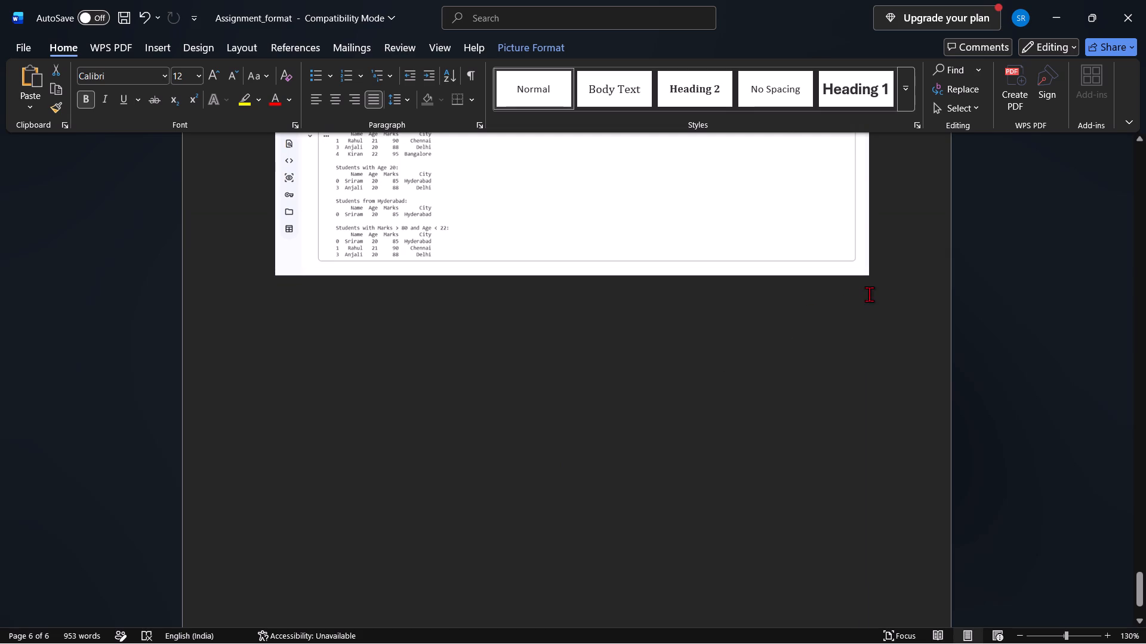
{"action": "left_click", "coordinate": [872, 287]}
{"action": "key", "text": "Return"}
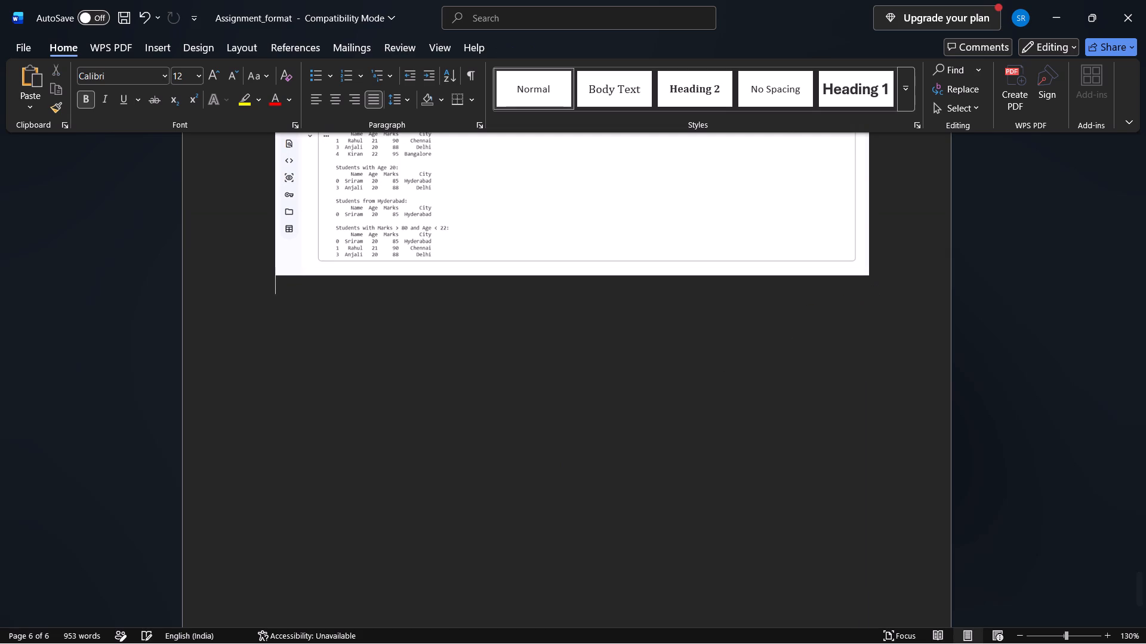
{"action": "key", "text": "ctrl+v"}
{"action": "scroll", "coordinate": [666, 331], "scroll_direction": "up", "scroll_amount": 1}
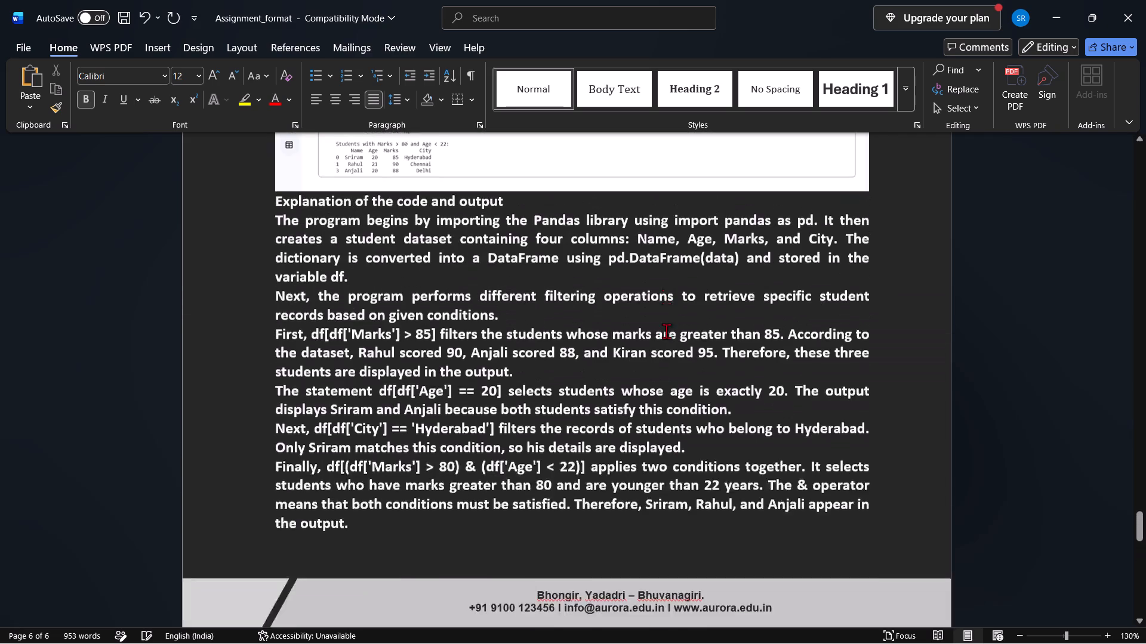
Remove the bold from the whole pasted item 5 explanation, including the Conclusion, and set its font size to 11.
{"action": "left_click_drag", "start_coordinate": [279, 282], "coordinate": [296, 341]}
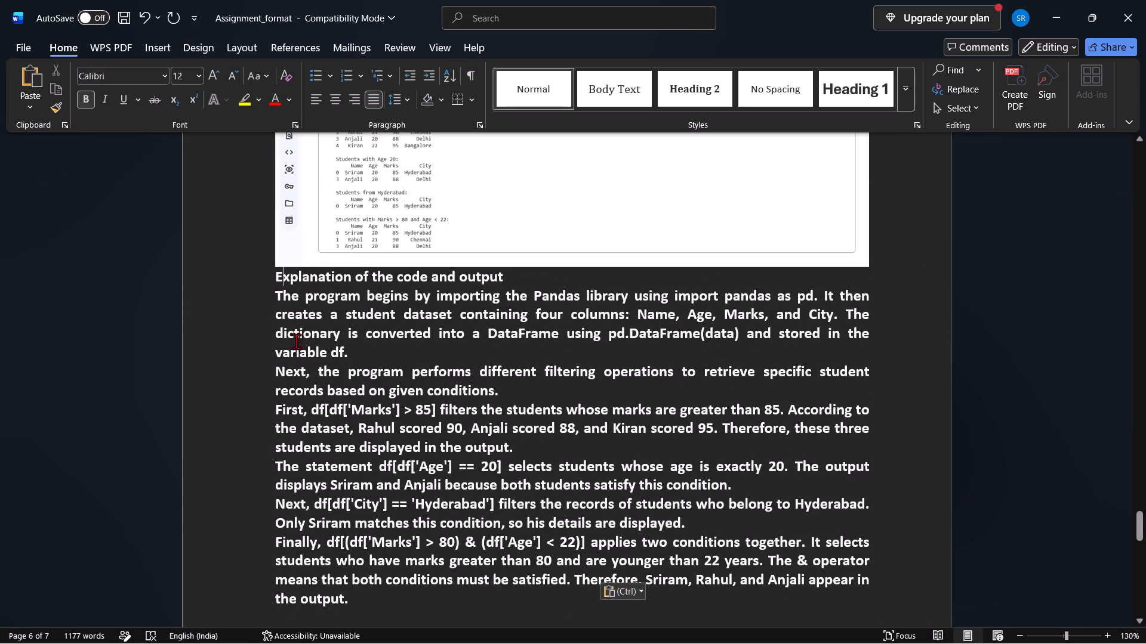
{"action": "left_click_drag", "start_coordinate": [296, 341], "coordinate": [306, 364]}
{"action": "left_click", "coordinate": [306, 364]}
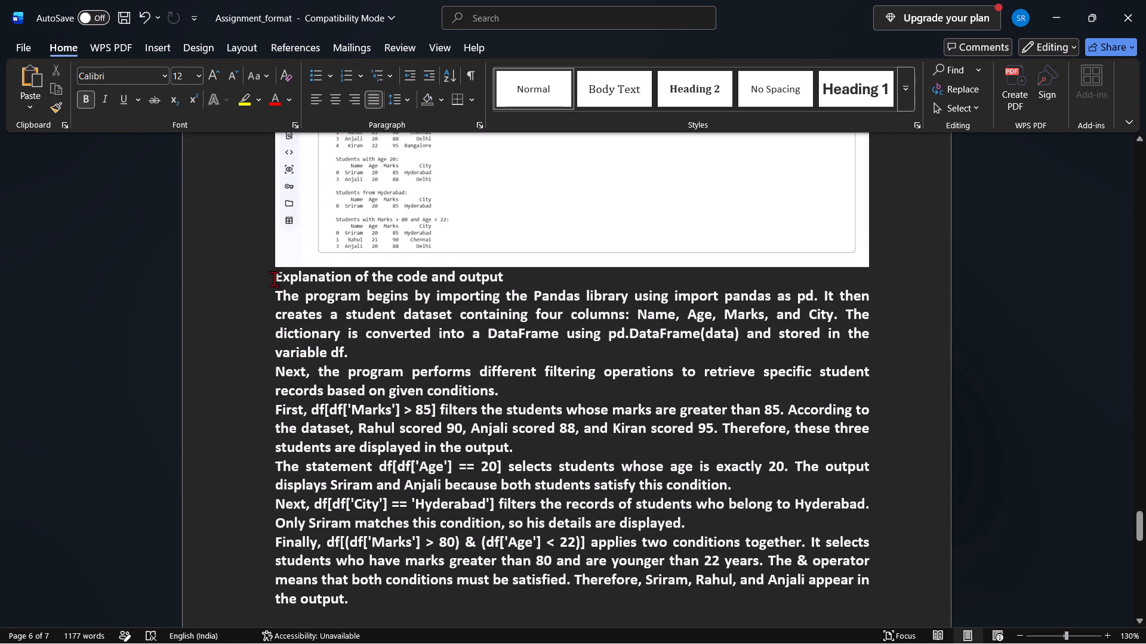
{"action": "left_click_drag", "start_coordinate": [273, 276], "coordinate": [488, 614]}
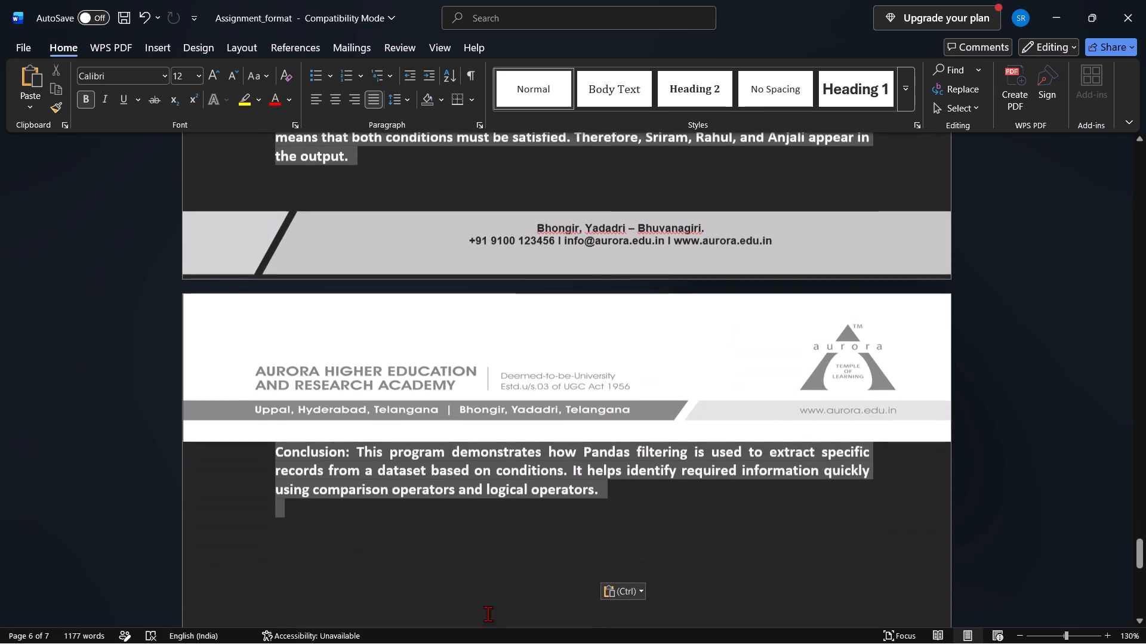
{"action": "left_click_drag", "start_coordinate": [488, 614], "coordinate": [587, 504]}
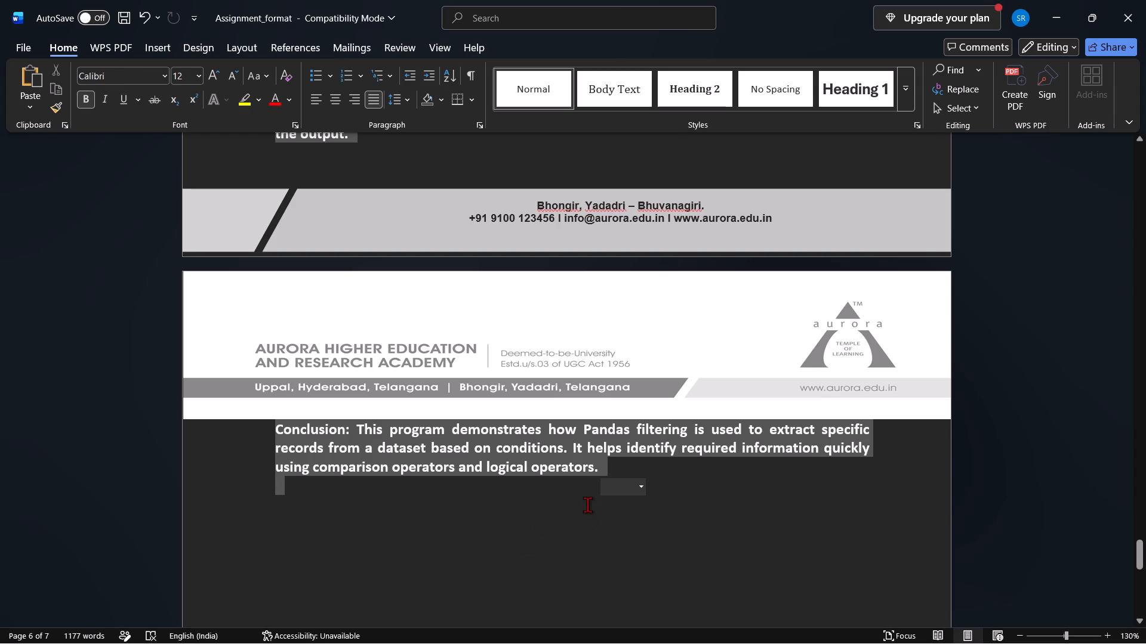
{"action": "left_click_drag", "start_coordinate": [587, 504], "coordinate": [600, 500]}
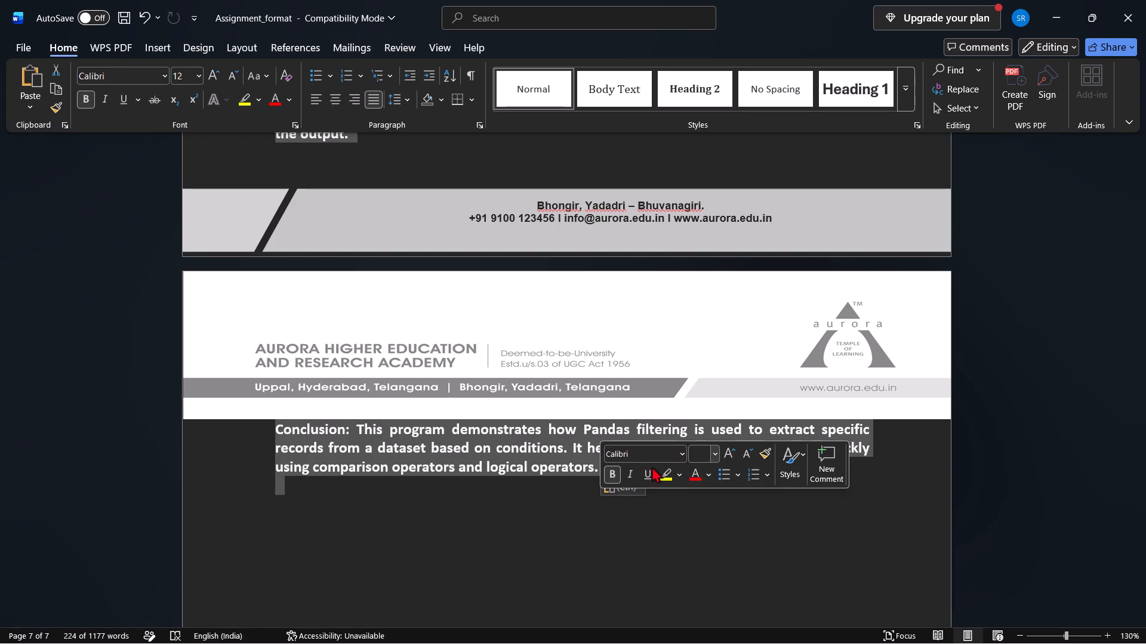
{"action": "left_click", "coordinate": [616, 475]}
{"action": "left_click", "coordinate": [702, 451]}
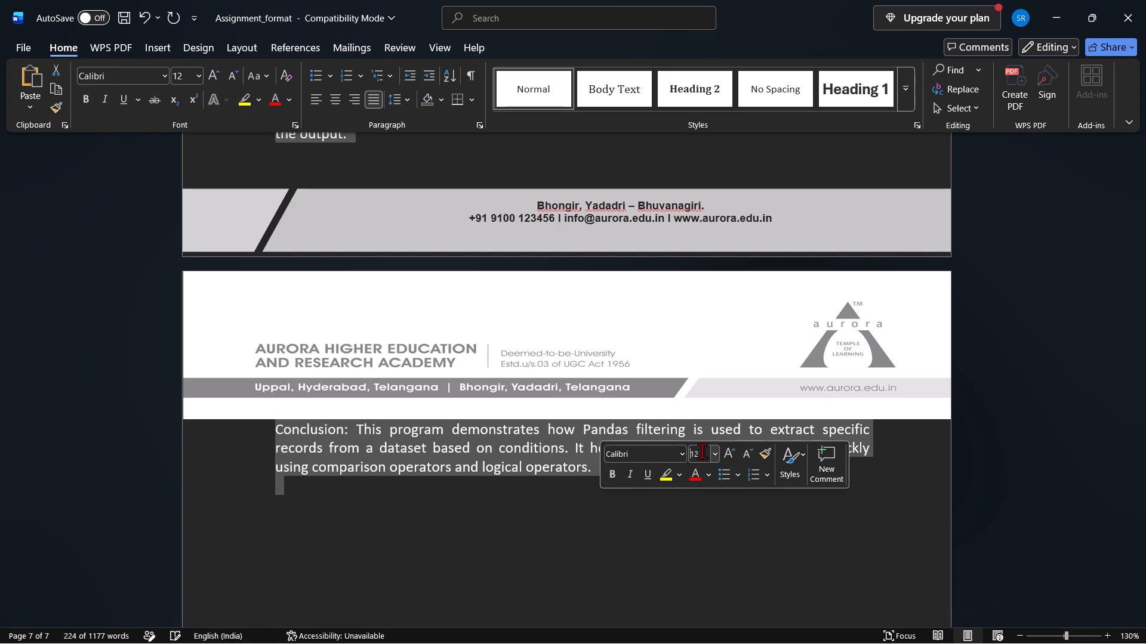
{"action": "type", "text": "11"}
{"action": "key", "text": "Return"}
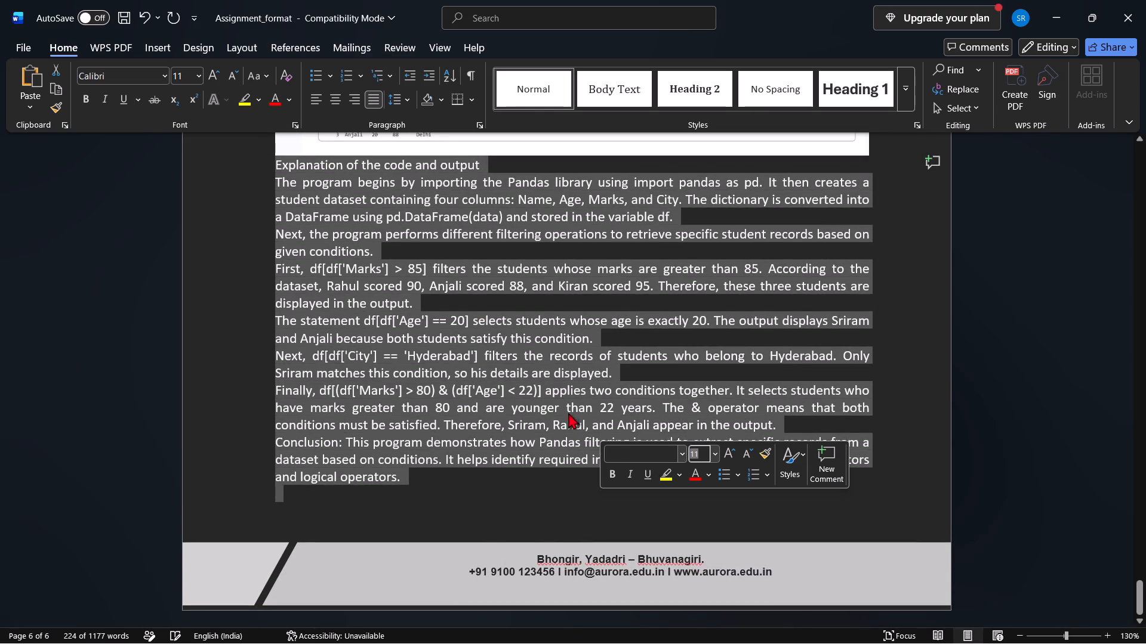
{"action": "left_click", "coordinate": [495, 330]}
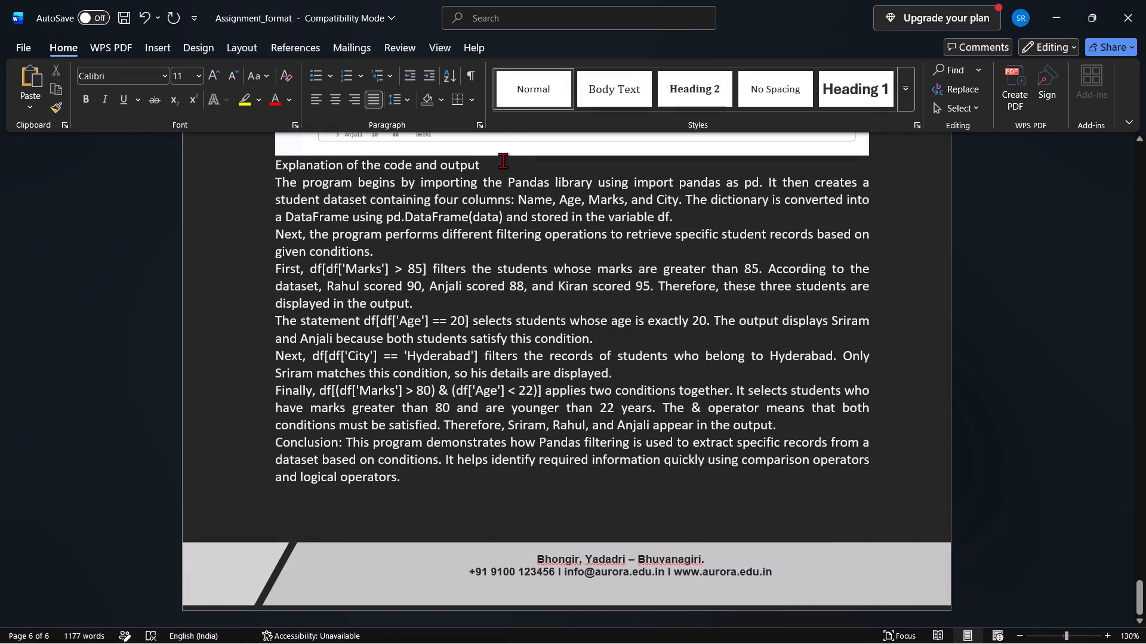
Make the item 5 heading "Explanation of the code and output" bold and add a colon at its end.
{"action": "left_click_drag", "start_coordinate": [503, 160], "coordinate": [297, 165]}
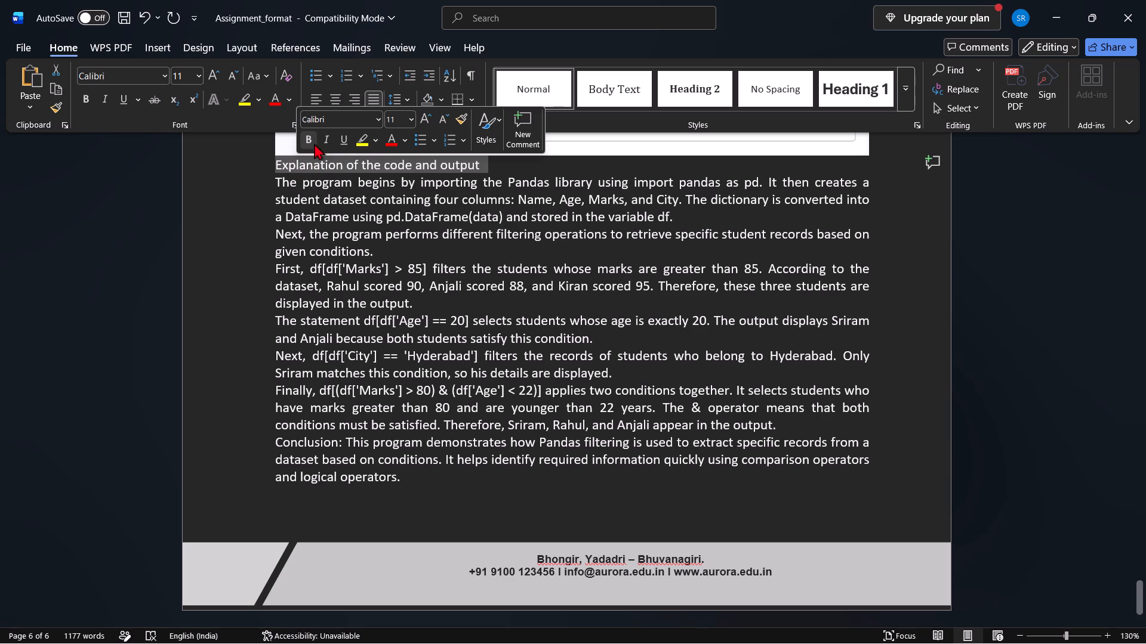
{"action": "left_click", "coordinate": [312, 142]}
{"action": "left_click", "coordinate": [485, 171]}
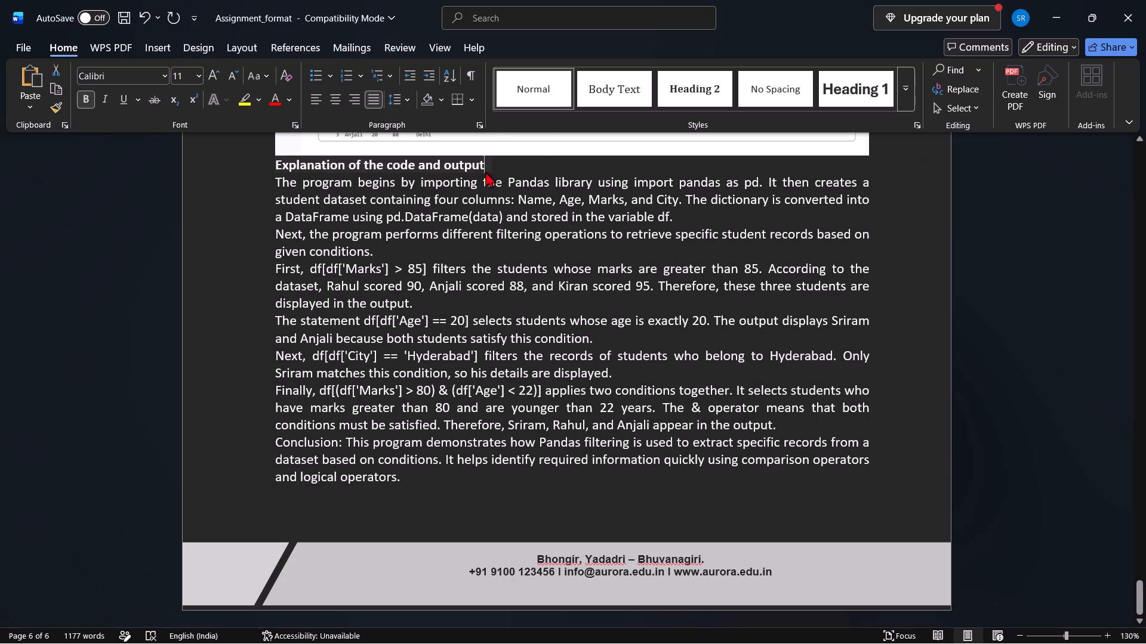
{"action": "key", "text": "shift+colon"}
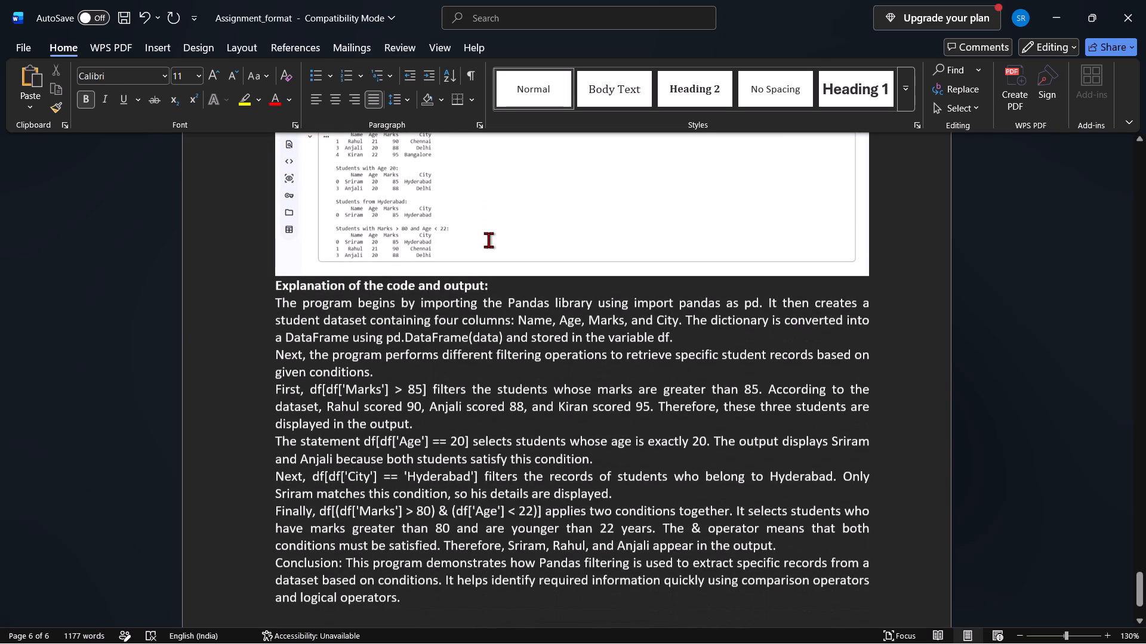
{"action": "scroll", "coordinate": [488, 240], "scroll_direction": "down", "scroll_amount": 1}
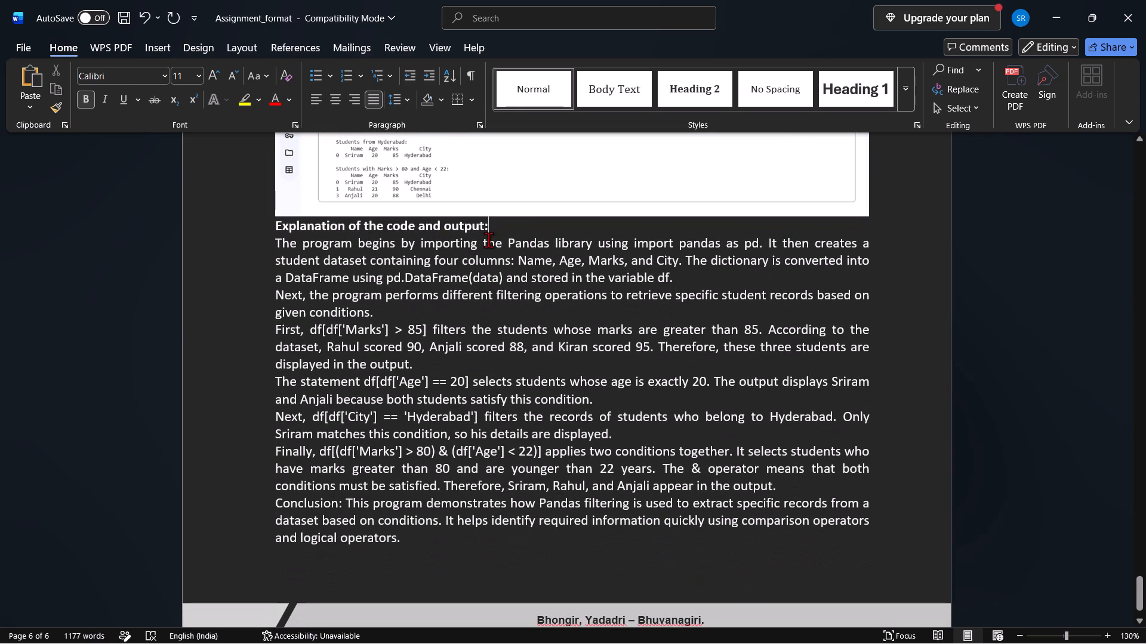
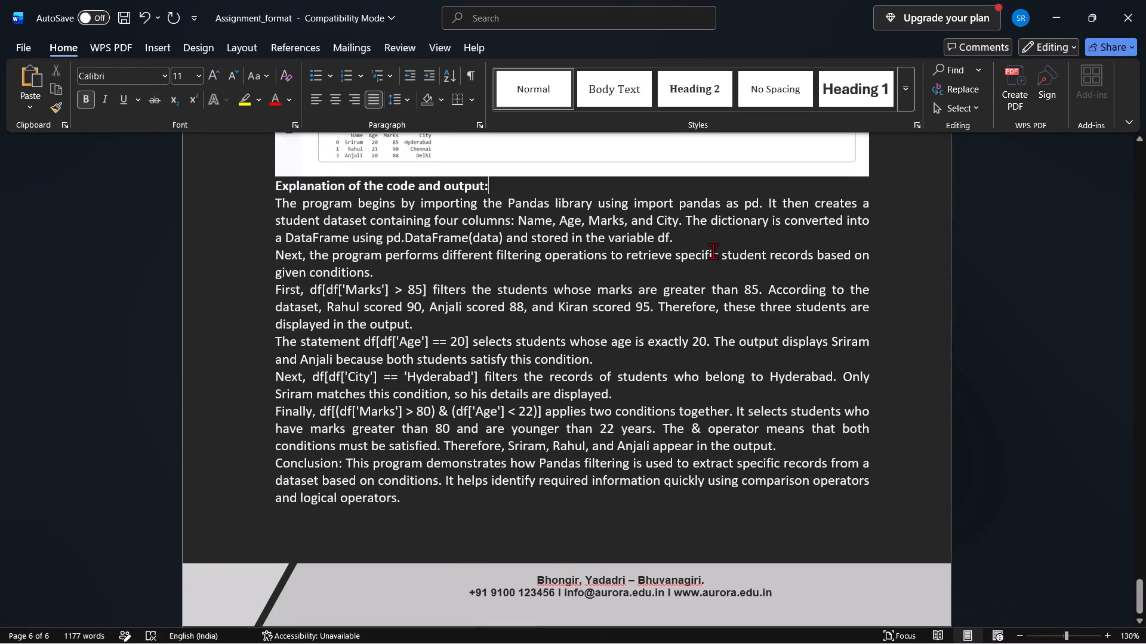
Insert a blank line after the first paragraph of the item 5 explanation, before "Next, the program performs different filtering operations".
{"action": "left_click", "coordinate": [682, 239]}
{"action": "key", "text": "Return"}
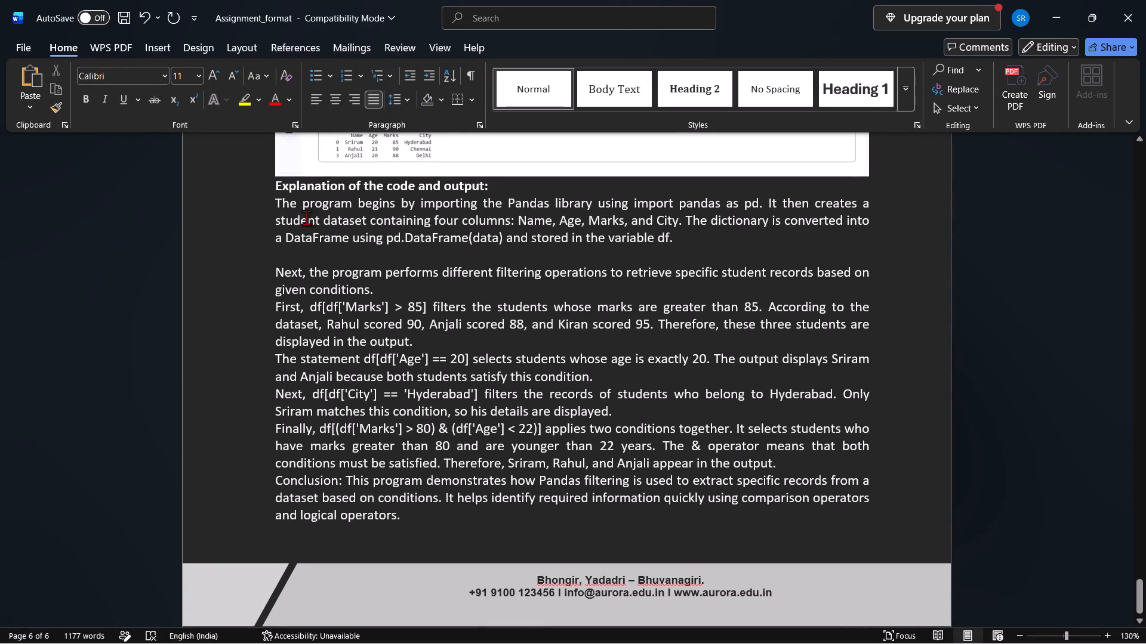
{"action": "scroll", "coordinate": [432, 255], "scroll_direction": "up", "scroll_amount": 1}
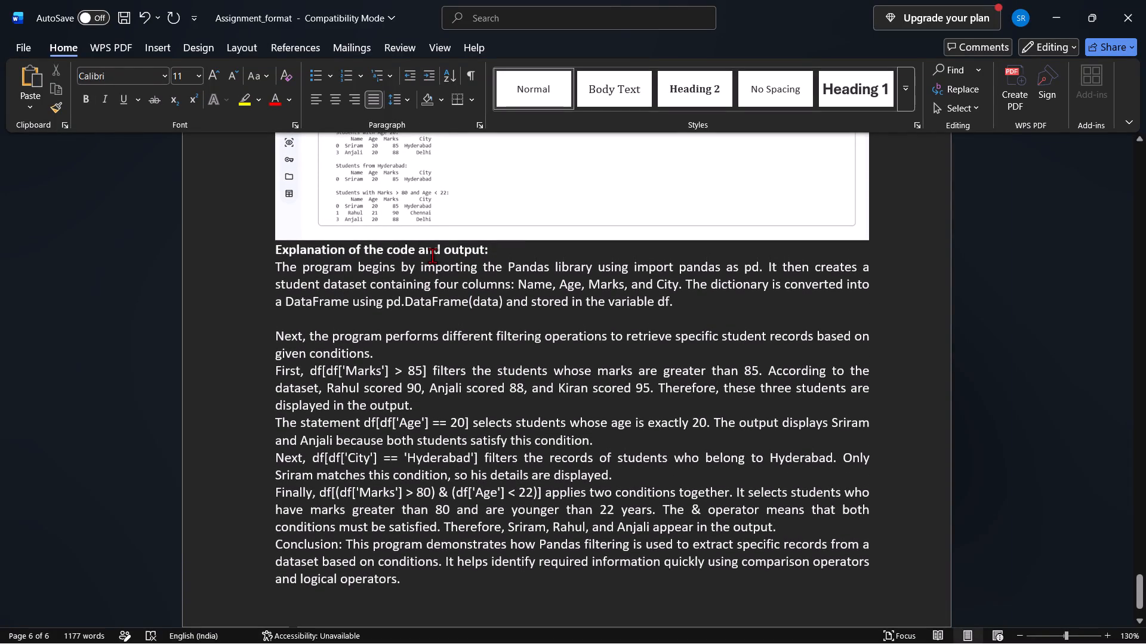
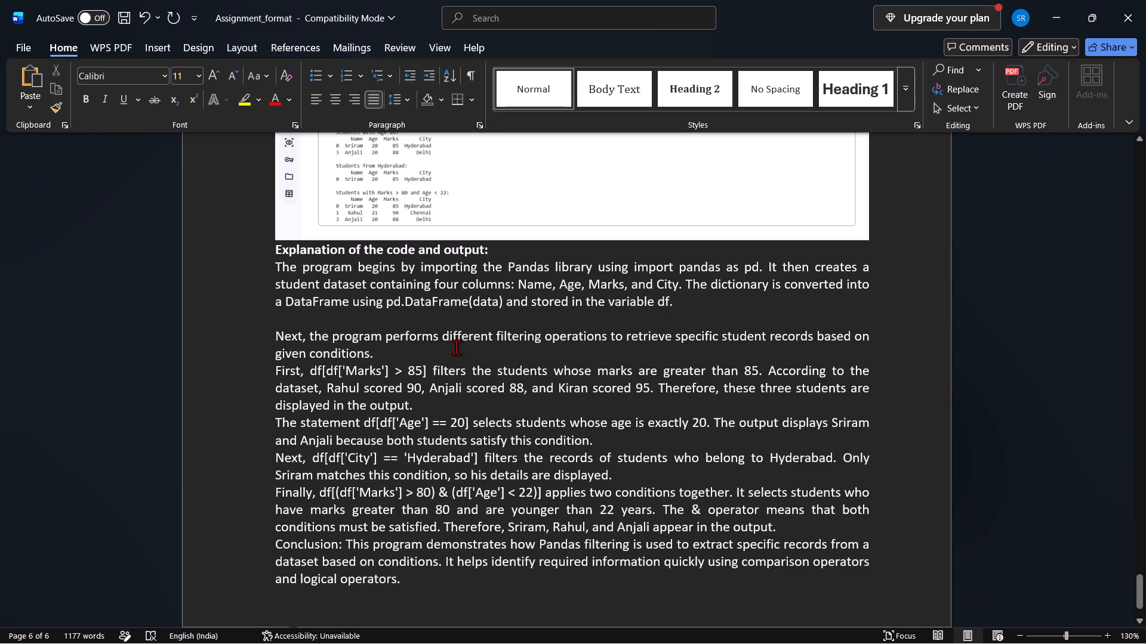
Undo the blank line inserted after the first paragraph of the item 5 explanation.
{"action": "key", "text": "ctrl+z"}
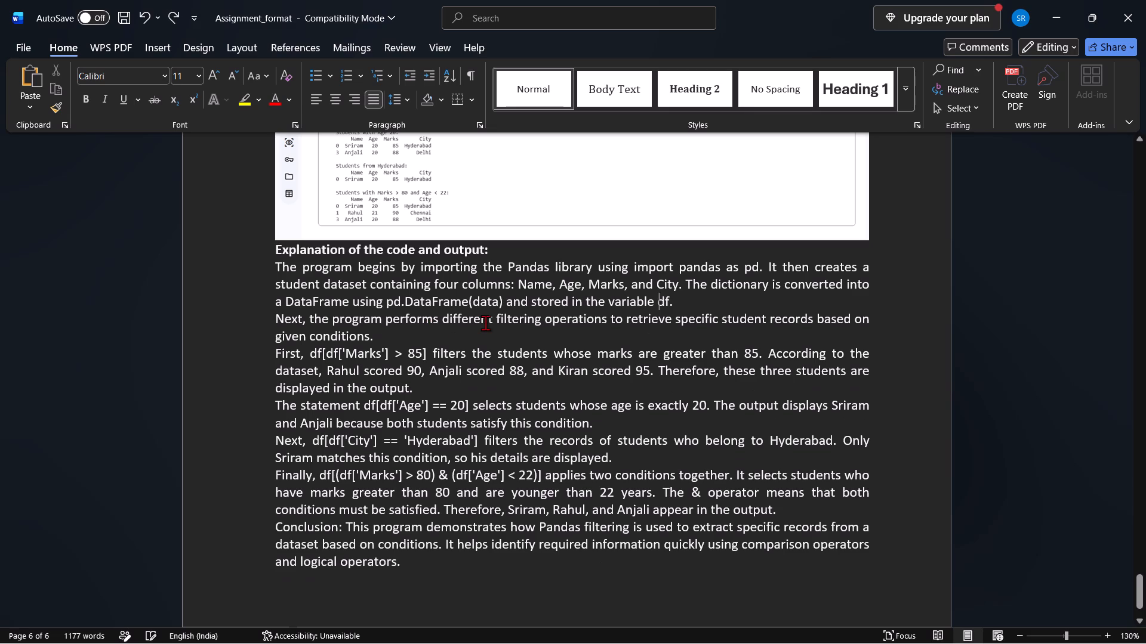
Remove the blank line above the "5.PANDAS DATA FILTERING" heading.
{"action": "scroll", "coordinate": [485, 323], "scroll_direction": "up", "scroll_amount": 4}
{"action": "scroll", "coordinate": [485, 323], "scroll_direction": "down", "scroll_amount": 1}
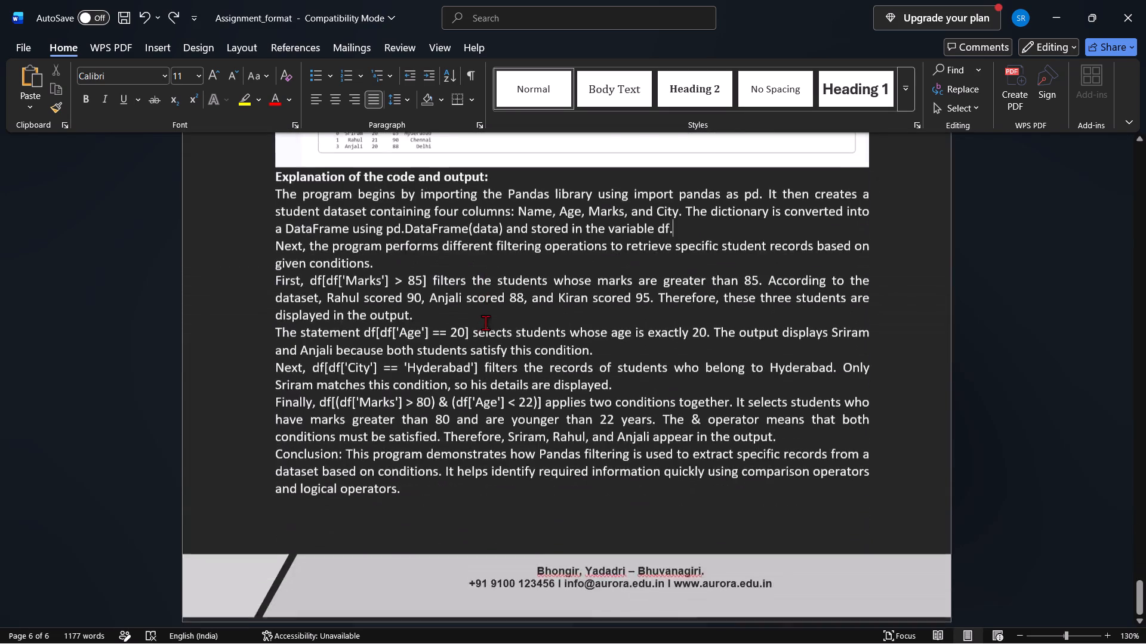
{"action": "scroll", "coordinate": [485, 323], "scroll_direction": "up", "scroll_amount": 2}
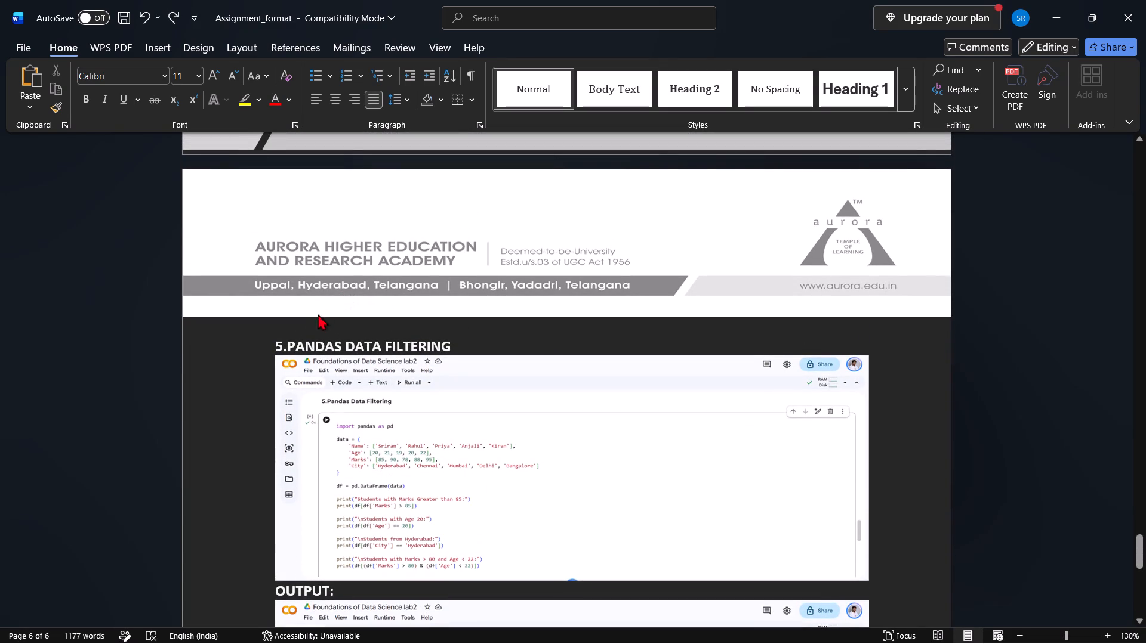
{"action": "left_click", "coordinate": [313, 318]}
{"action": "key", "text": "BackSpace"}
Add blank lines after the item 5 conclusion to reach a new page and start it with "6." on its own line.
{"action": "scroll", "coordinate": [313, 318], "scroll_direction": "down", "scroll_amount": 1}
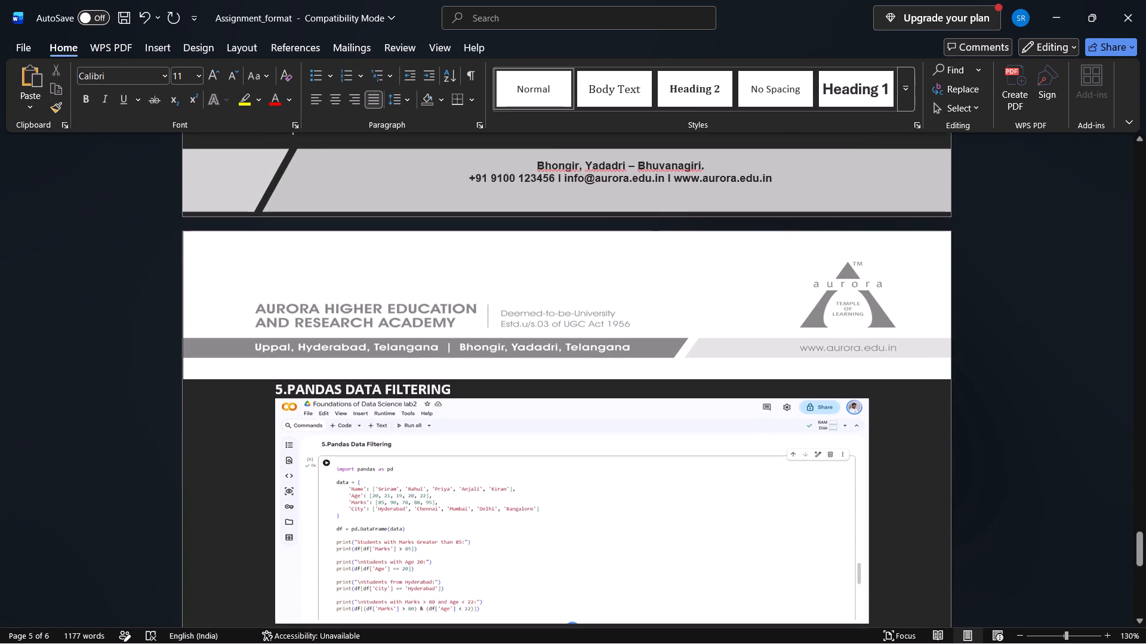
{"action": "scroll", "coordinate": [313, 318], "scroll_direction": "down", "scroll_amount": 1}
{"action": "scroll", "coordinate": [313, 318], "scroll_direction": "up", "scroll_amount": 1}
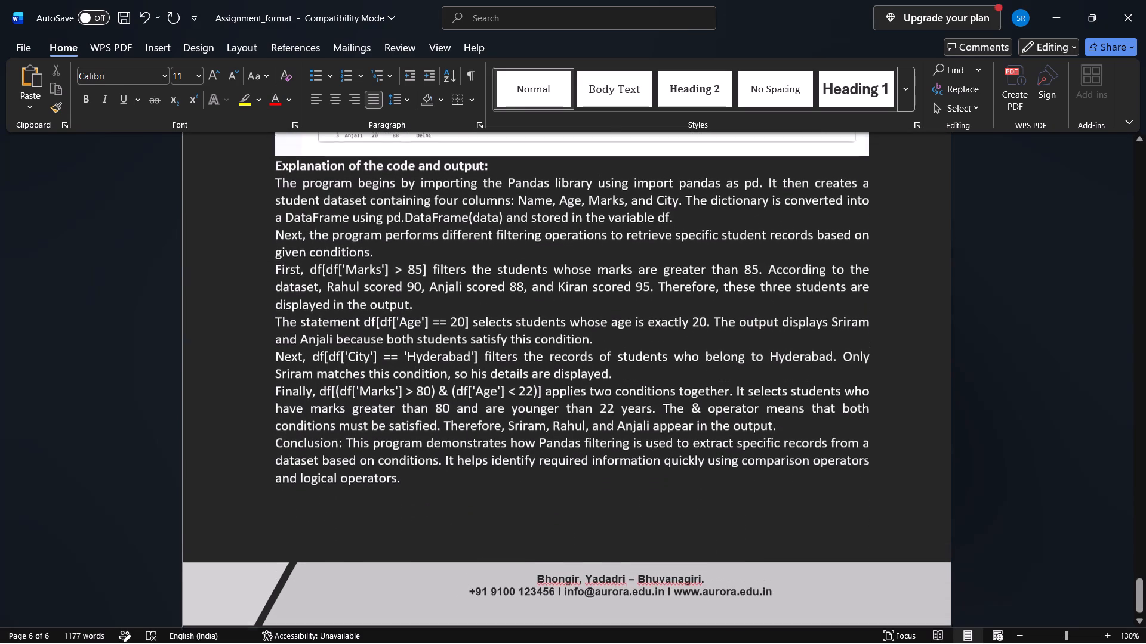
{"action": "scroll", "coordinate": [361, 243], "scroll_direction": "down", "scroll_amount": 2}
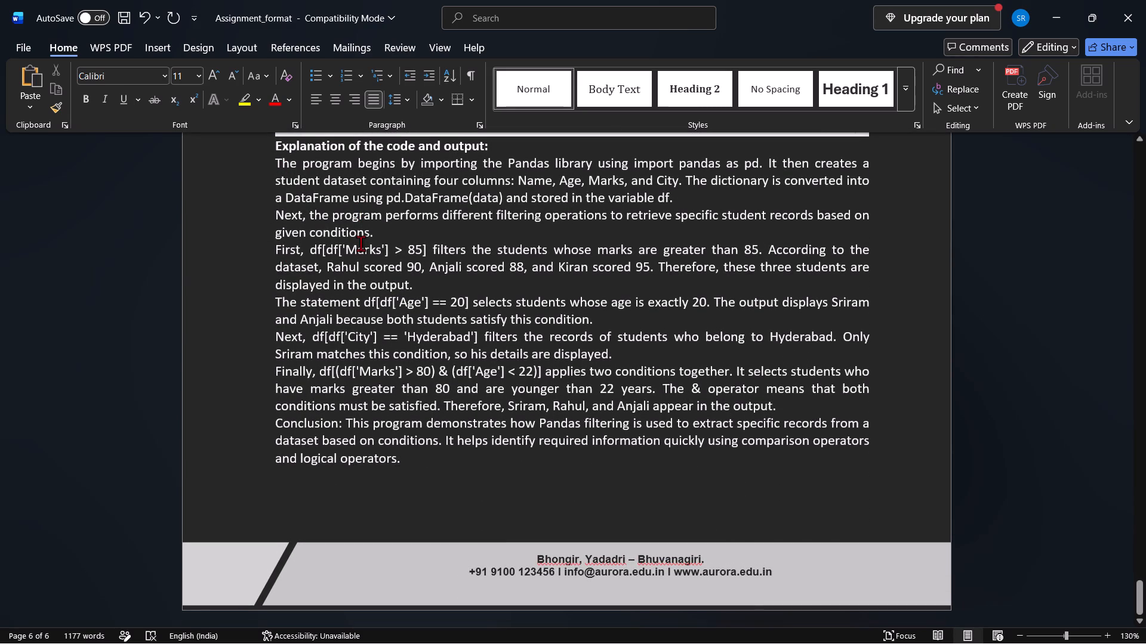
{"action": "left_click", "coordinate": [425, 475]}
{"action": "key", "text": "Return"}
{"action": "key", "text": "Return"}
{"action": "key", "text": "Return"}
{"action": "key", "text": "Return"}
{"action": "scroll", "coordinate": [425, 475], "scroll_direction": "up", "scroll_amount": 1}
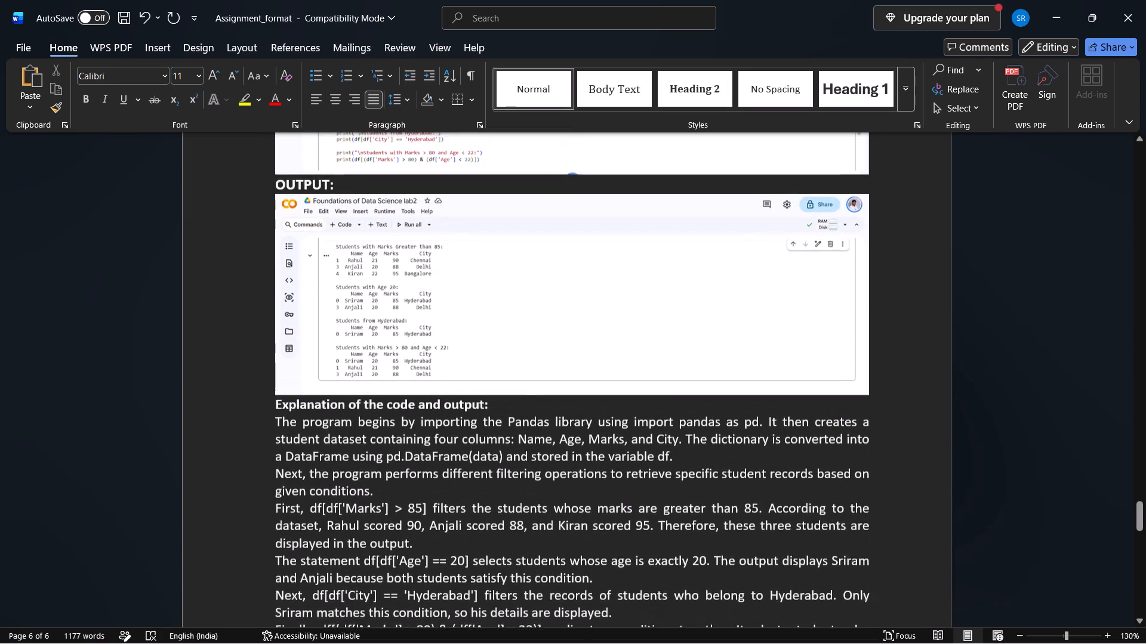
{"action": "scroll", "coordinate": [425, 475], "scroll_direction": "up", "scroll_amount": 2}
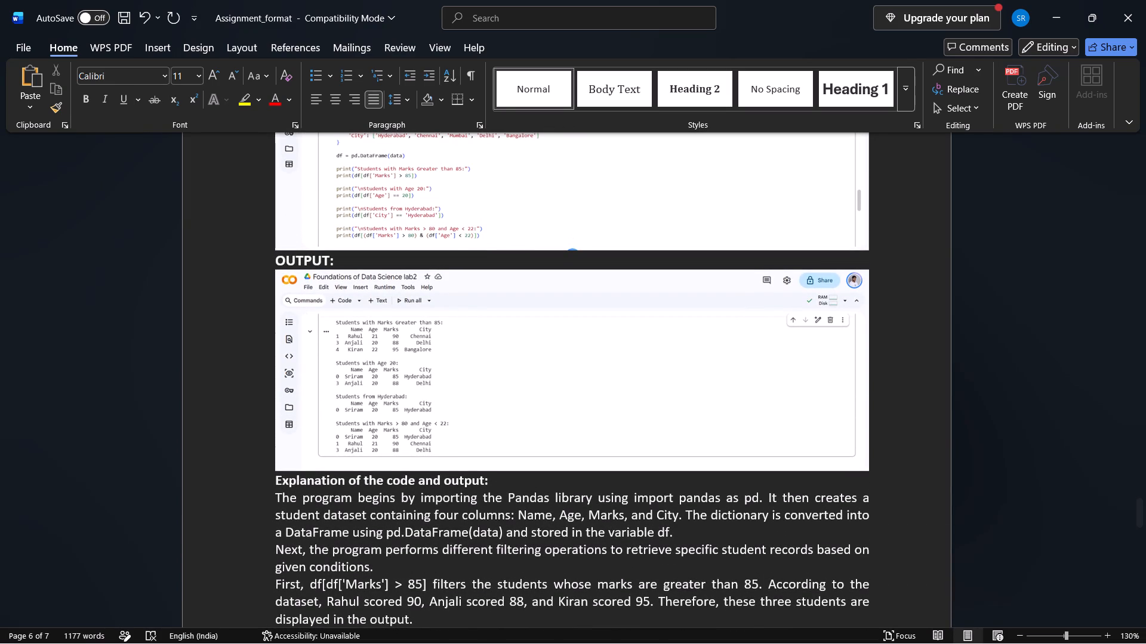
{"action": "scroll", "coordinate": [425, 475], "scroll_direction": "up", "scroll_amount": 1}
{"action": "scroll", "coordinate": [425, 475], "scroll_direction": "down", "scroll_amount": 3}
{"action": "type", "text": "6."}
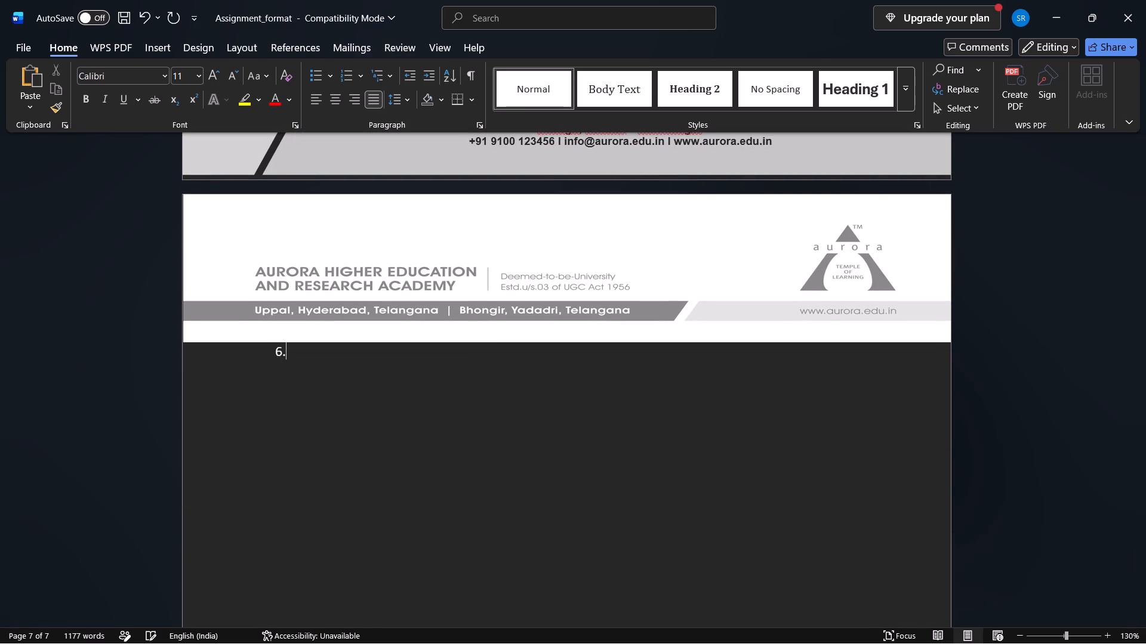
{"action": "key", "text": "Return"}
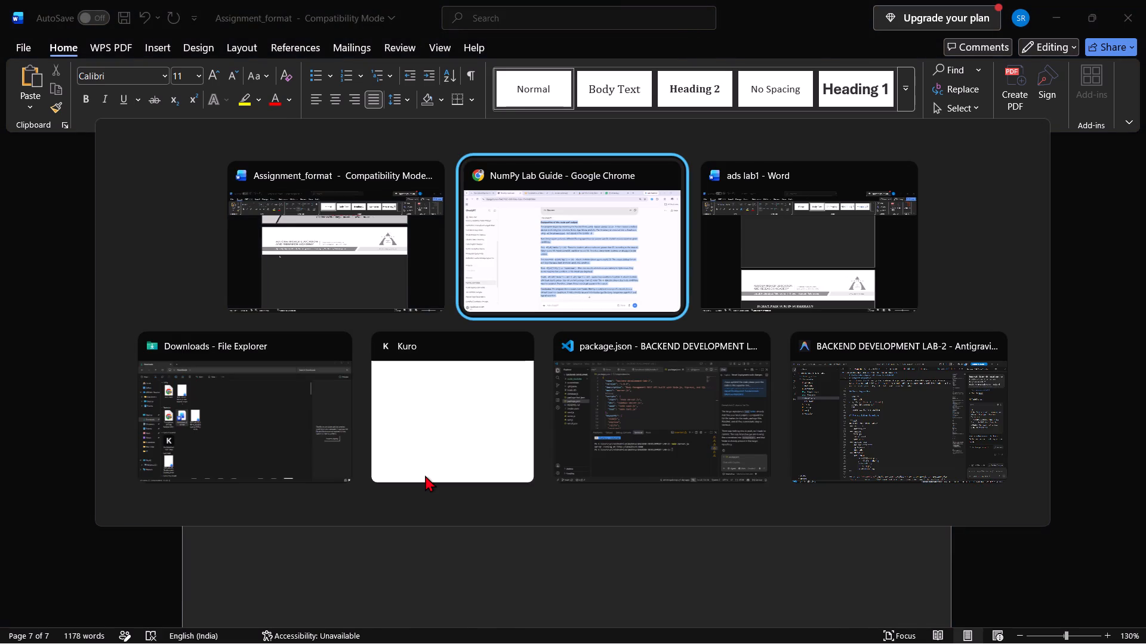
Switch to the ChatGPT conversation in Chrome and send "NEXT" to request Experiment 6.
{"action": "scroll", "coordinate": [469, 561], "scroll_direction": "down", "scroll_amount": 1}
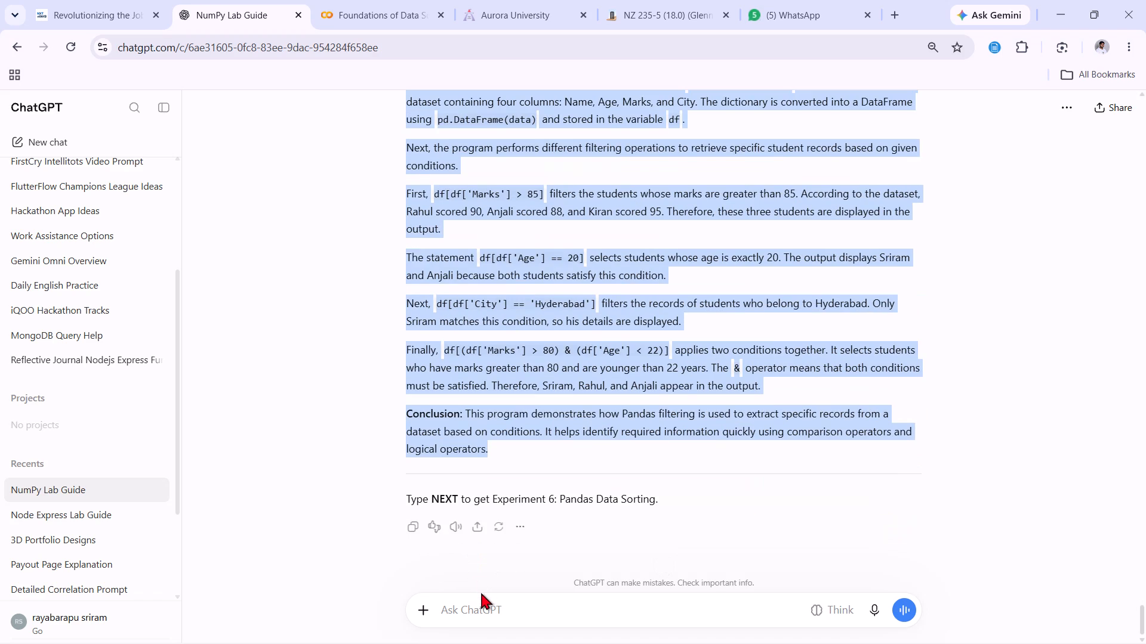
{"action": "left_click", "coordinate": [481, 593]}
{"action": "type", "text": "NEXT"}
{"action": "key", "text": "Return"}
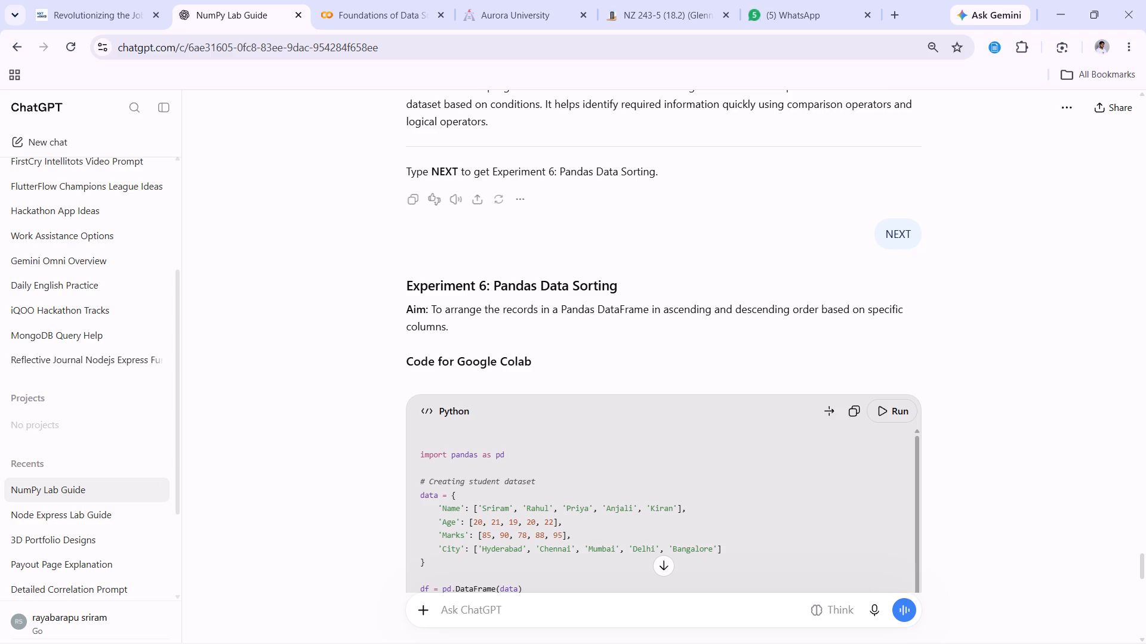
{"action": "scroll", "coordinate": [482, 597], "scroll_direction": "down", "scroll_amount": 1}
{"action": "left_click_drag", "start_coordinate": [479, 283], "coordinate": [628, 285]}
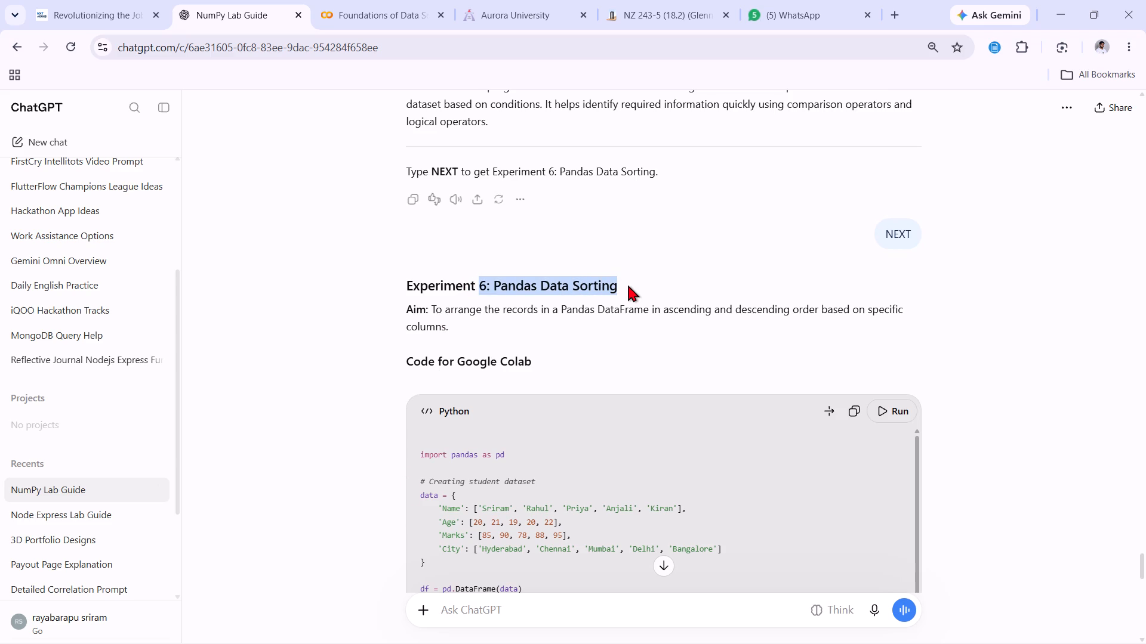
{"action": "left_click_drag", "start_coordinate": [628, 285], "coordinate": [630, 285]}
{"action": "key", "text": "ctrl+c"}
{"action": "left_click", "coordinate": [323, 0]}
{"action": "scroll", "coordinate": [358, 320], "scroll_direction": "down", "scroll_amount": 1}
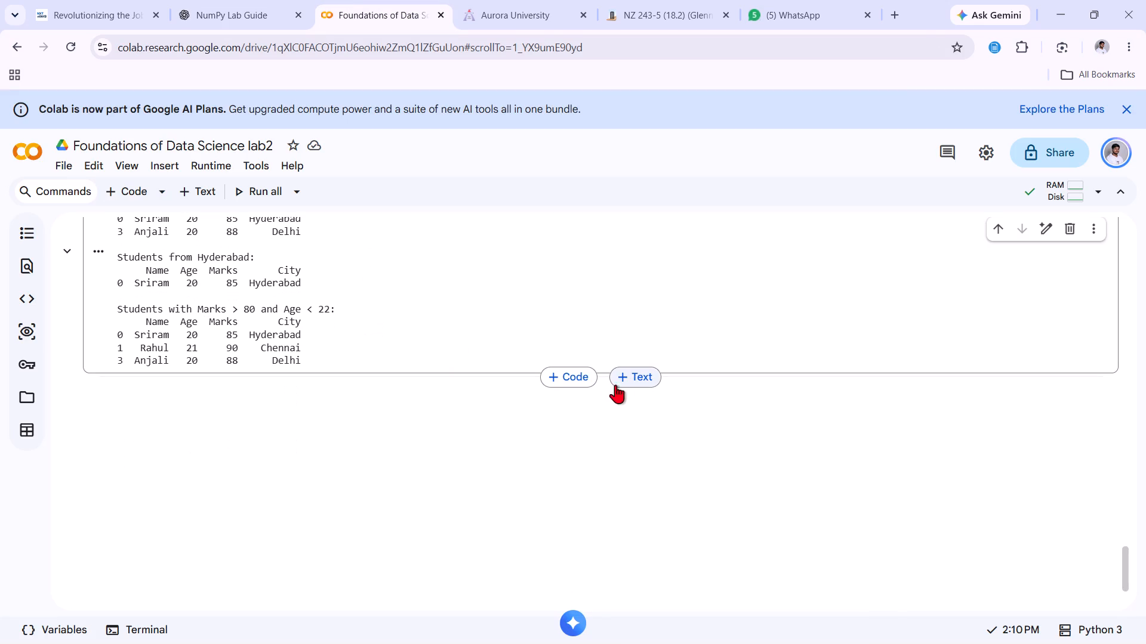
{"action": "left_click", "coordinate": [621, 378]}
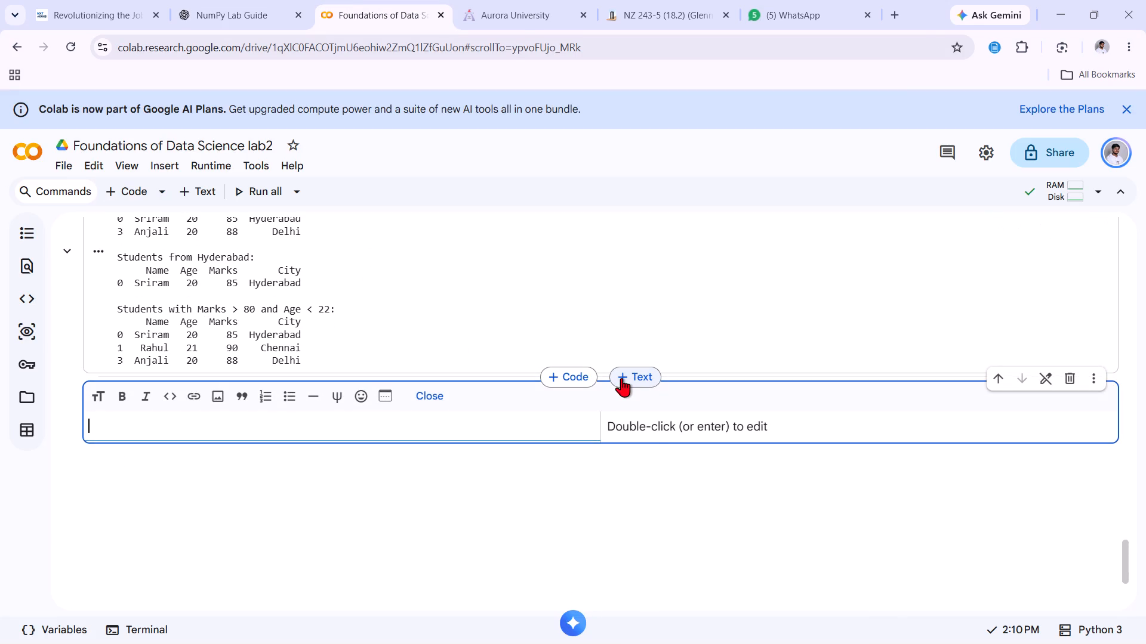
{"action": "key", "text": "ctrl+v"}
{"action": "left_click", "coordinate": [107, 423]}
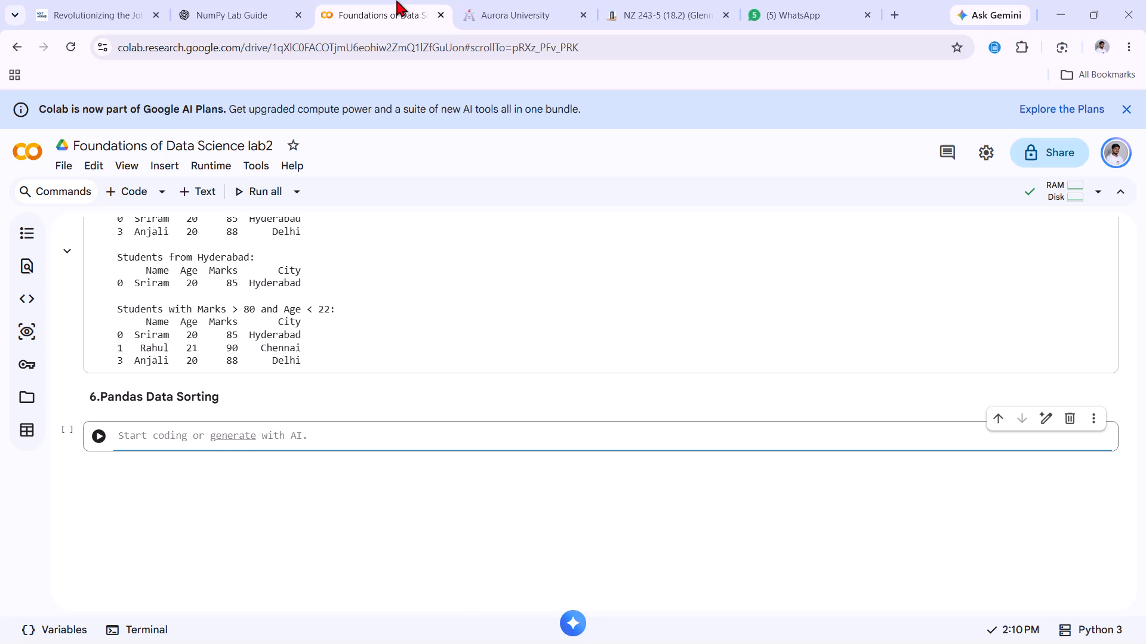
{"action": "key", "text": "ctrl+v"}
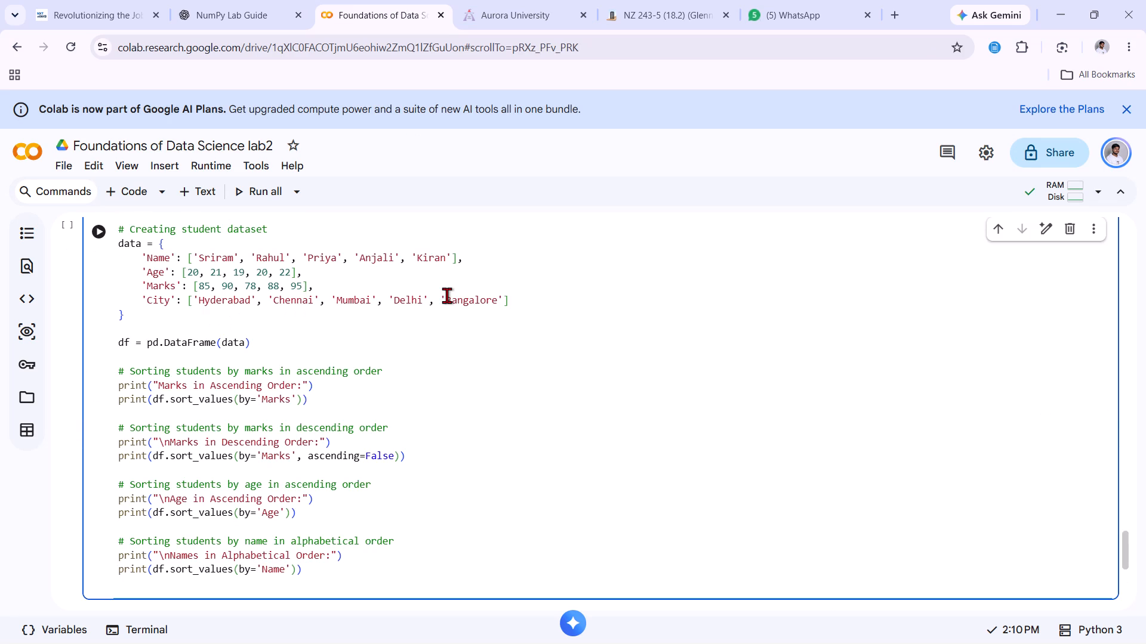
Remove the "Creating student dataset" comment and replace the "Sorting students by marks in ascending order" comment with a blank line.
{"action": "scroll", "coordinate": [383, 293], "scroll_direction": "up", "scroll_amount": 1}
{"action": "left_click_drag", "start_coordinate": [281, 268], "coordinate": [133, 261]}
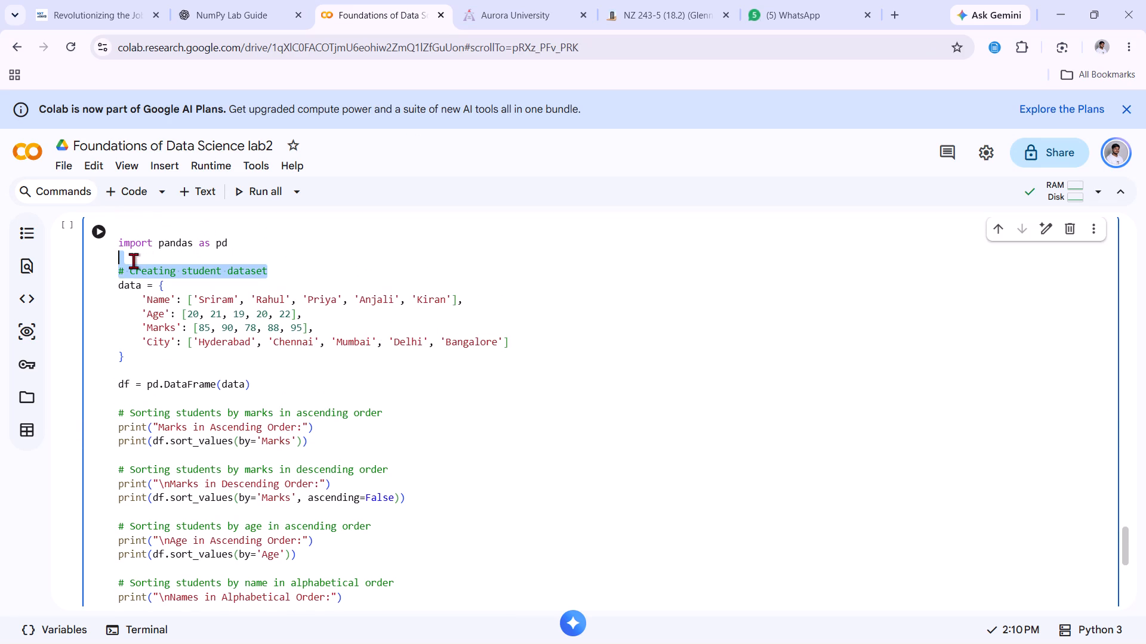
{"action": "left_click_drag", "start_coordinate": [133, 261], "coordinate": [129, 261]}
{"action": "key", "text": "BackSpace"}
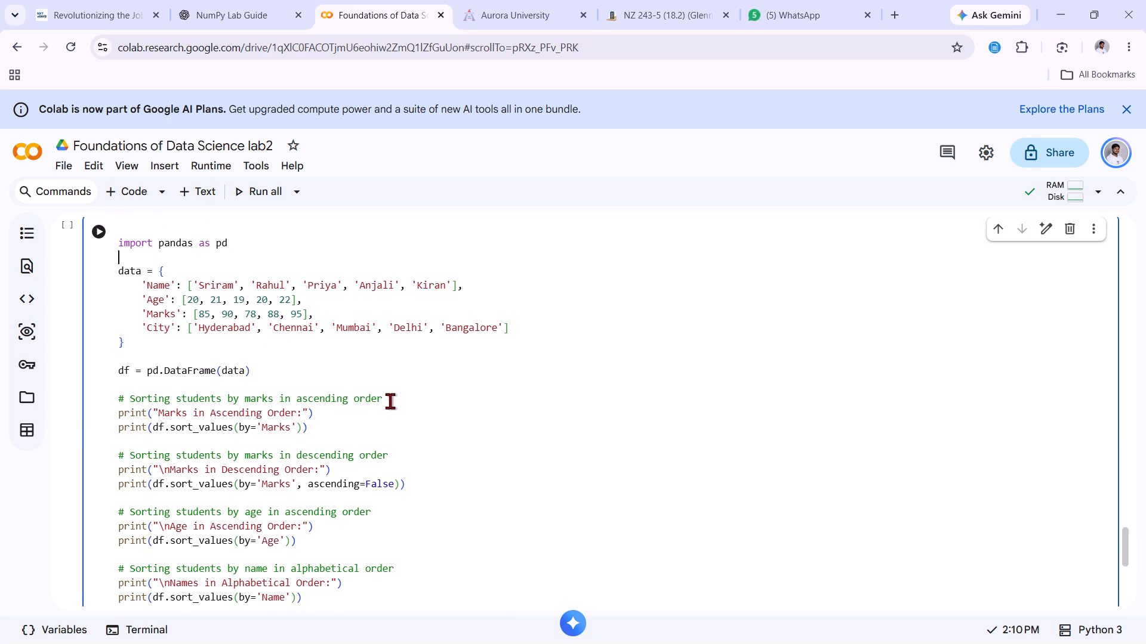
{"action": "left_click_drag", "start_coordinate": [390, 401], "coordinate": [125, 388]}
{"action": "key", "text": "Return"}
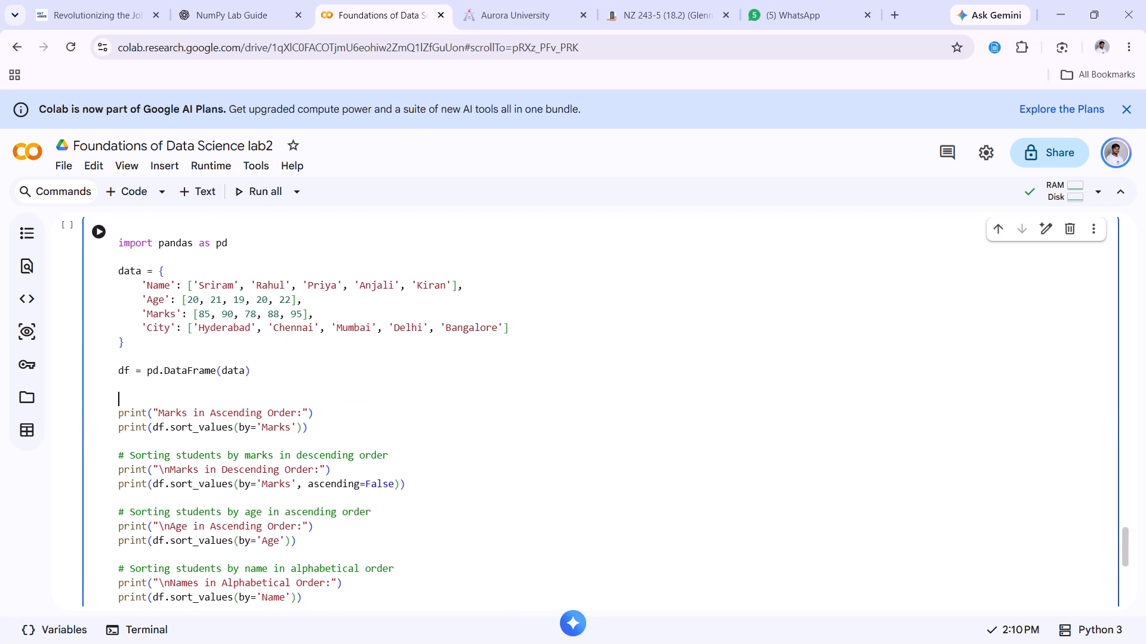
Delete the comments about sorting by marks in descending order, by age and by name from the sorting code.
{"action": "left_click_drag", "start_coordinate": [123, 437], "coordinate": [208, 450]}
{"action": "left_click_drag", "start_coordinate": [208, 450], "coordinate": [401, 448]}
{"action": "key", "text": "BackSpace"}
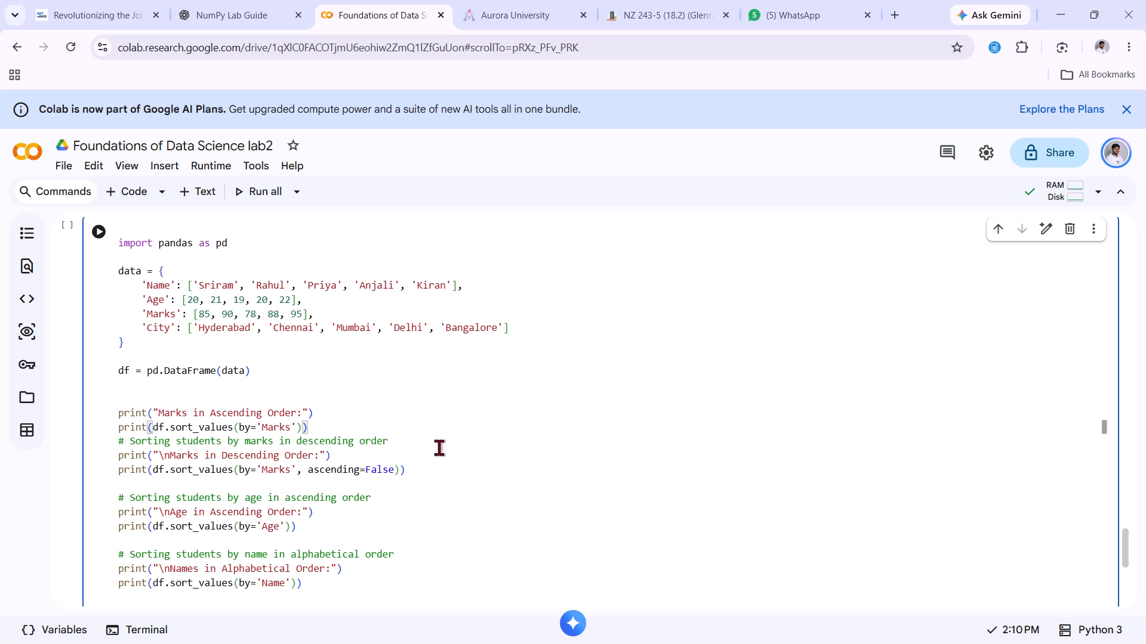
{"action": "left_click_drag", "start_coordinate": [393, 436], "coordinate": [114, 436]}
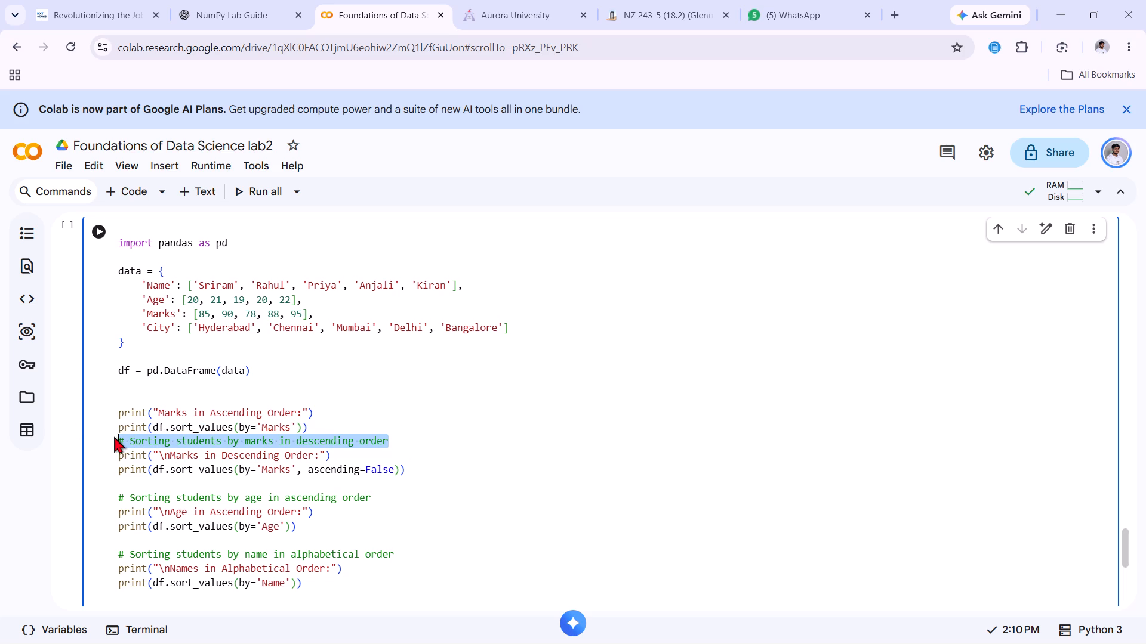
{"action": "key", "text": "BackSpace"}
{"action": "left_click_drag", "start_coordinate": [378, 493], "coordinate": [113, 495]}
{"action": "key", "text": "BackSpace"}
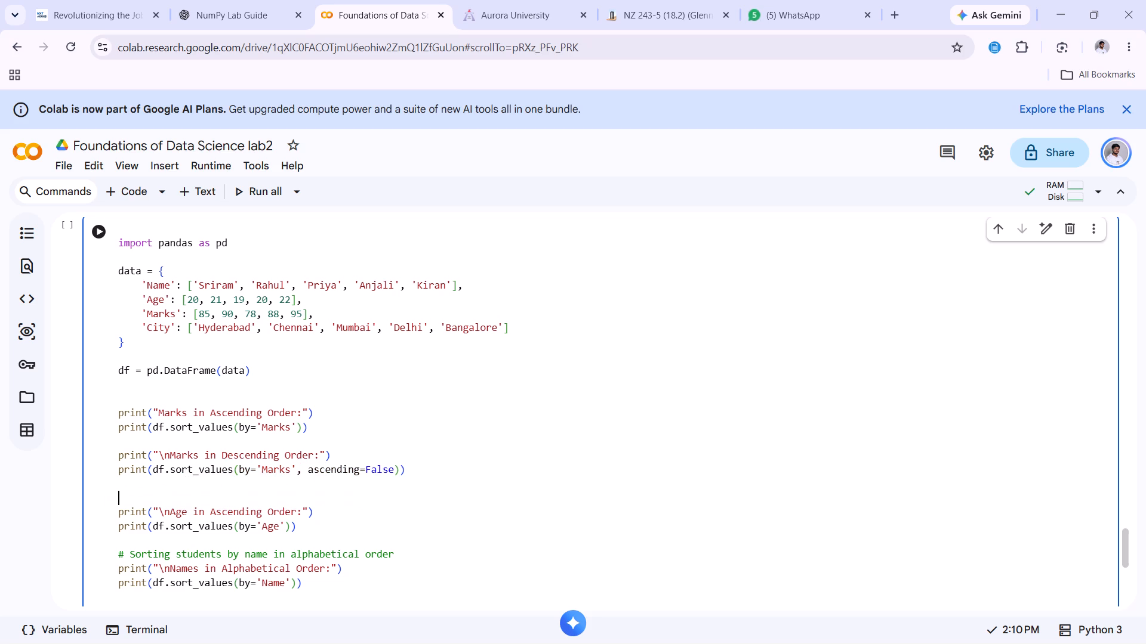
{"action": "left_click_drag", "start_coordinate": [402, 554], "coordinate": [150, 544]}
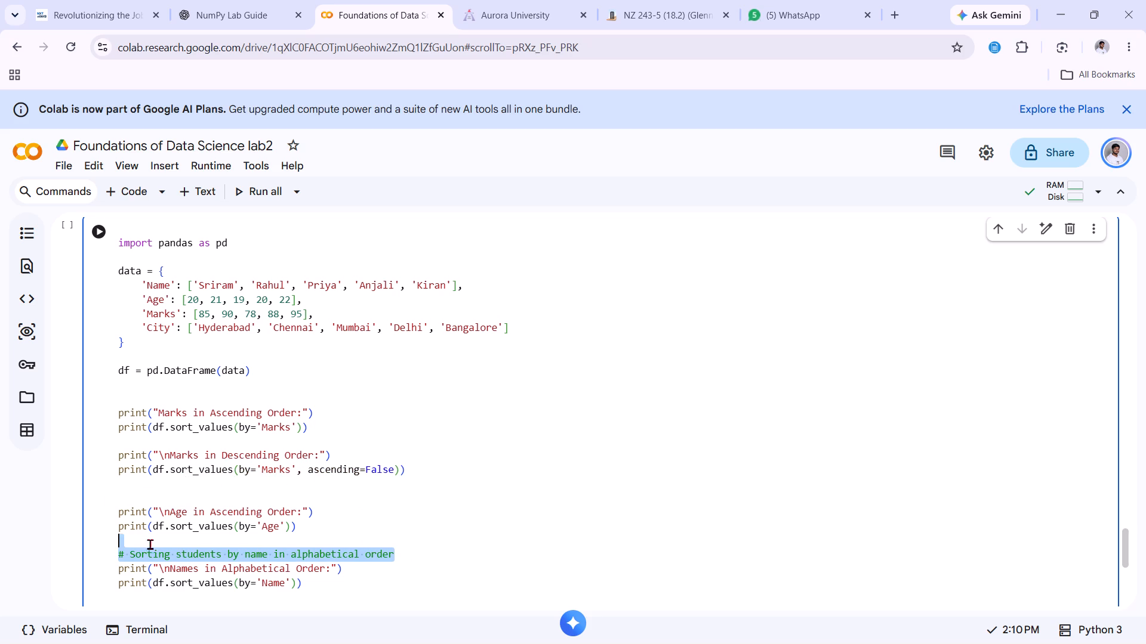
{"action": "left_click_drag", "start_coordinate": [150, 544], "coordinate": [149, 544]}
{"action": "key", "text": "BackSpace"}
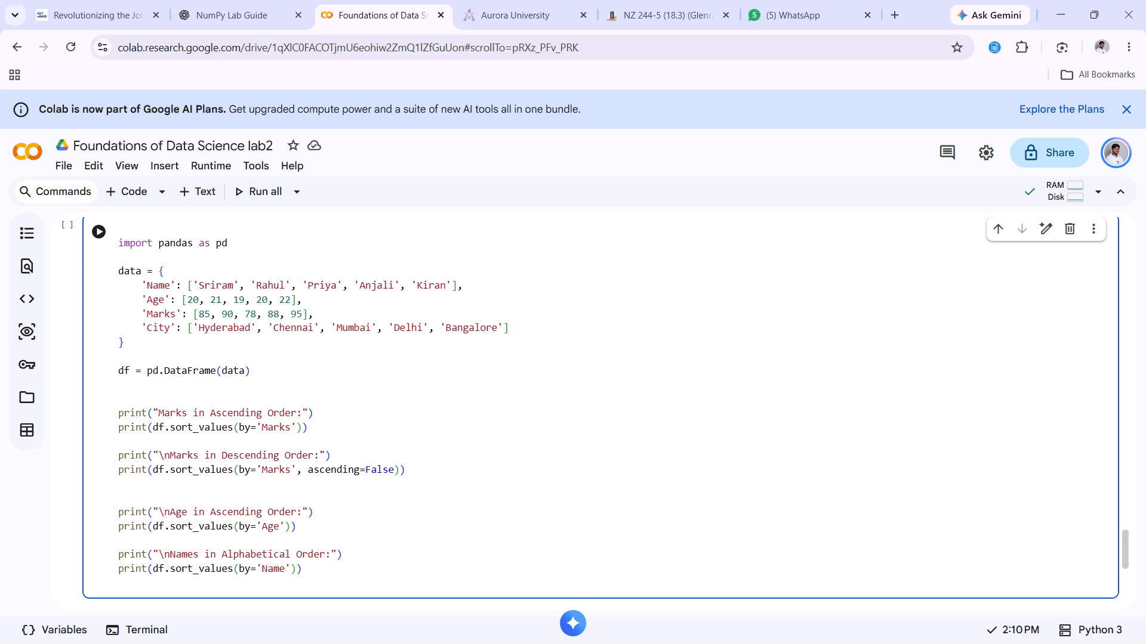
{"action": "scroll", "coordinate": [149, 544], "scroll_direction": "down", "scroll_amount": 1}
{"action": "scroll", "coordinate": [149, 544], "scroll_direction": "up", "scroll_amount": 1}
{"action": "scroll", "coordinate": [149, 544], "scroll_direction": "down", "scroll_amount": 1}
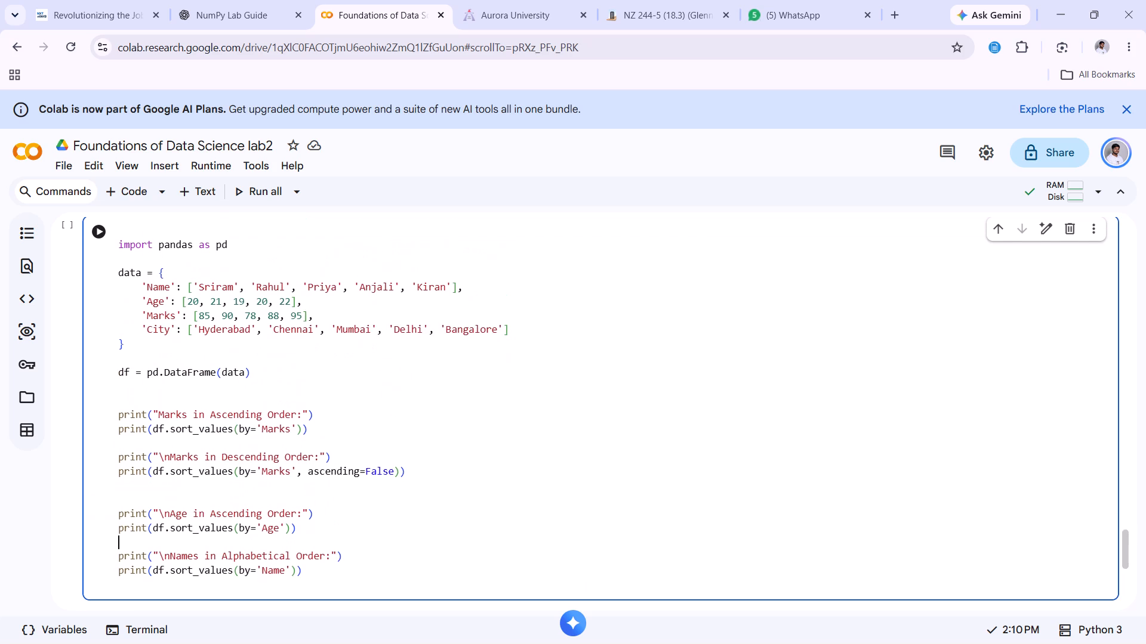
Run the "6.Pandas Data Sorting" code cell.
{"action": "left_click", "coordinate": [95, 243]}
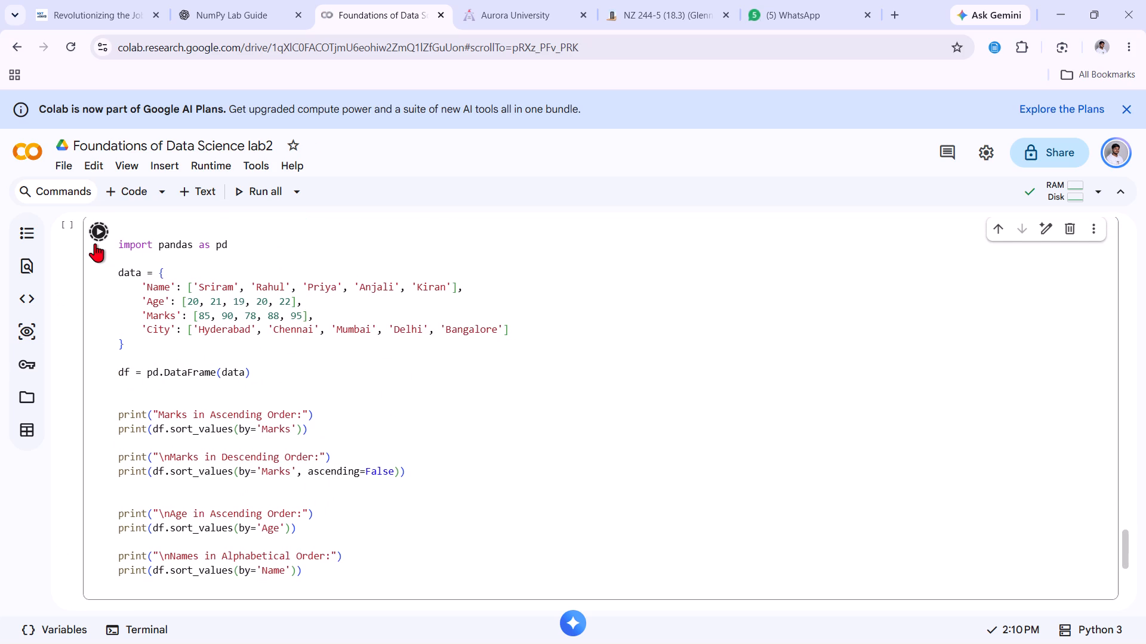
Capture a screenshot of the "6.Pandas Data Sorting" heading and its full code in Colab and paste it under "6." in the Word report.
{"action": "scroll", "coordinate": [95, 243], "scroll_direction": "up", "scroll_amount": 1}
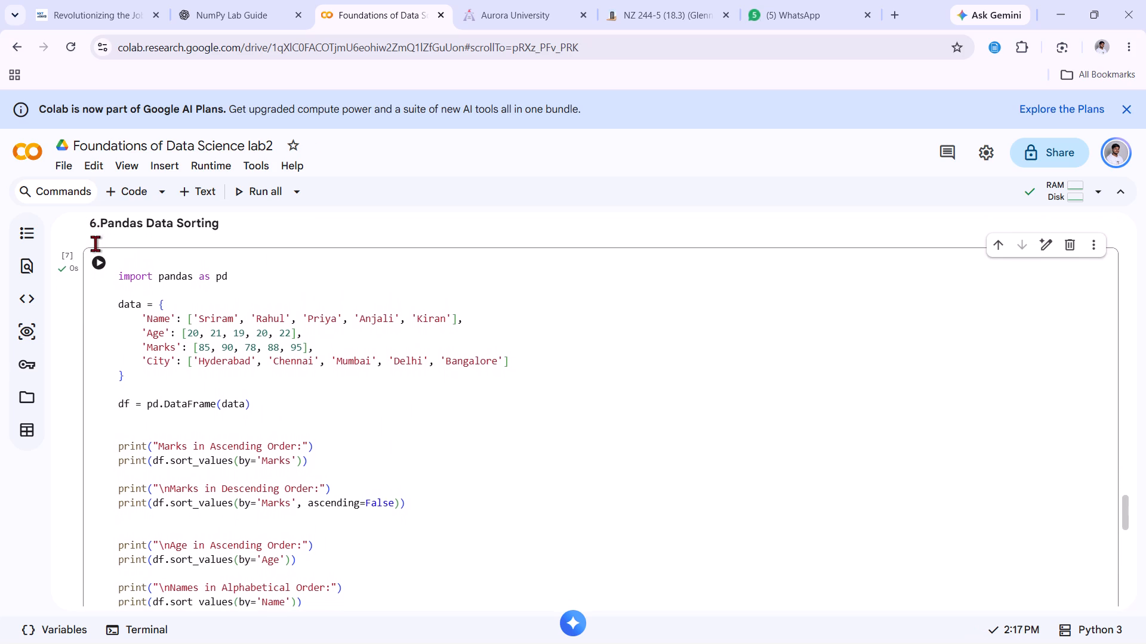
{"action": "scroll", "coordinate": [95, 243], "scroll_direction": "up", "scroll_amount": 2}
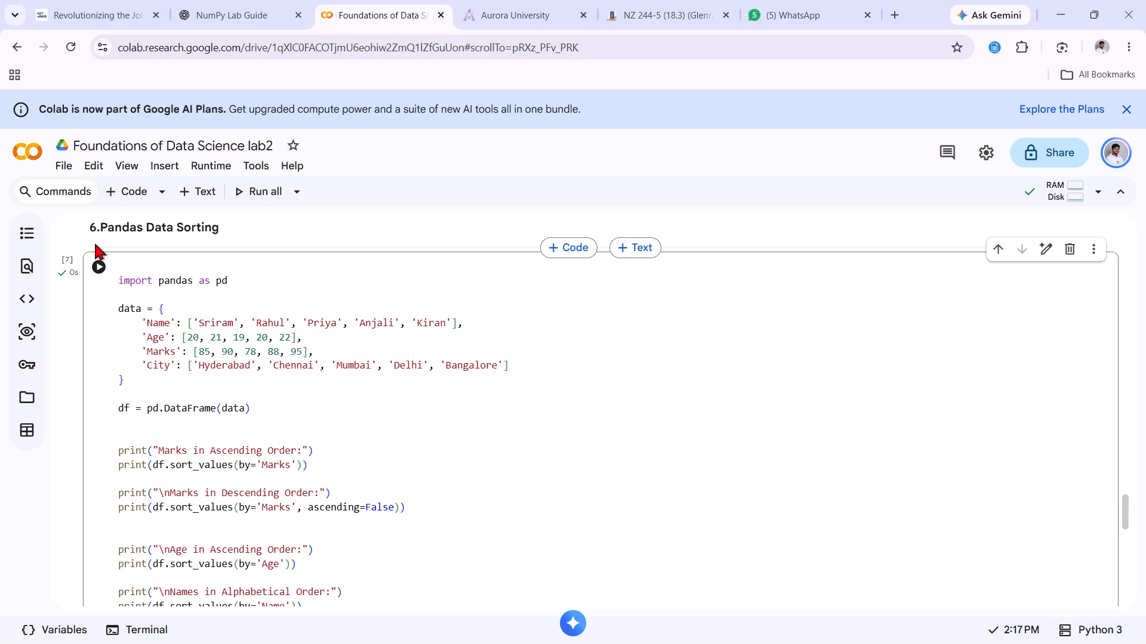
{"action": "key", "text": "ctrl+minus"}
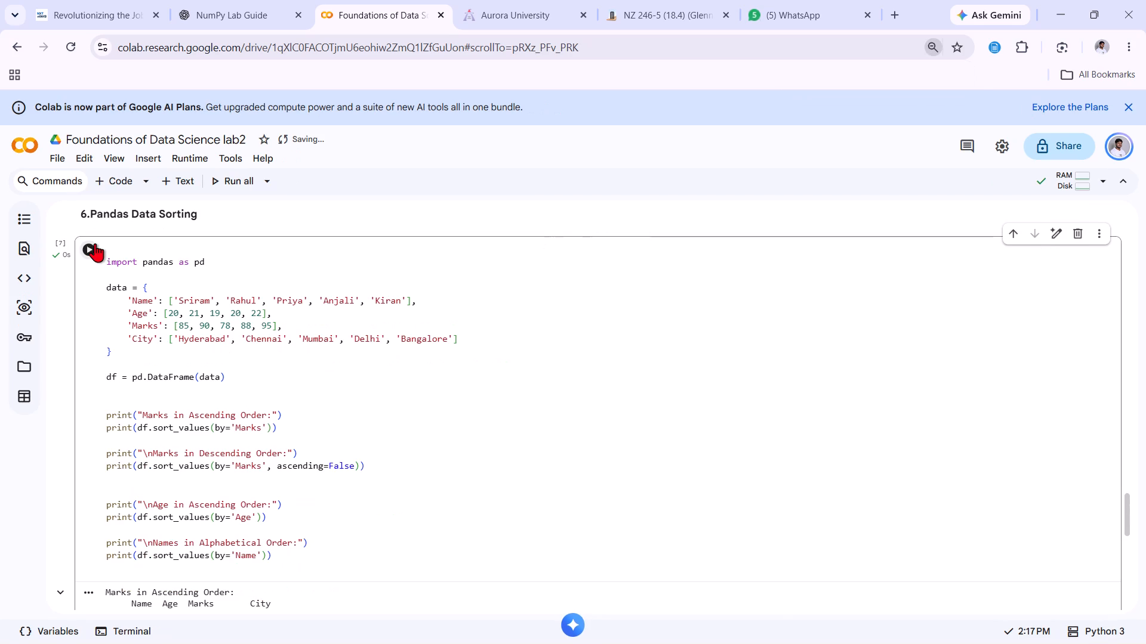
{"action": "scroll", "coordinate": [95, 243], "scroll_direction": "up", "scroll_amount": 2}
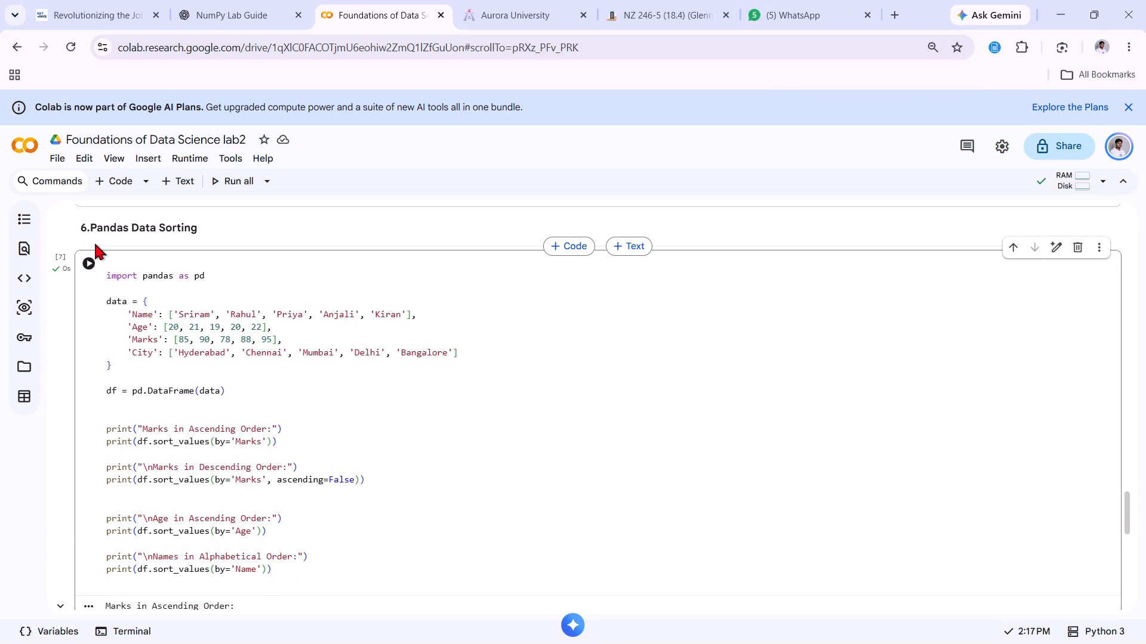
{"action": "key", "text": "Print"}
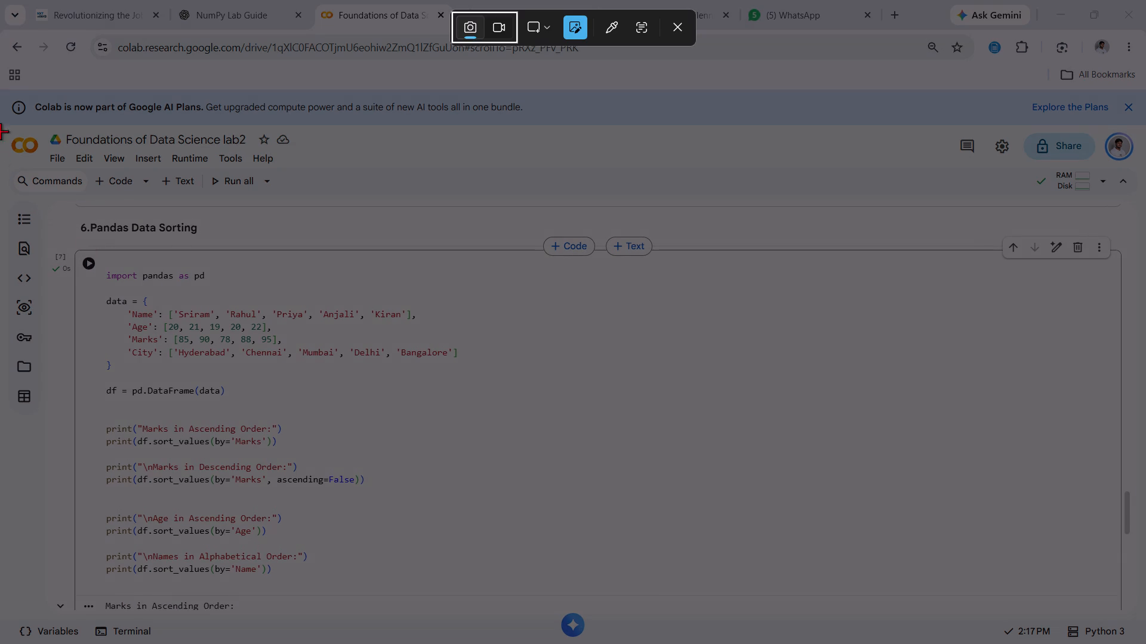
{"action": "left_click_drag", "start_coordinate": [0, 128], "coordinate": [864, 494]}
{"action": "scroll", "coordinate": [652, 410], "scroll_direction": "right", "scroll_amount": 1}
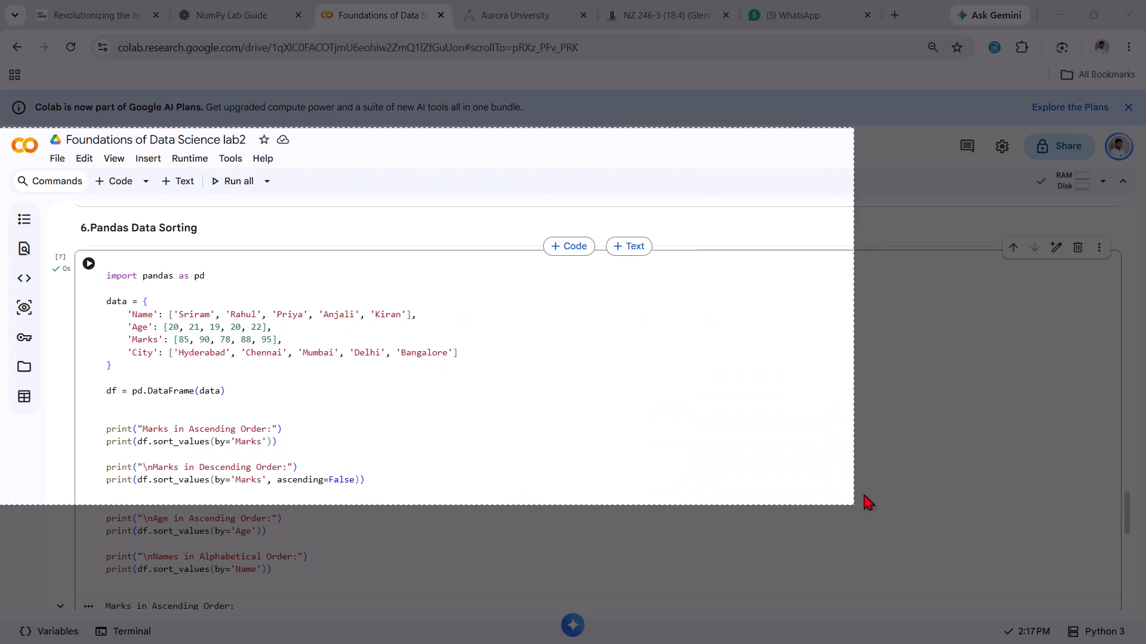
{"action": "scroll", "coordinate": [864, 494], "scroll_direction": "right", "scroll_amount": 1}
{"action": "left_click_drag", "start_coordinate": [864, 494], "coordinate": [1145, 593]}
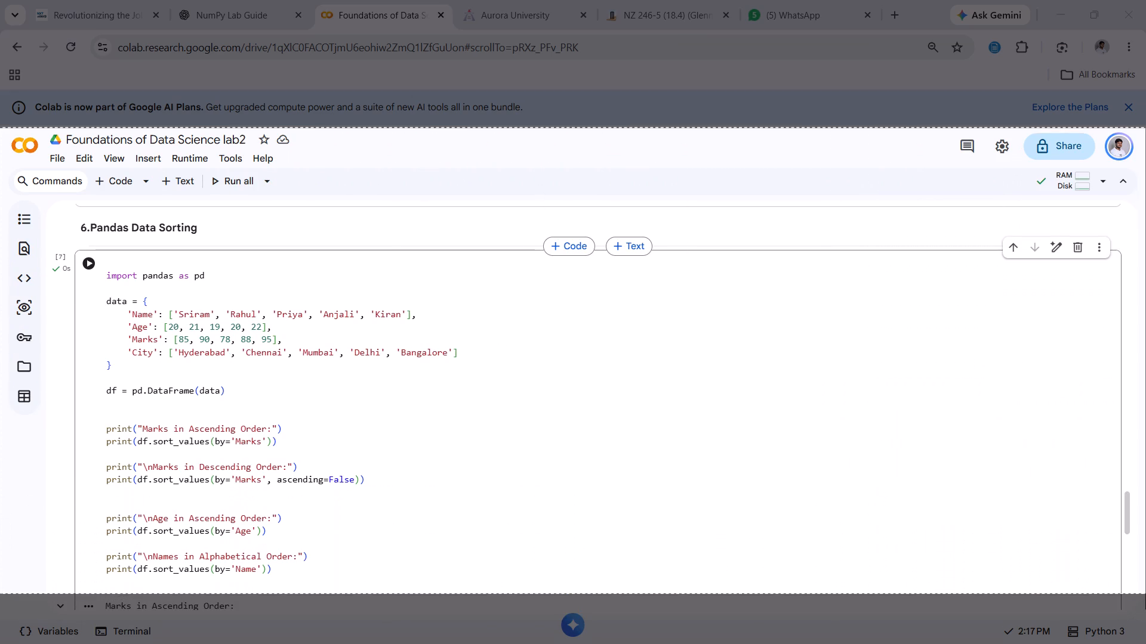
{"action": "left_click_drag", "start_coordinate": [1145, 593], "coordinate": [1145, 591]}
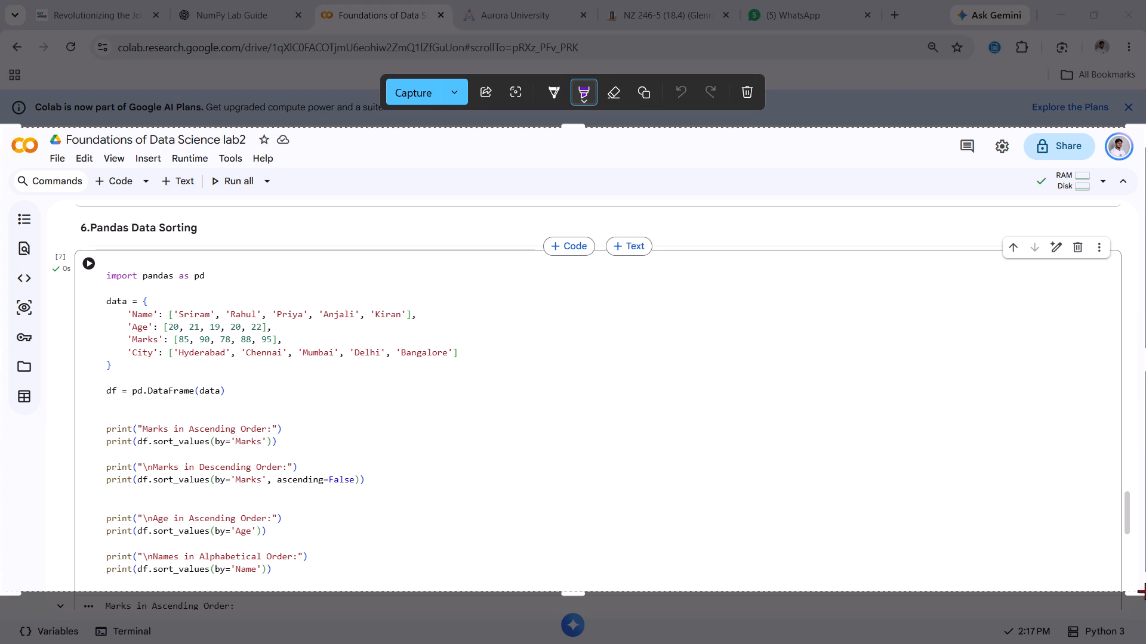
{"action": "key", "text": "ctrl+c"}
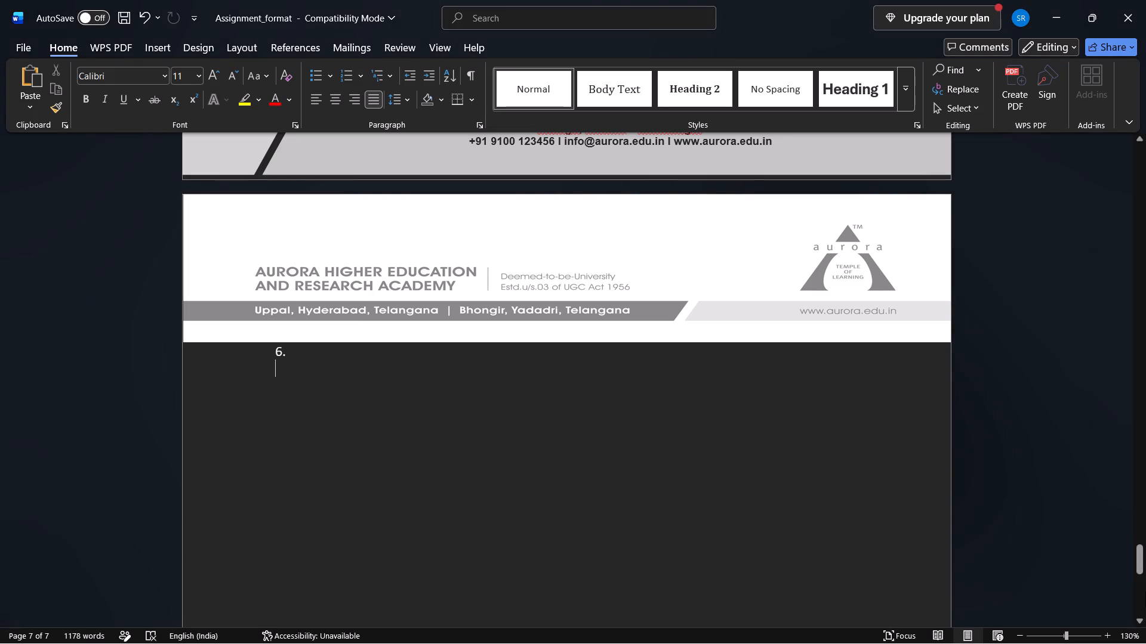
{"action": "key", "text": "ctrl+v"}
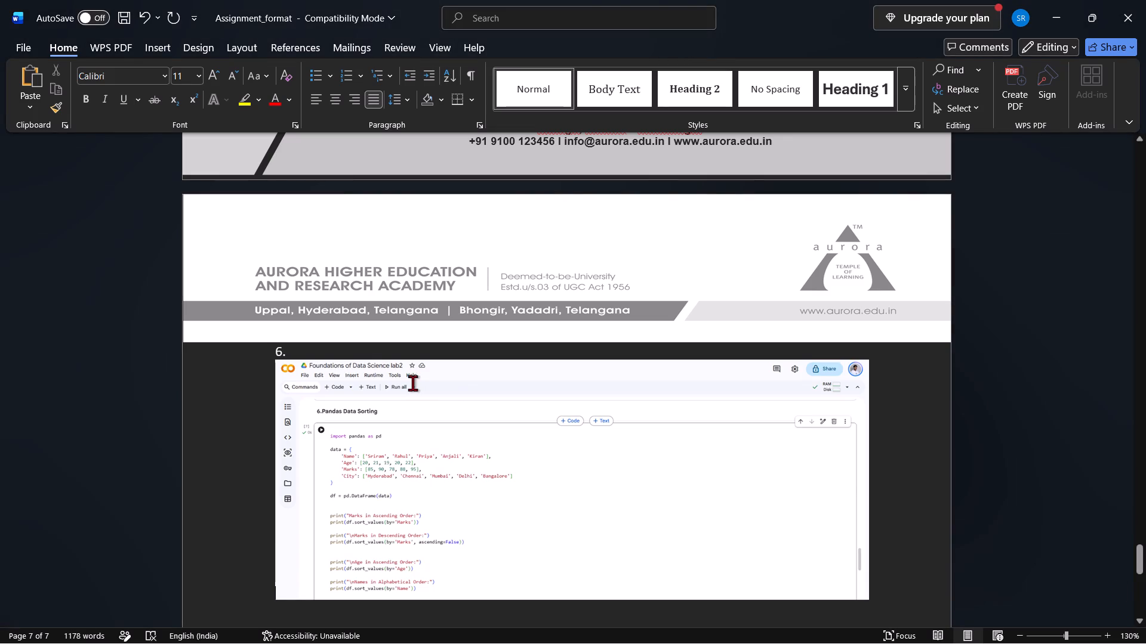
Complete the item 6 heading above the code screenshot as "6.PANDAS DATA SORTING".
{"action": "left_click", "coordinate": [329, 351]}
{"action": "type", "text": "PANDS"}
{"action": "key", "text": "BackSpace"}
{"action": "type", "text": "AS"}
{"action": "key", "text": "space"}
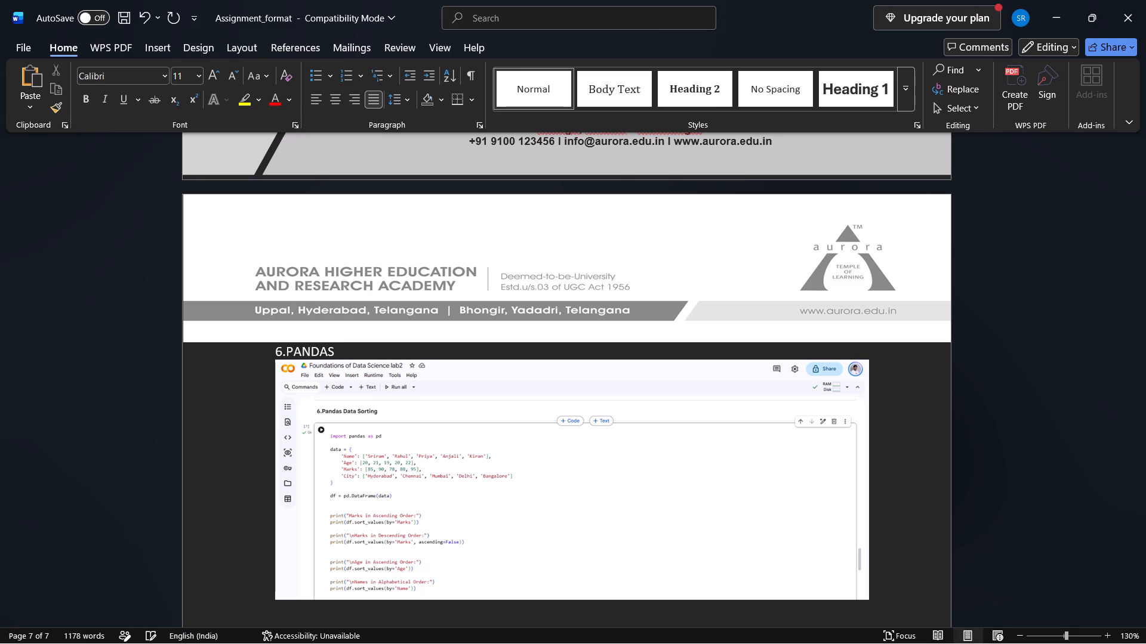
{"action": "type", "text": "DAATA"}
{"action": "key", "text": "BackSpace"}
{"action": "key", "text": "BackSpace"}
{"action": "key", "text": "BackSpace"}
{"action": "type", "text": "TA SORTING"}
Add the label "OUTPUT:" on a new line below the item 6 code screenshot, followed by an empty line.
{"action": "scroll", "coordinate": [329, 351], "scroll_direction": "down", "scroll_amount": 1}
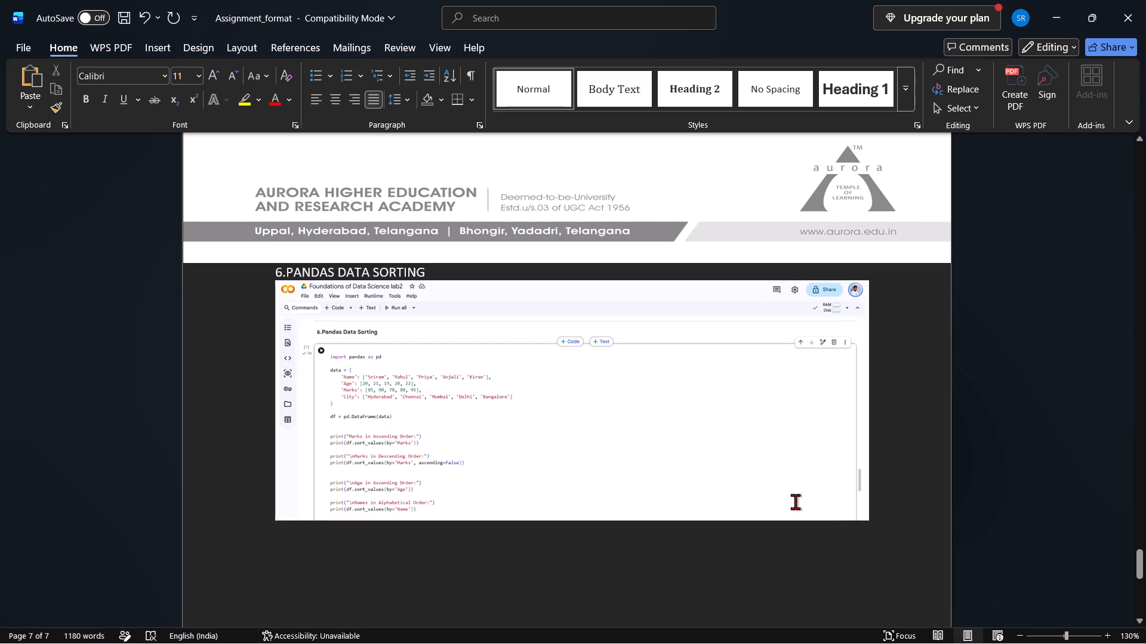
{"action": "left_click", "coordinate": [876, 512]}
{"action": "key", "text": "Return"}
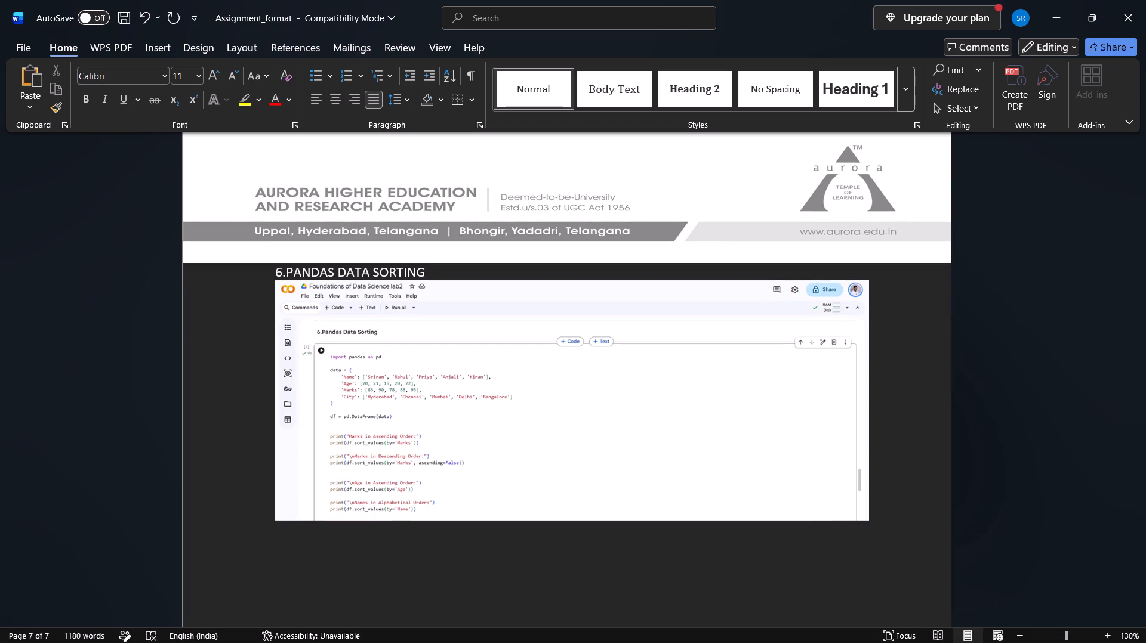
{"action": "type", "text": "OUTPUT"}
{"action": "key", "text": "shift+colon"}
{"action": "key", "text": "Return"}
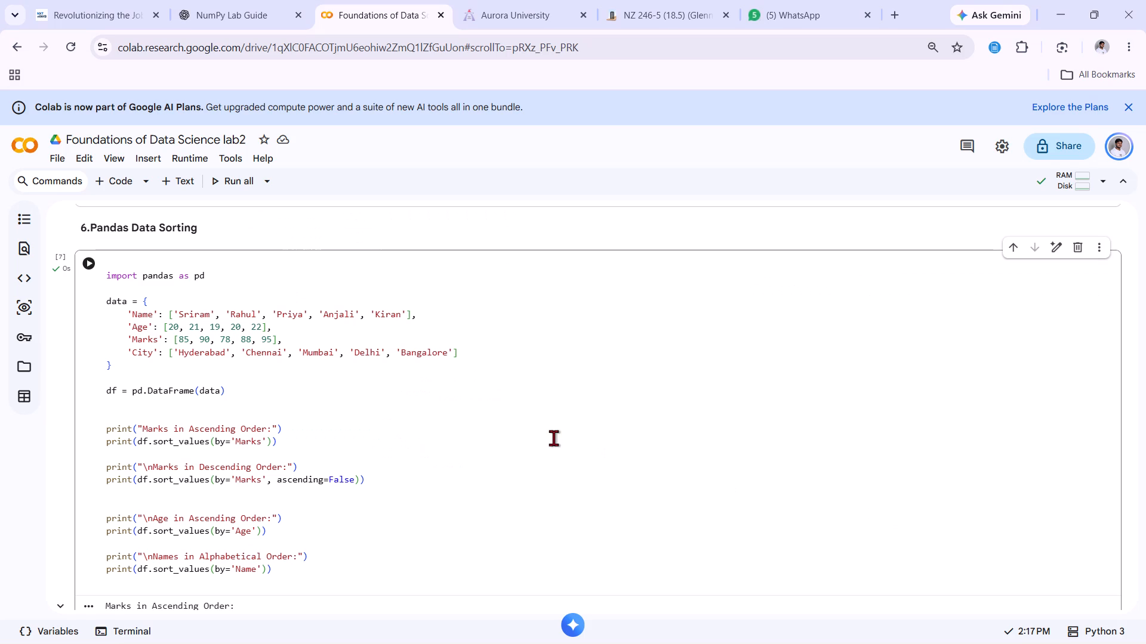
Capture a screenshot of the four sorted tables in the Colab cell output and paste it below "OUTPUT:" in the Word report.
{"action": "scroll", "coordinate": [369, 393], "scroll_direction": "down", "scroll_amount": 4}
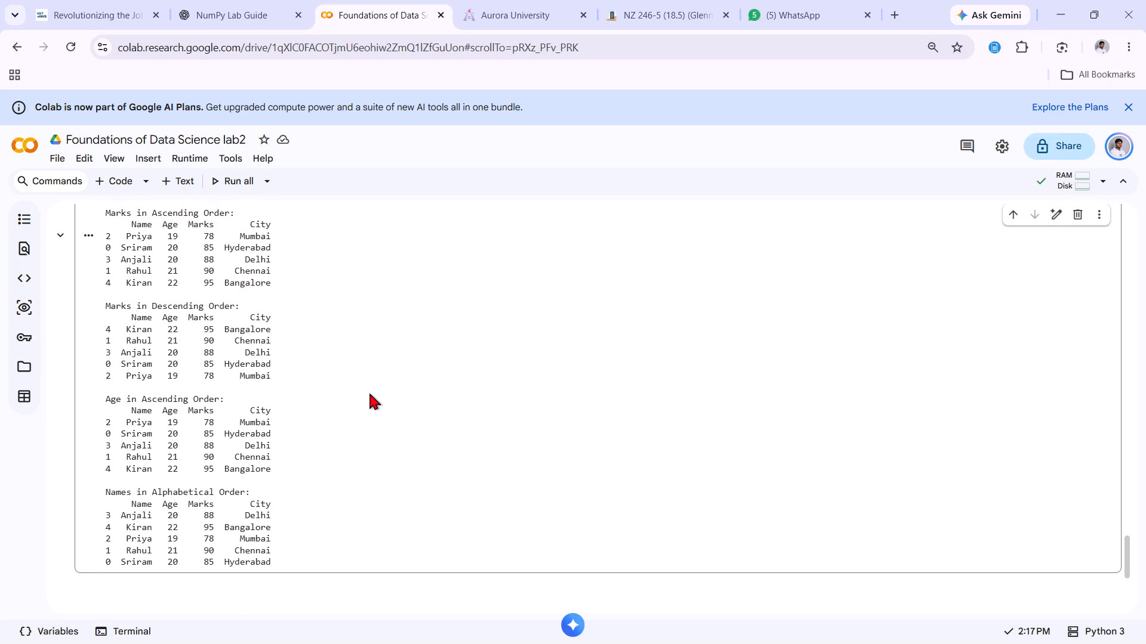
{"action": "key", "text": "Print"}
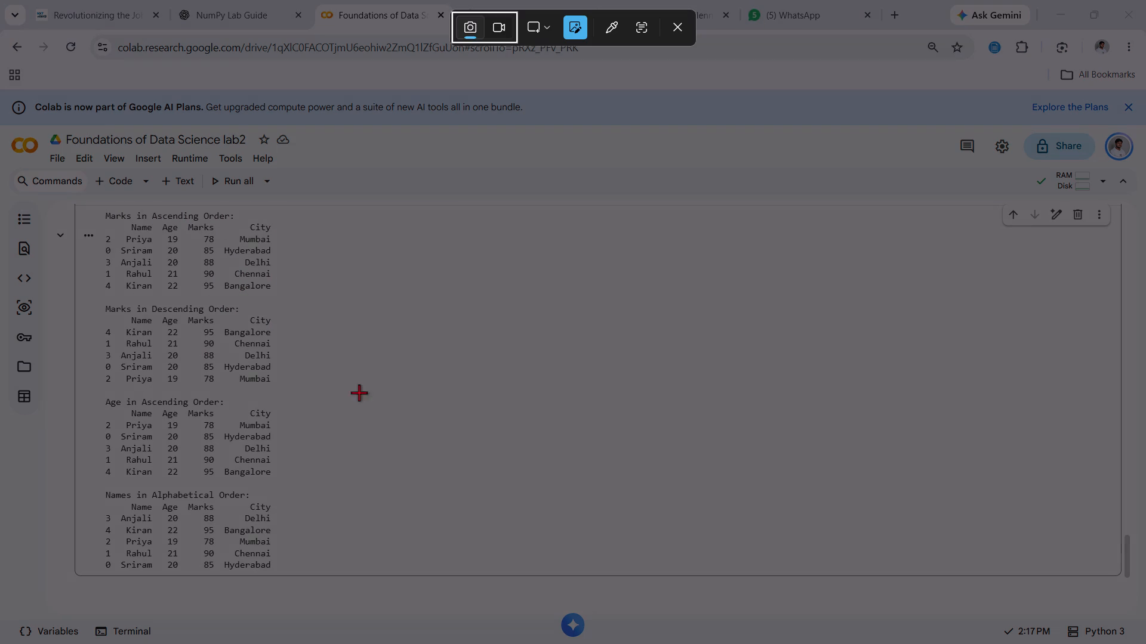
{"action": "left_click_drag", "start_coordinate": [0, 119], "coordinate": [1109, 614]}
{"action": "scroll", "coordinate": [479, 405], "scroll_direction": "right", "scroll_amount": 4}
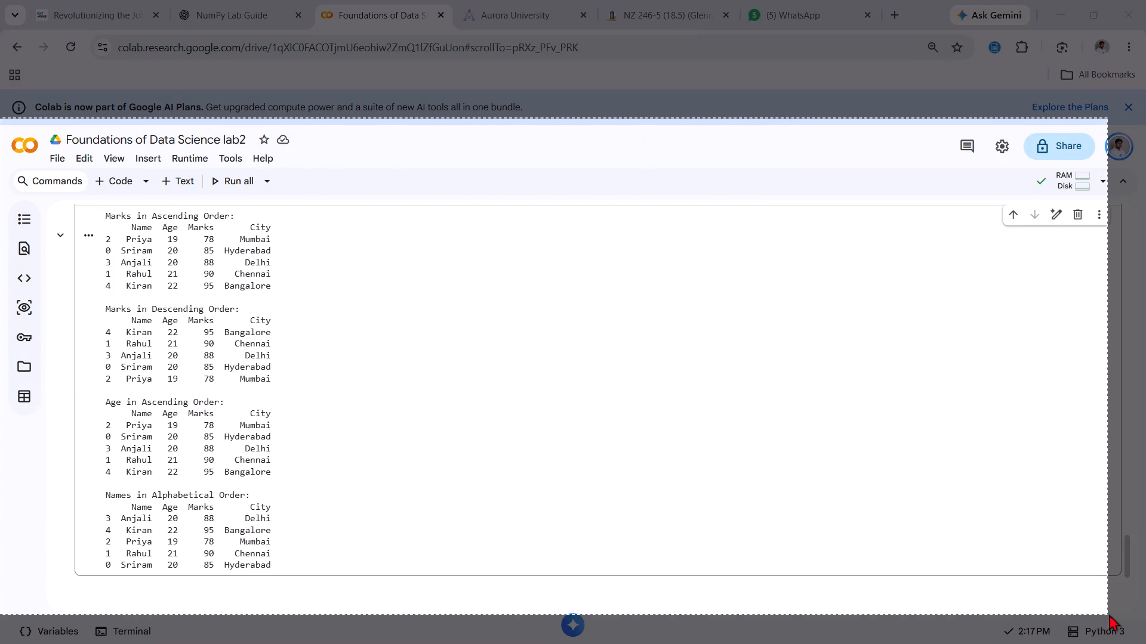
{"action": "left_click_drag", "start_coordinate": [1109, 614], "coordinate": [1145, 586]}
{"action": "scroll", "coordinate": [1141, 614], "scroll_direction": "right", "scroll_amount": 1}
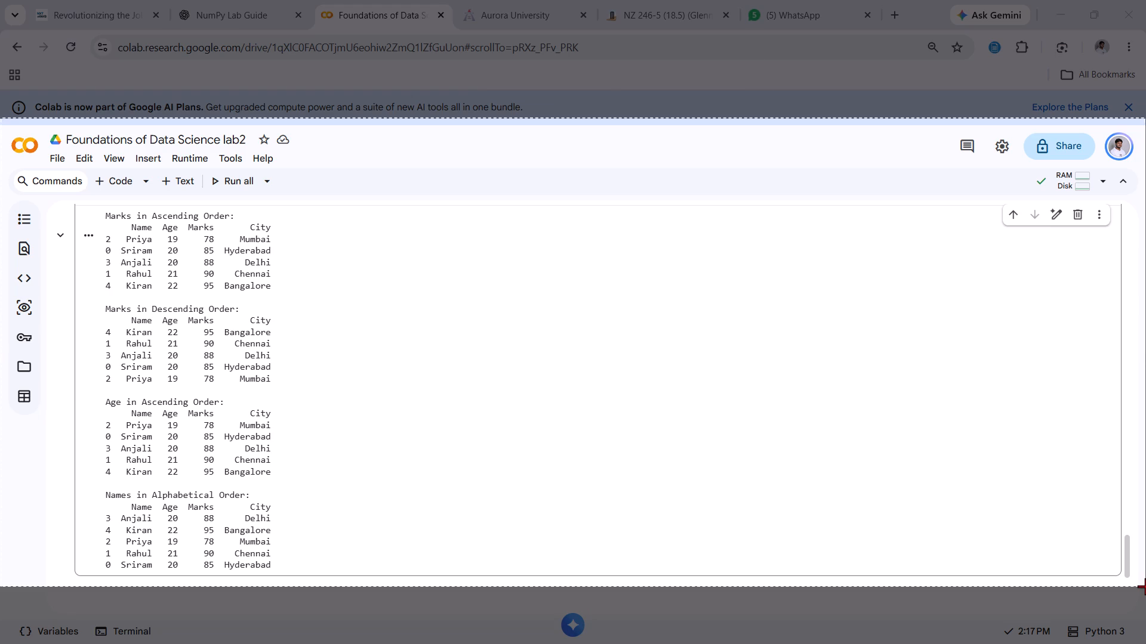
{"action": "key", "text": "ctrl+c"}
{"action": "key", "text": "ctrl+v"}
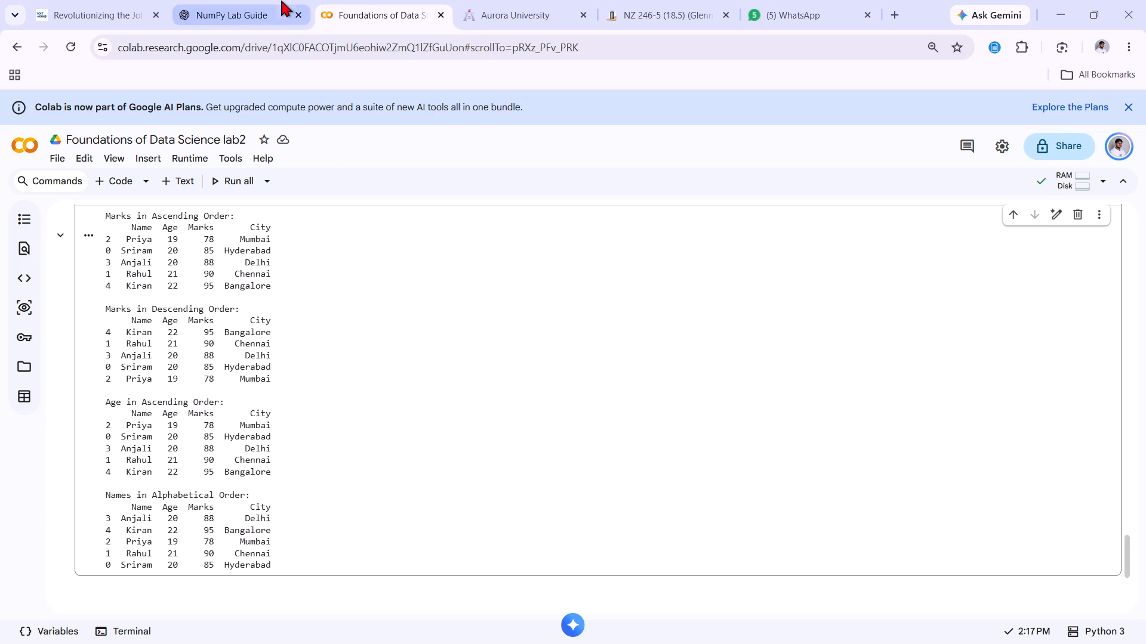
Copy ChatGPT's Experiment 6 explanation, from its heading through the conclusion, and paste it on a new line below the output screenshot in Word.
{"action": "left_click", "coordinate": [281, 0]}
{"action": "scroll", "coordinate": [333, 212], "scroll_direction": "down", "scroll_amount": 6}
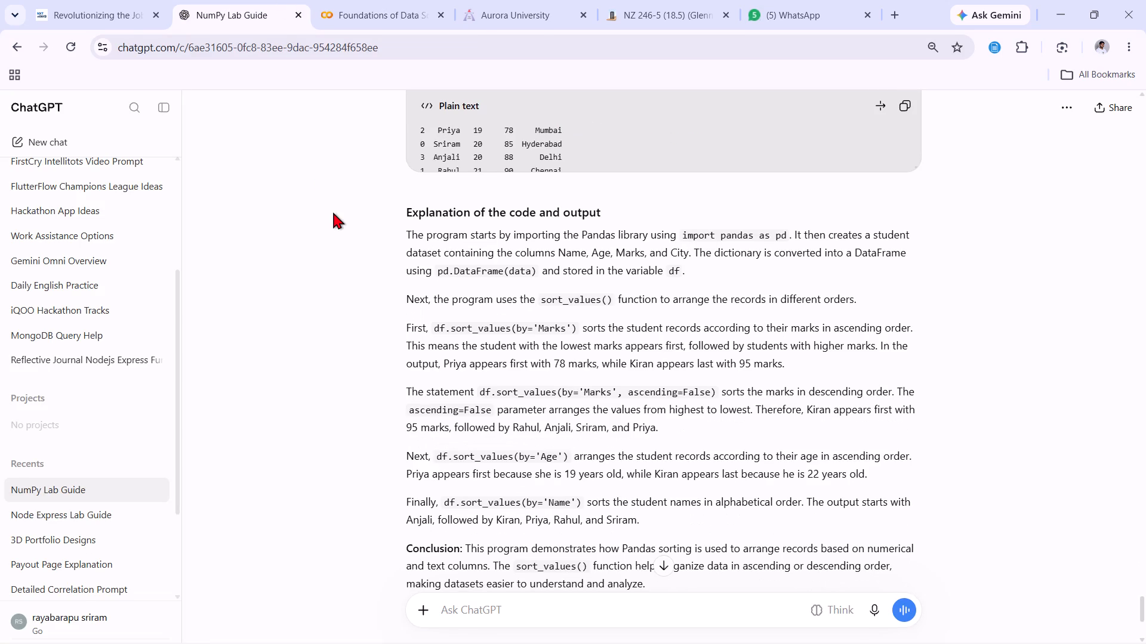
{"action": "left_click_drag", "start_coordinate": [405, 213], "coordinate": [605, 525]}
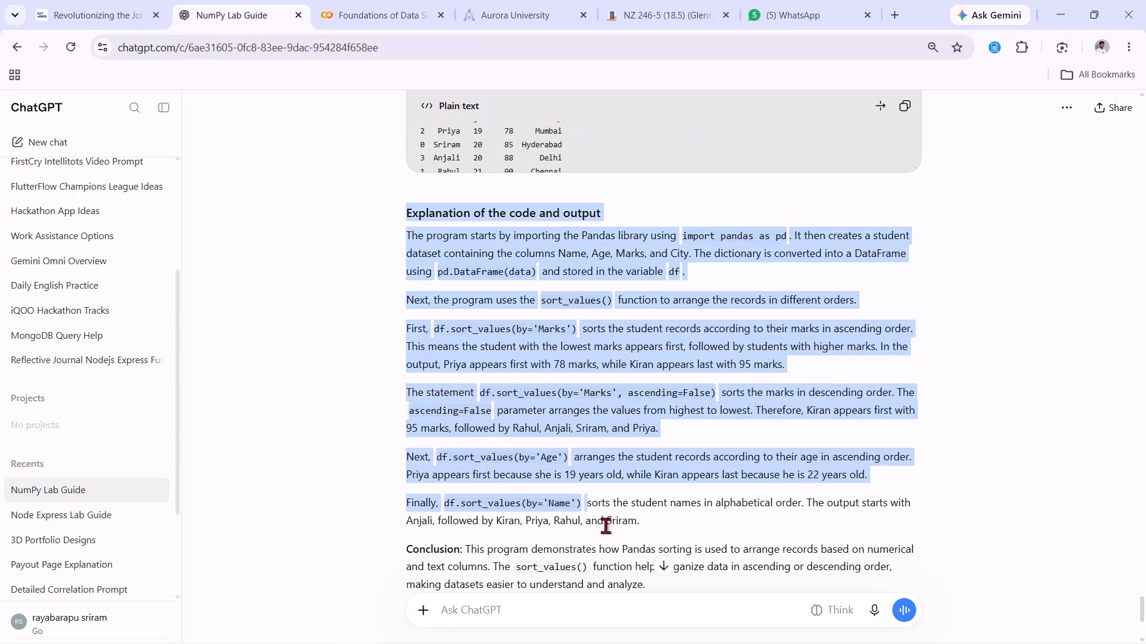
{"action": "left_click_drag", "start_coordinate": [605, 525], "coordinate": [651, 579]}
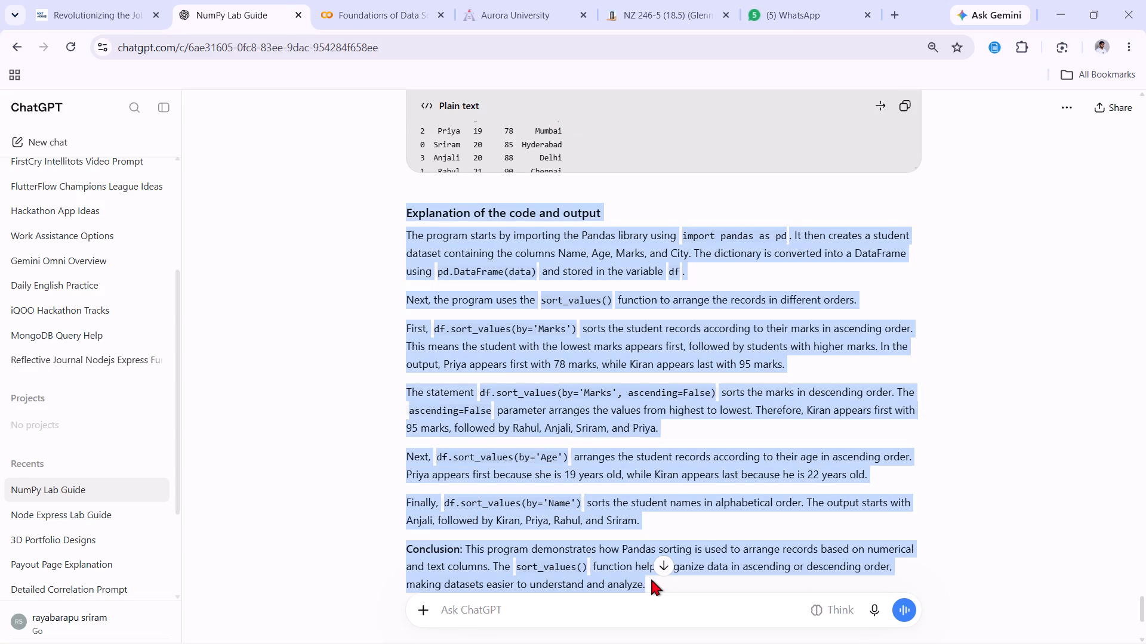
{"action": "key", "text": "ctrl+c"}
{"action": "scroll", "coordinate": [651, 579], "scroll_direction": "down", "scroll_amount": 1}
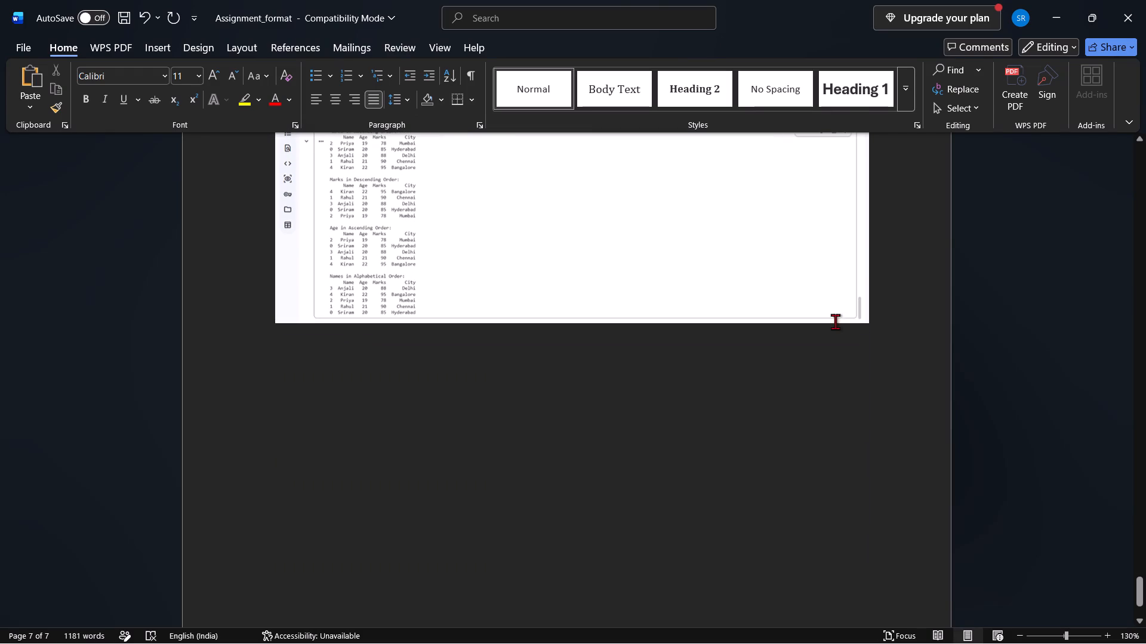
{"action": "left_click", "coordinate": [882, 321]}
{"action": "key", "text": "Return"}
{"action": "key", "text": "ctrl+v"}
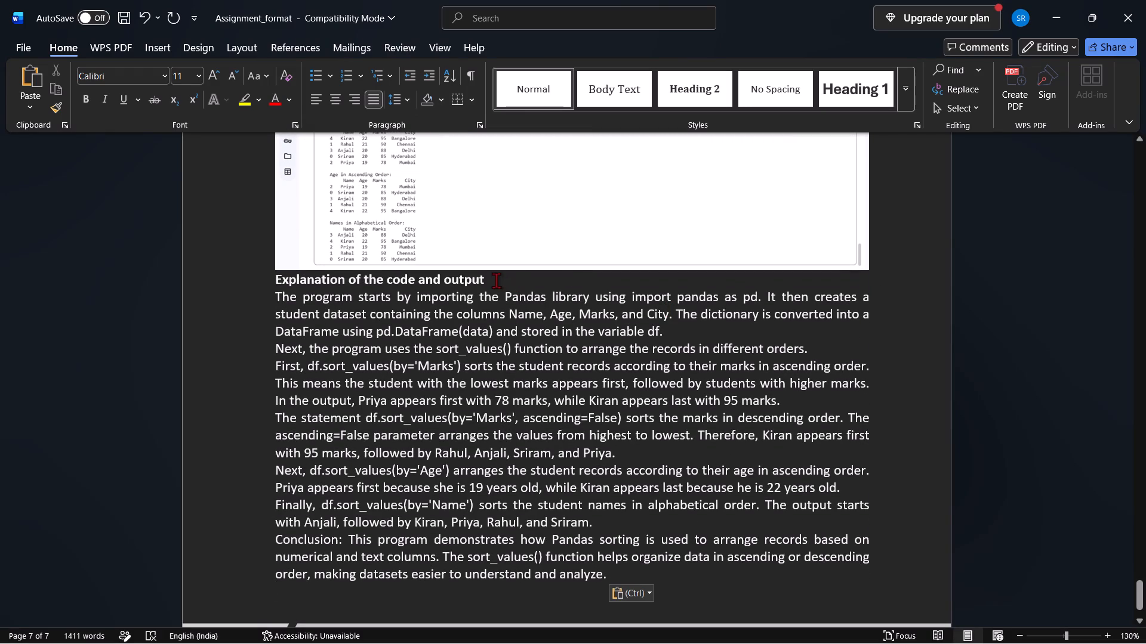
Reapply bold to the "Explanation of the code and output" heading and end it with a colon.
{"action": "left_click_drag", "start_coordinate": [496, 280], "coordinate": [279, 282]}
{"action": "left_click", "coordinate": [291, 250]}
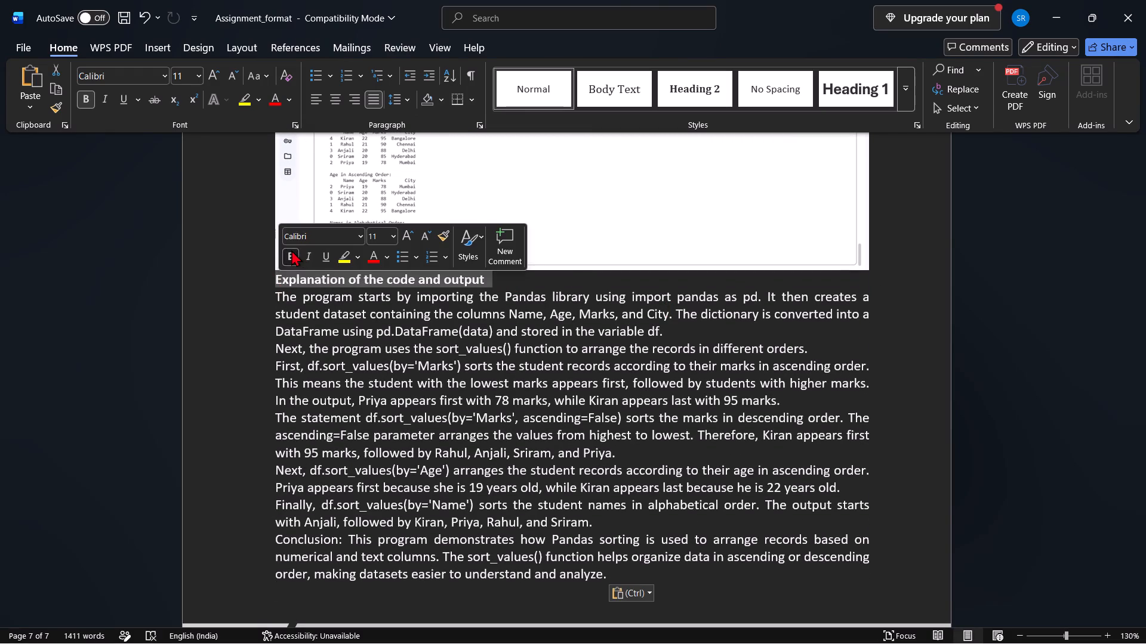
{"action": "left_click", "coordinate": [291, 250]}
{"action": "left_click", "coordinate": [511, 271]}
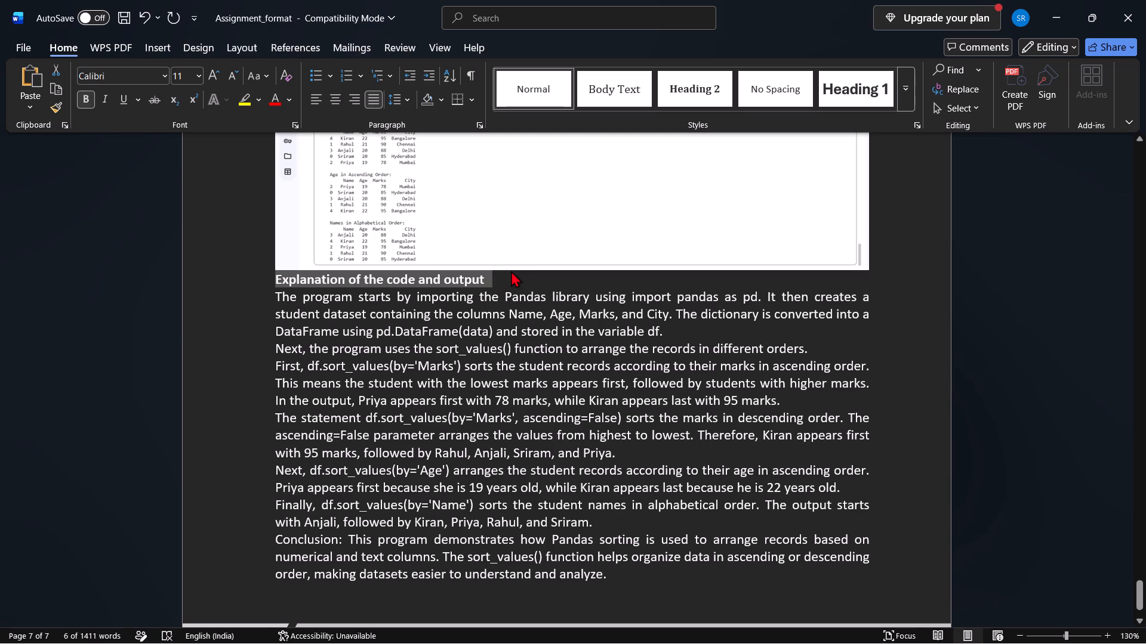
{"action": "key", "text": "shift+colon"}
Insert three line breaks after the item 6 conclusion paragraph to continue on a new page.
{"action": "scroll", "coordinate": [511, 271], "scroll_direction": "down", "scroll_amount": 1}
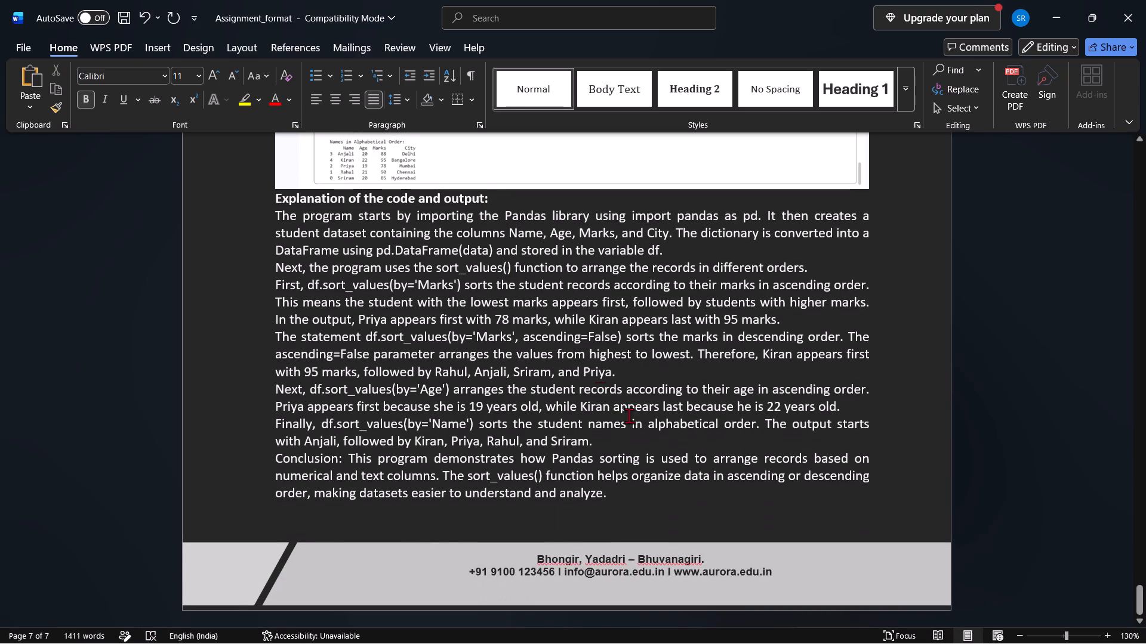
{"action": "left_click", "coordinate": [624, 497]}
{"action": "key", "text": "Return"}
{"action": "key", "text": "Return"}
{"action": "key", "text": "Return"}
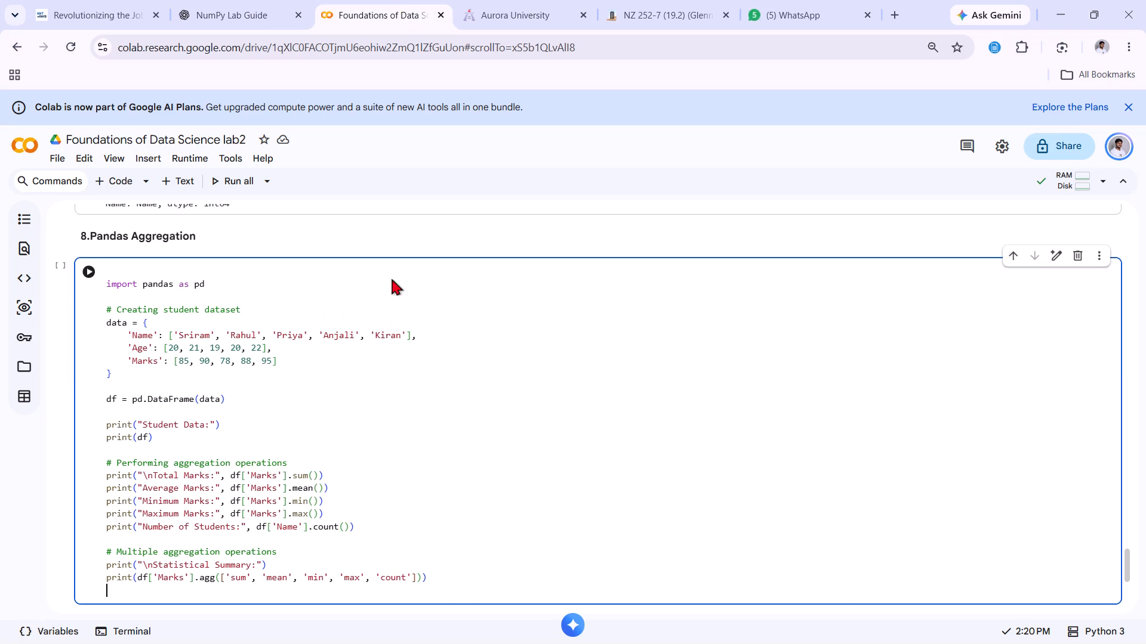
Delete the three comment lines about creating the dataset, performing aggregation and multiple aggregation operations from the pasted code.
{"action": "left_click_drag", "start_coordinate": [248, 309], "coordinate": [99, 294]}
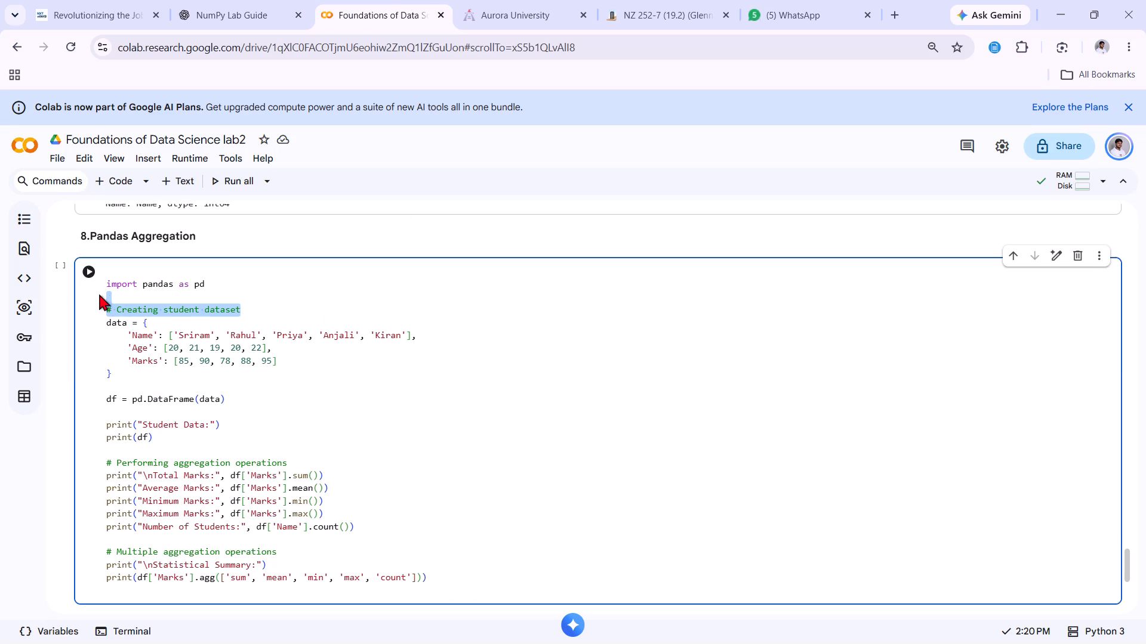
{"action": "key", "text": "BackSpace"}
{"action": "left_click_drag", "start_coordinate": [291, 453], "coordinate": [123, 440]}
{"action": "key", "text": "BackSpace"}
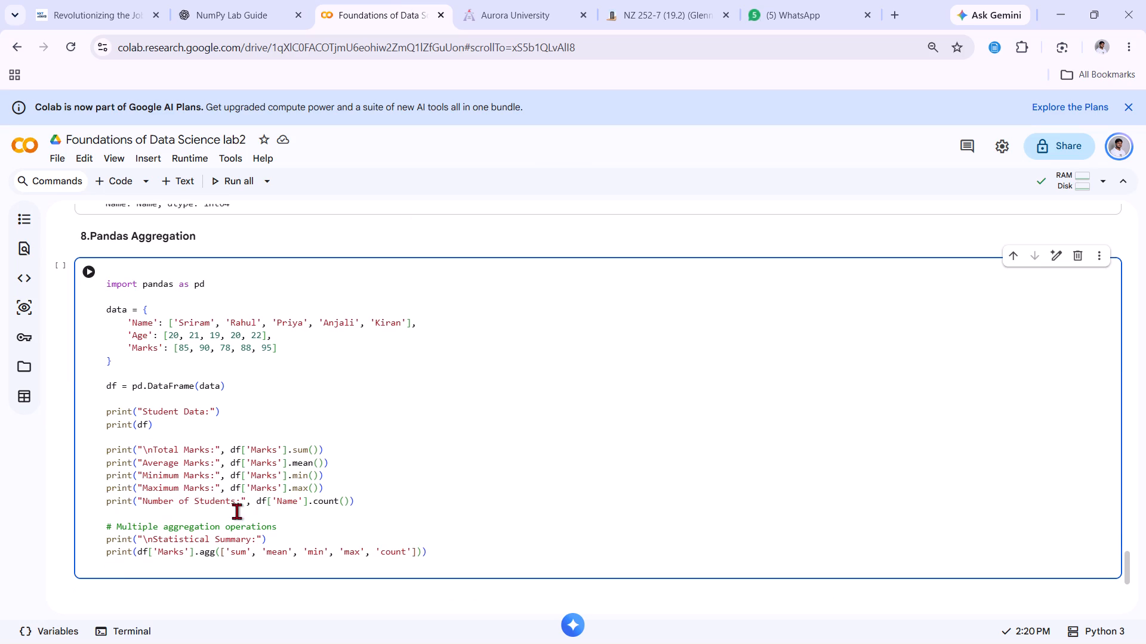
{"action": "left_click_drag", "start_coordinate": [279, 524], "coordinate": [90, 519]}
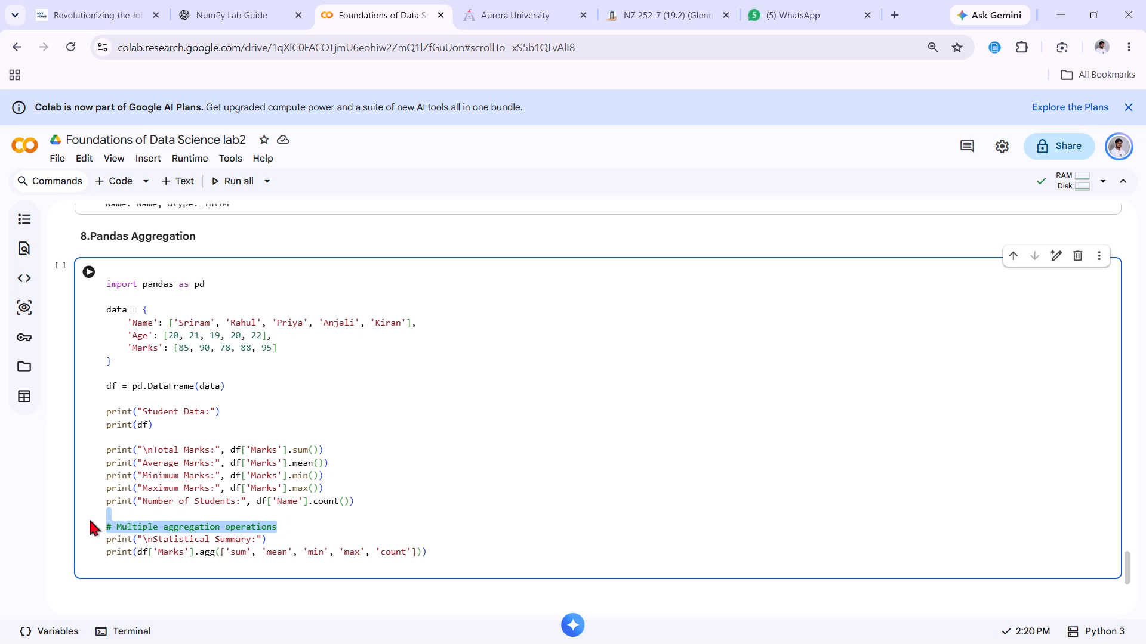
{"action": "key", "text": "BackSpace"}
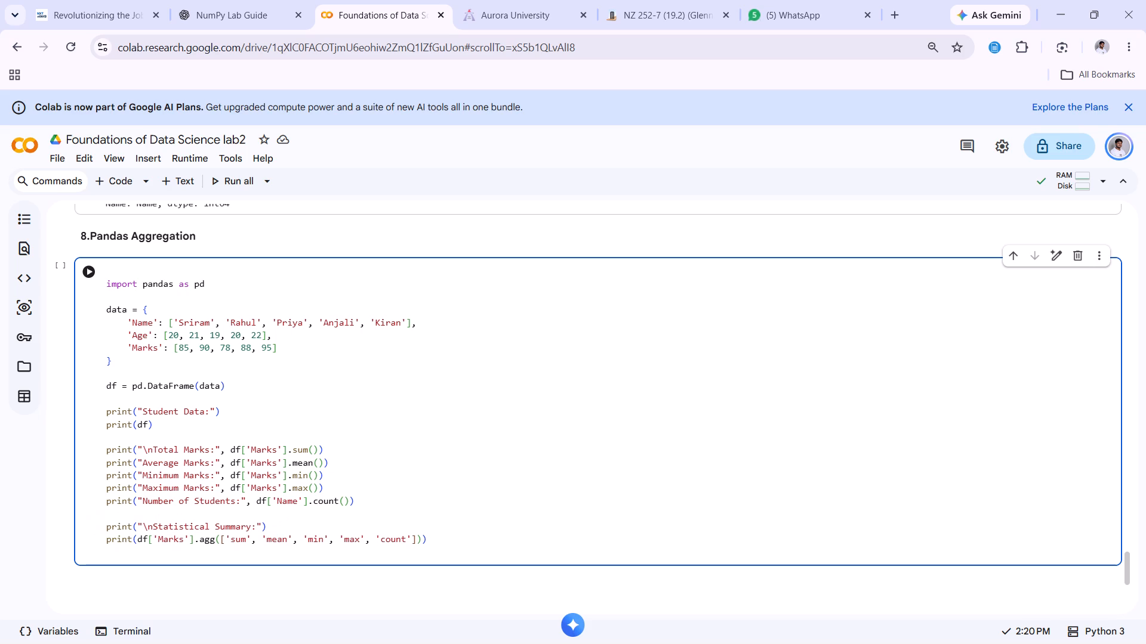
Run the Pandas Aggregation code cell.
{"action": "scroll", "coordinate": [335, 509], "scroll_direction": "down", "scroll_amount": 1}
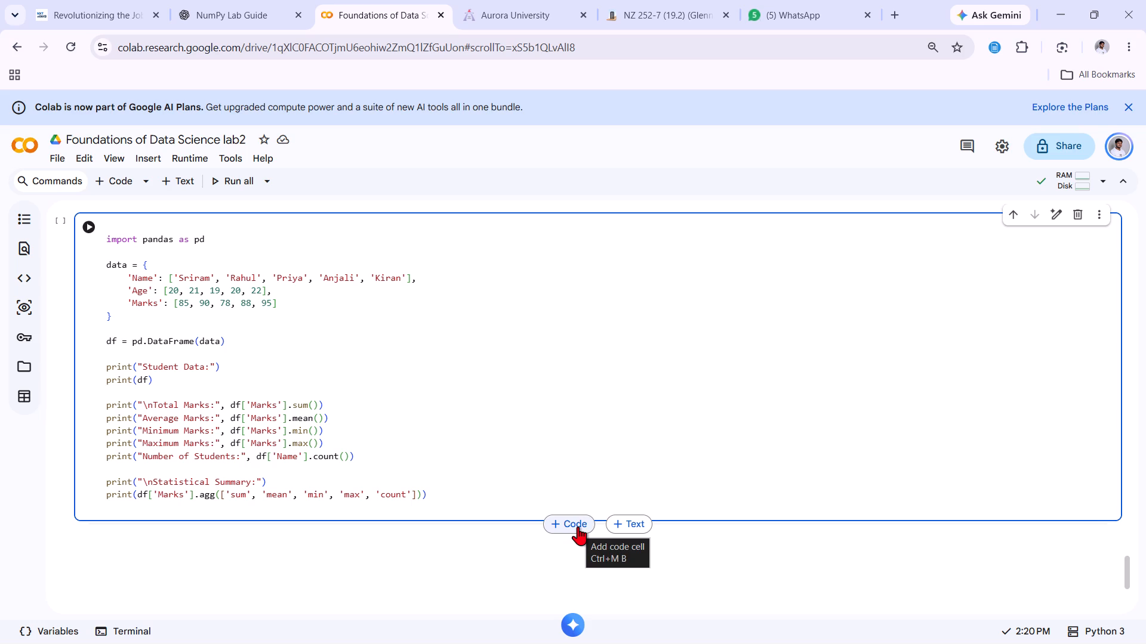
{"action": "left_click", "coordinate": [94, 231]}
Capture the Colab header, cell title and aggregation code as a screenshot and paste it in Word below a new line "8.".
{"action": "scroll", "coordinate": [94, 231], "scroll_direction": "up", "scroll_amount": 1}
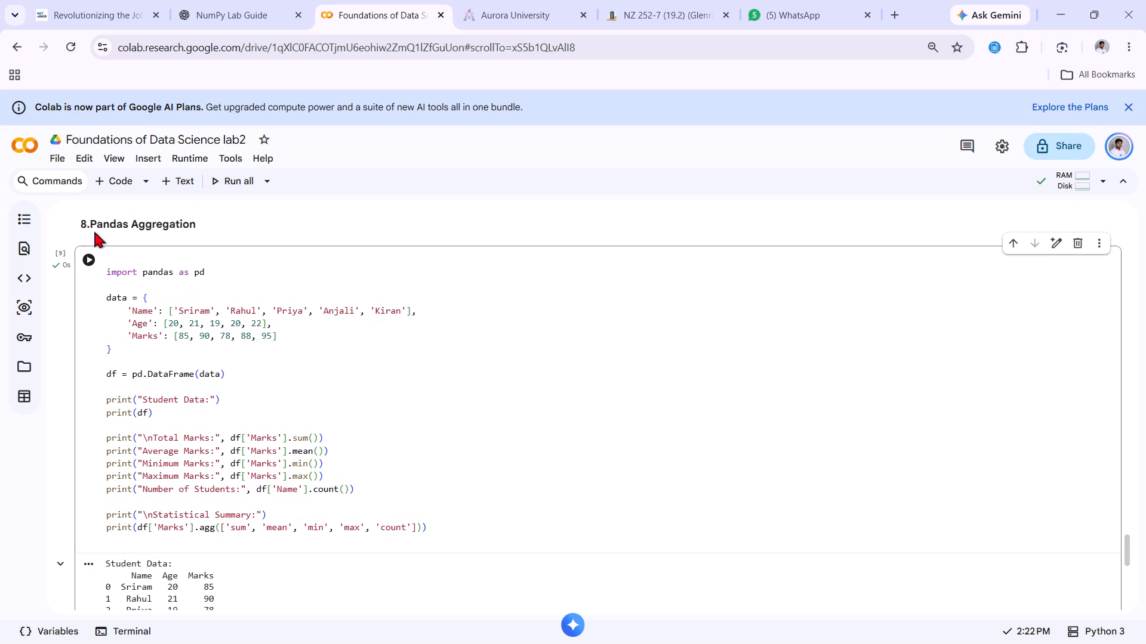
{"action": "scroll", "coordinate": [94, 231], "scroll_direction": "up", "scroll_amount": 1}
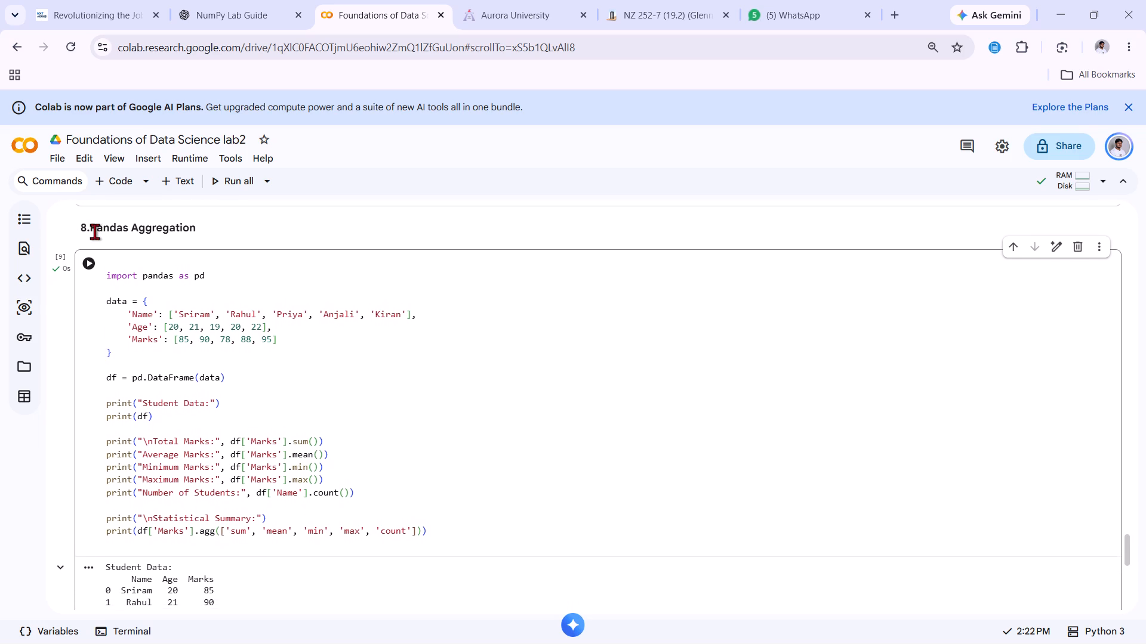
{"action": "key", "text": "Print"}
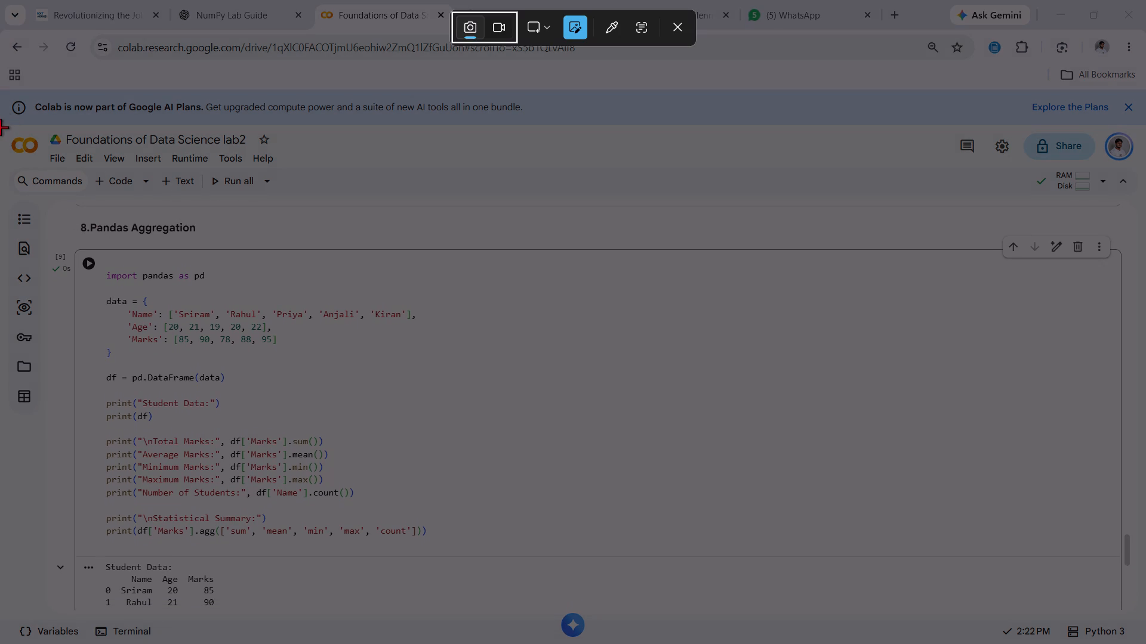
{"action": "left_click_drag", "start_coordinate": [0, 120], "coordinate": [1145, 557]}
{"action": "scroll", "coordinate": [537, 366], "scroll_direction": "right", "scroll_amount": 3}
{"action": "key", "text": "ctrl+c"}
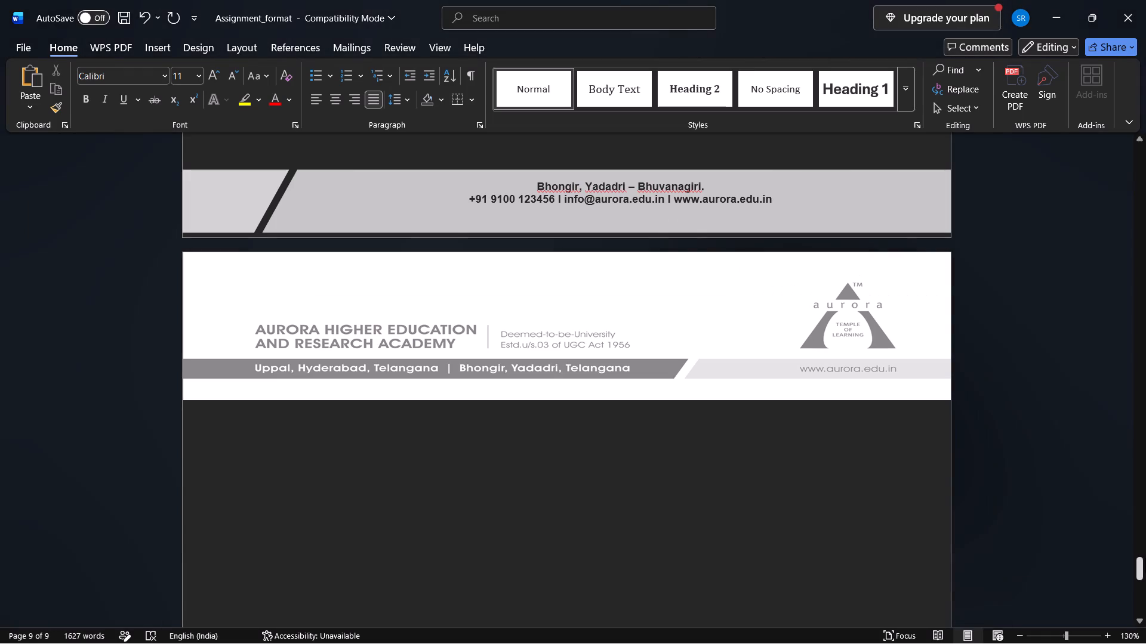
{"action": "type", "text": "8."}
{"action": "key", "text": "Return"}
{"action": "key", "text": "ctrl+v"}
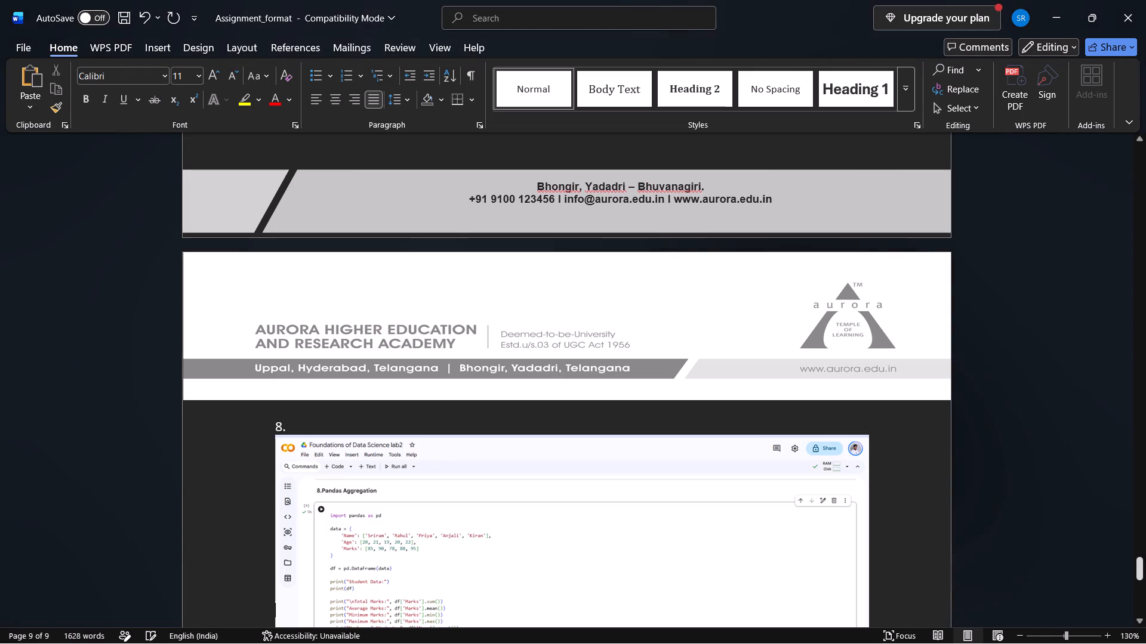
{"action": "left_click", "coordinate": [1145, 557]}
Add the label "OUTPUT:" on its own line below the aggregation code screenshot.
{"action": "scroll", "coordinate": [1145, 484], "scroll_direction": "down", "scroll_amount": 1}
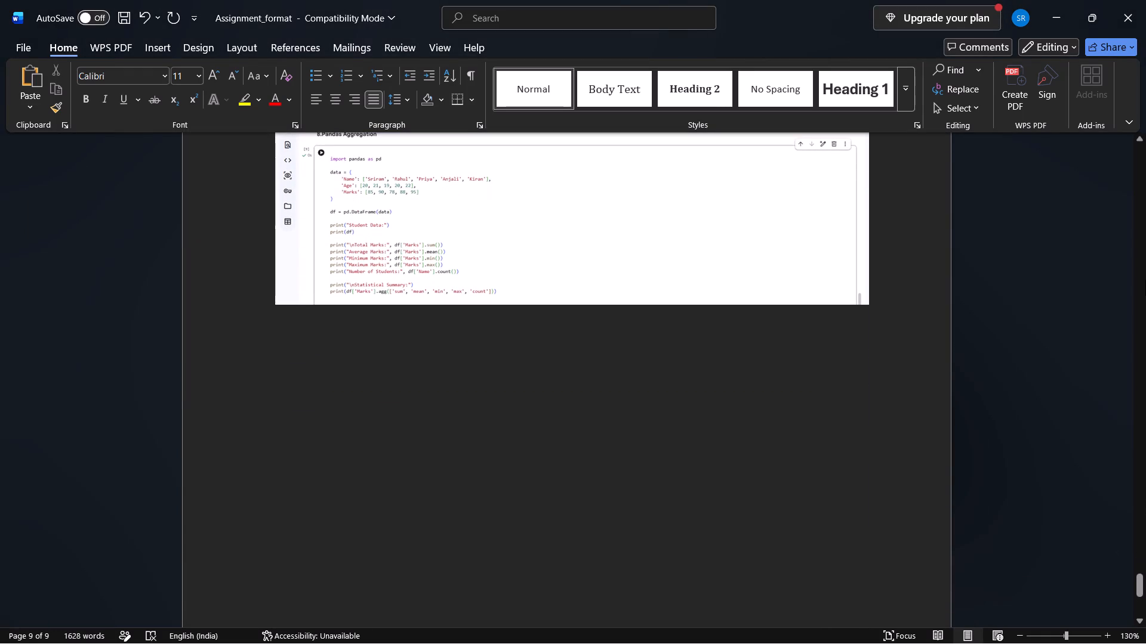
{"action": "left_click", "coordinate": [885, 291]}
{"action": "key", "text": "Return"}
{"action": "type", "text": "OUTPUT:"}
{"action": "key", "text": "Return"}
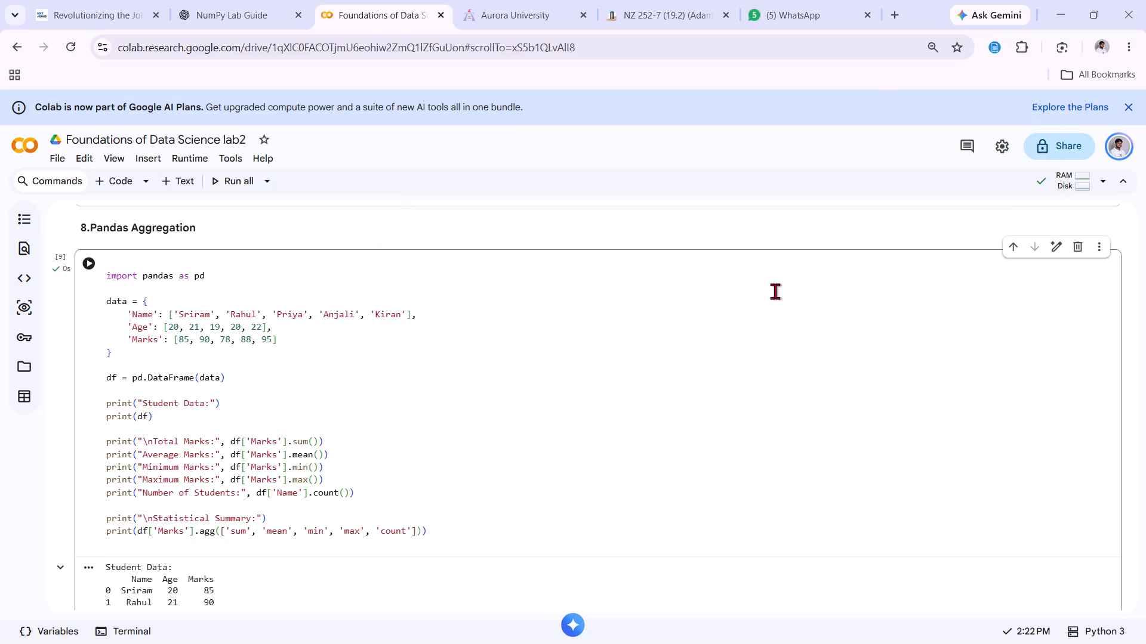
Capture the aggregation cell's full output in Colab with the notebook header and paste the screenshot under "OUTPUT:" in Word.
{"action": "scroll", "coordinate": [521, 277], "scroll_direction": "down", "scroll_amount": 3}
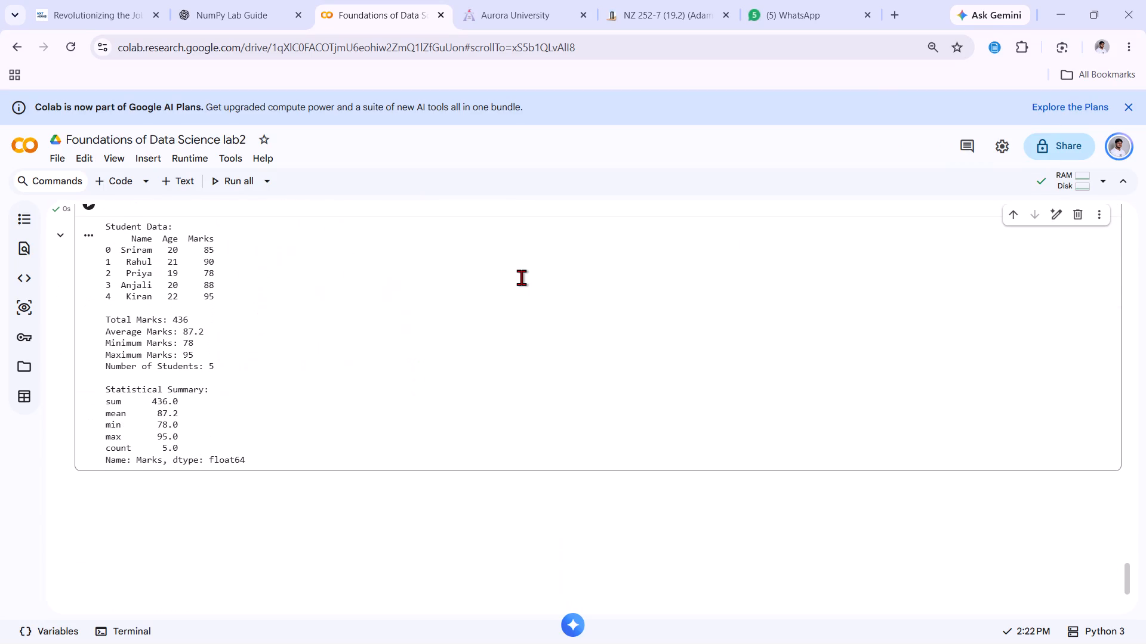
{"action": "scroll", "coordinate": [521, 277], "scroll_direction": "down", "scroll_amount": 2}
{"action": "key", "text": "Print"}
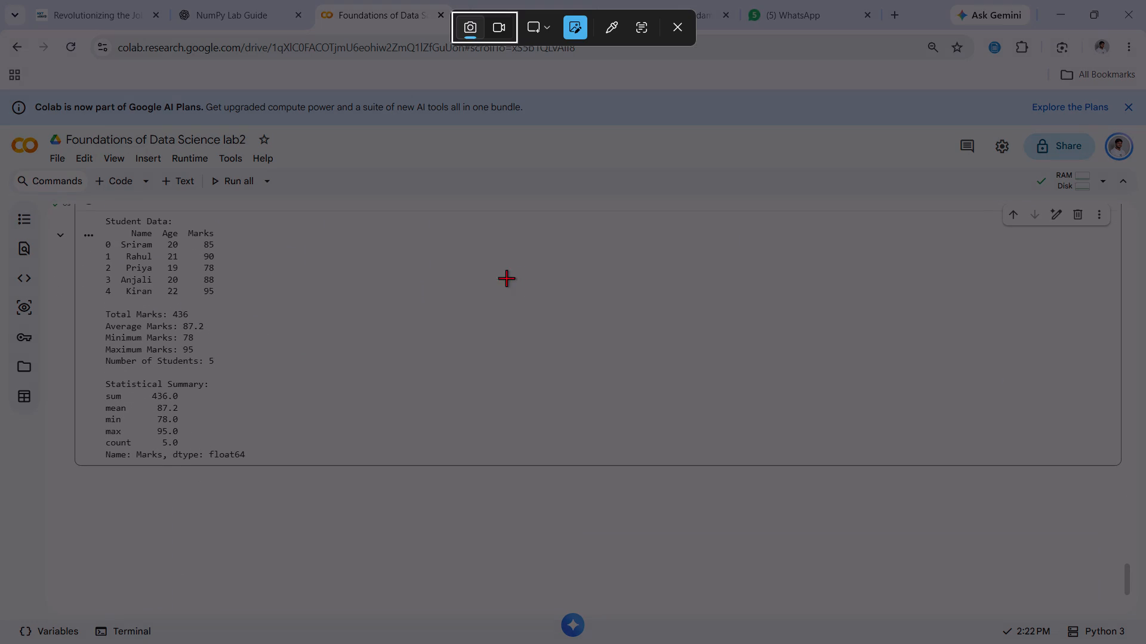
{"action": "left_click_drag", "start_coordinate": [0, 124], "coordinate": [879, 379]}
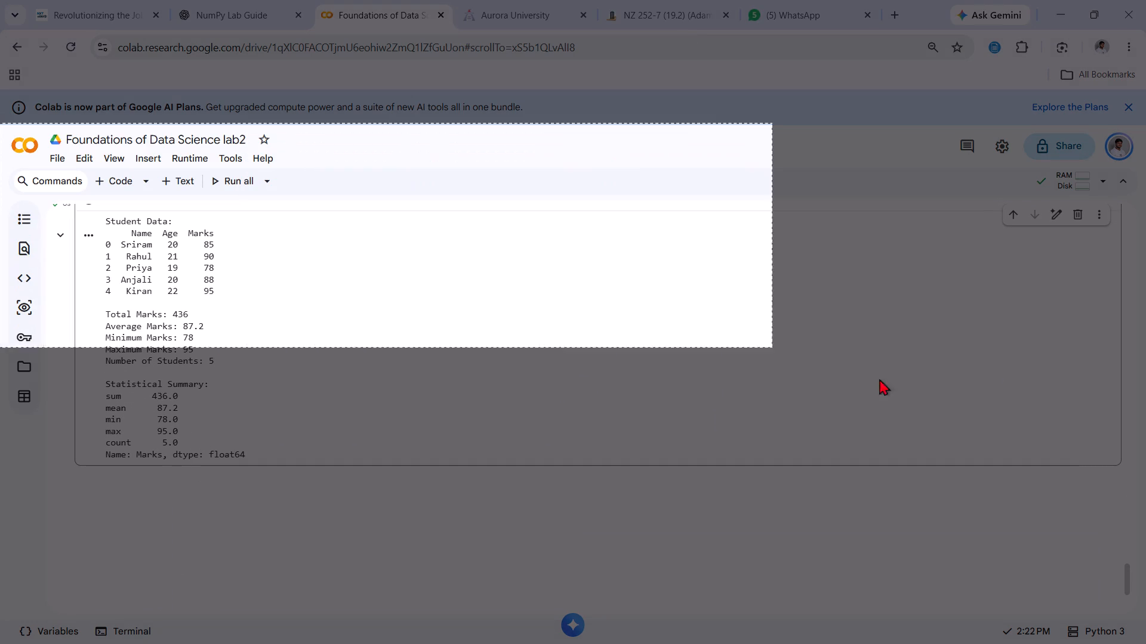
{"action": "left_click_drag", "start_coordinate": [879, 379], "coordinate": [1145, 465]}
{"action": "scroll", "coordinate": [924, 391], "scroll_direction": "right", "scroll_amount": 3}
{"action": "key", "text": "ctrl+c"}
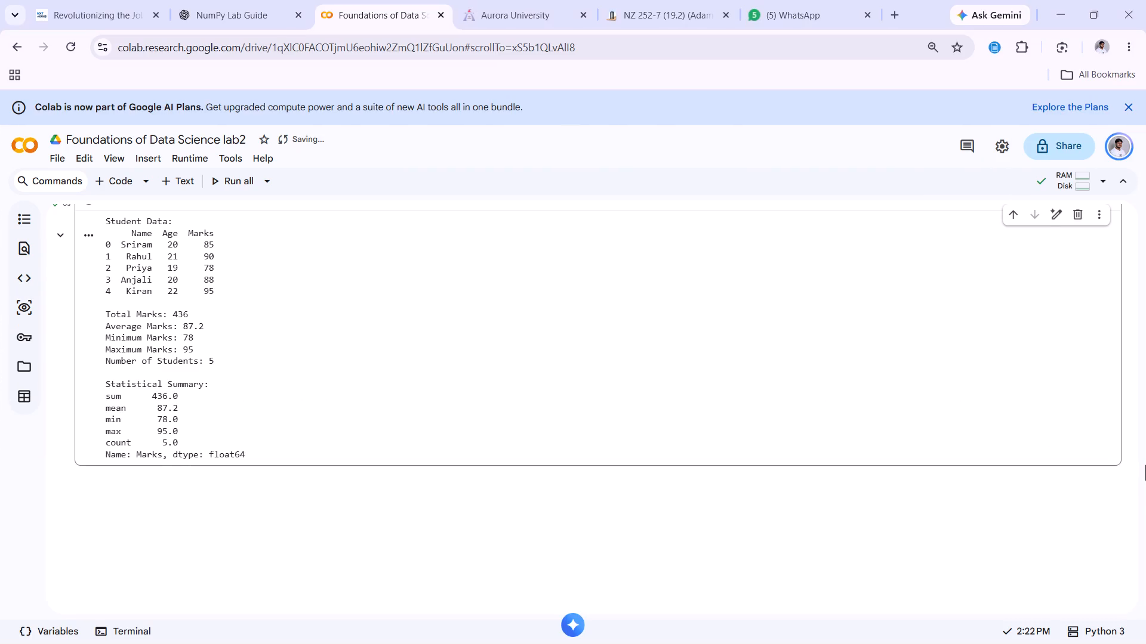
{"action": "key", "text": "ctrl+v"}
Complete the heading above the aggregation code screenshot so it reads "8.PANDAS AGGREGATION".
{"action": "scroll", "coordinate": [1145, 465], "scroll_direction": "up", "scroll_amount": 1}
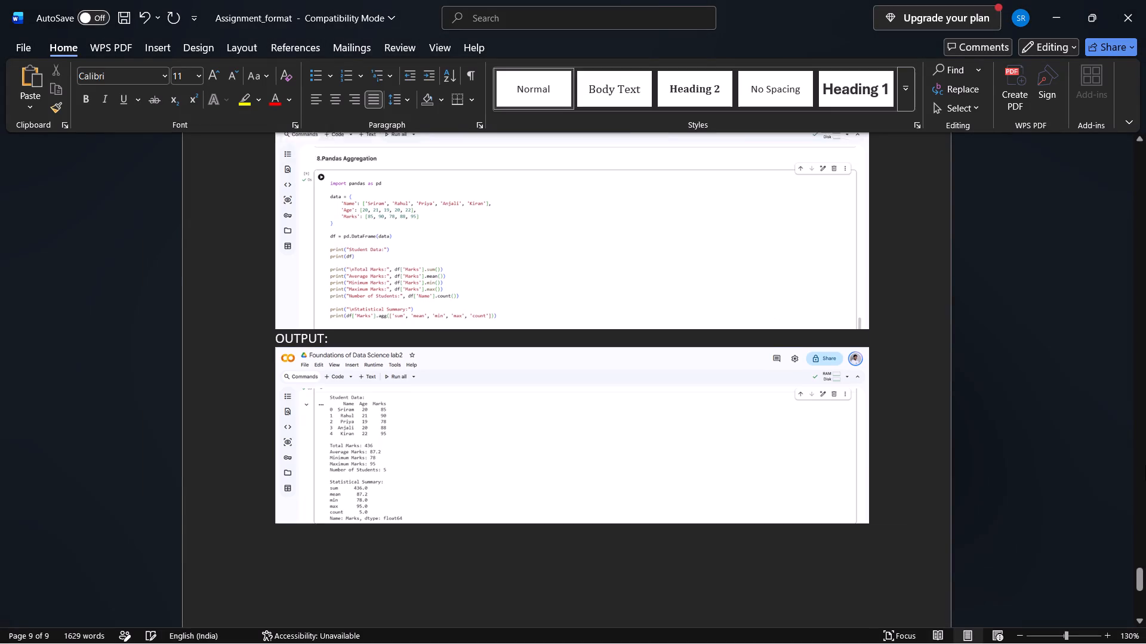
{"action": "scroll", "coordinate": [1145, 465], "scroll_direction": "up", "scroll_amount": 1}
{"action": "left_click", "coordinate": [306, 301]}
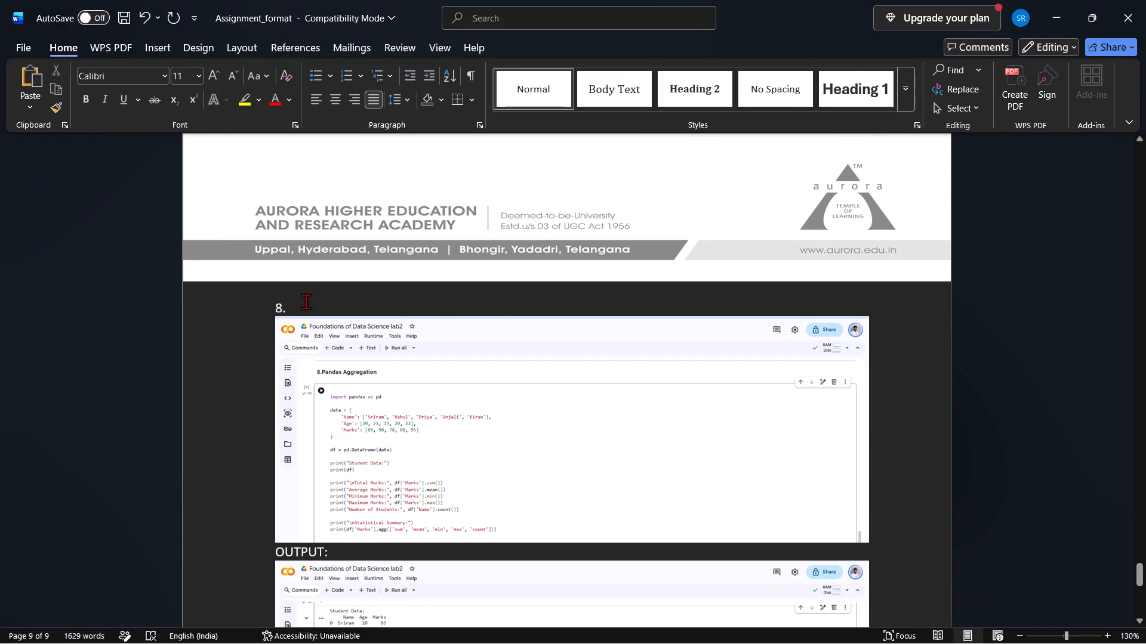
{"action": "type", "text": "PAM"}
{"action": "key", "text": "BackSpace"}
{"action": "type", "text": "NDAS A"}
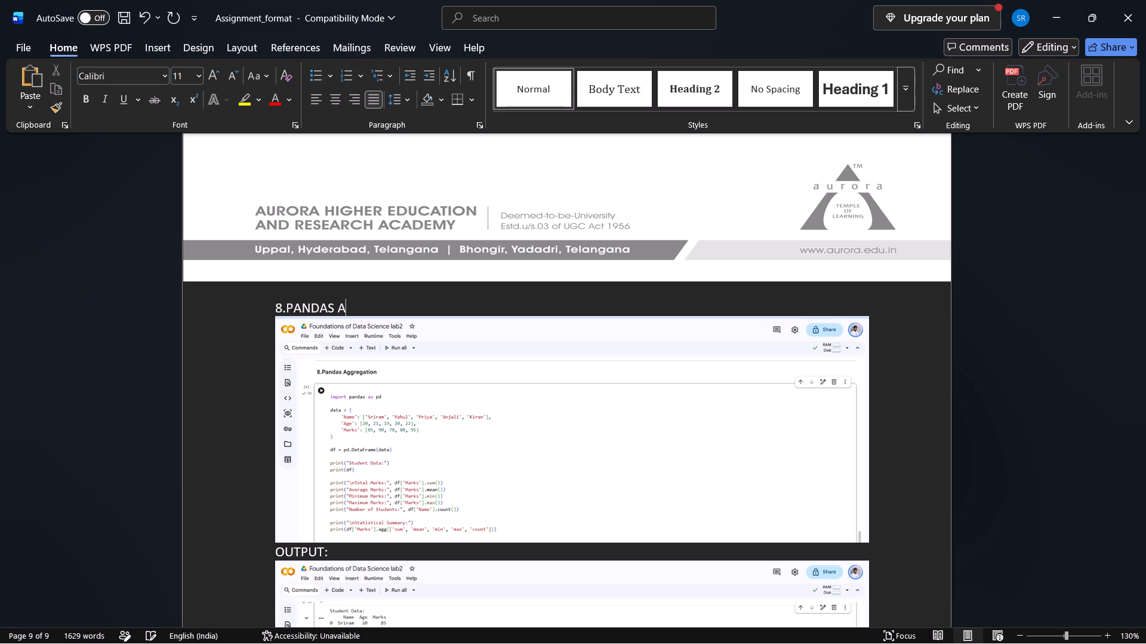
{"action": "type", "text": "GG"}
{"action": "type", "text": "RW"}
{"action": "key", "text": "BackSpace"}
{"action": "key", "text": "e"}
{"action": "type", "text": "GA"}
{"action": "type", "text": "TION"}
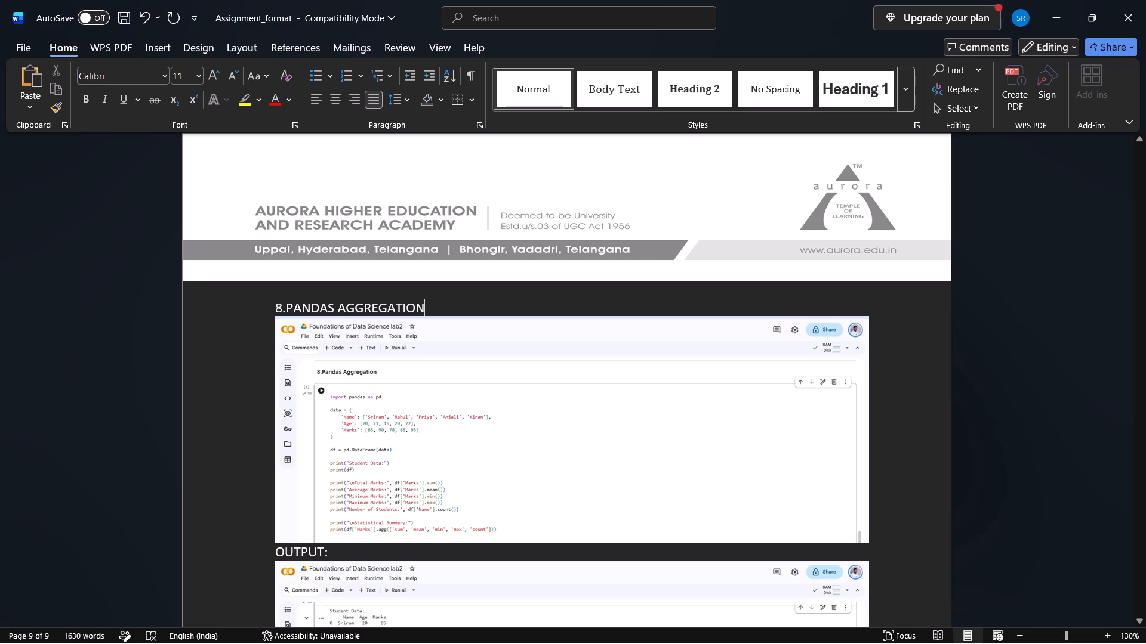
Remove the empty space above the "8.PANDAS AGGREGATION" heading at the top of its page.
{"action": "left_click", "coordinate": [270, 306]}
{"action": "key", "text": "BackSpace"}
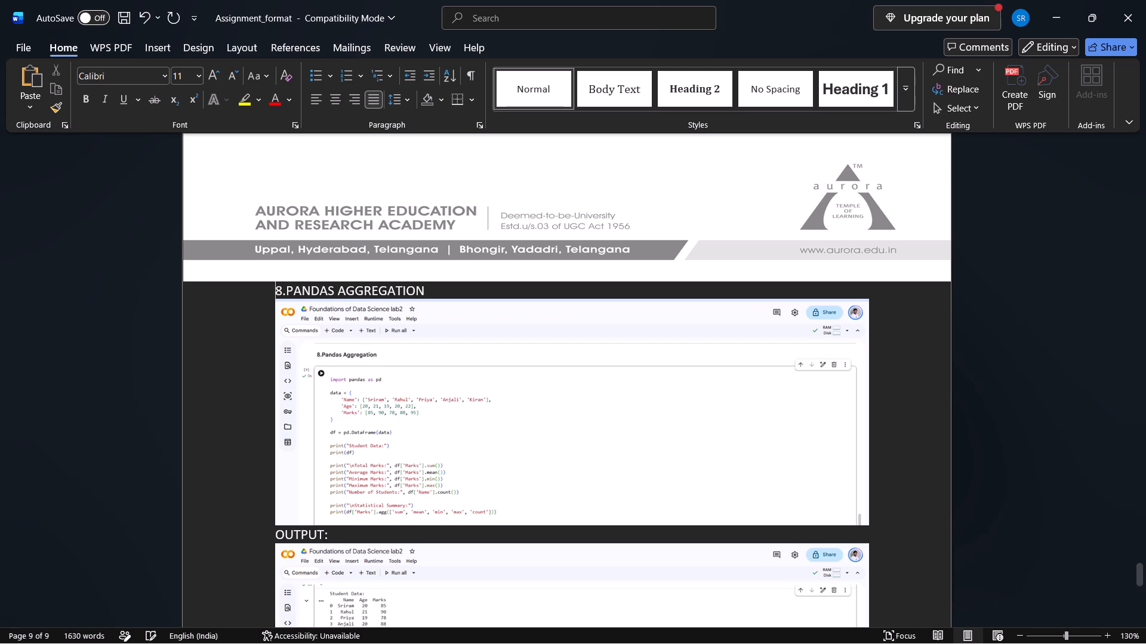
{"action": "scroll", "coordinate": [270, 306], "scroll_direction": "down", "scroll_amount": 1}
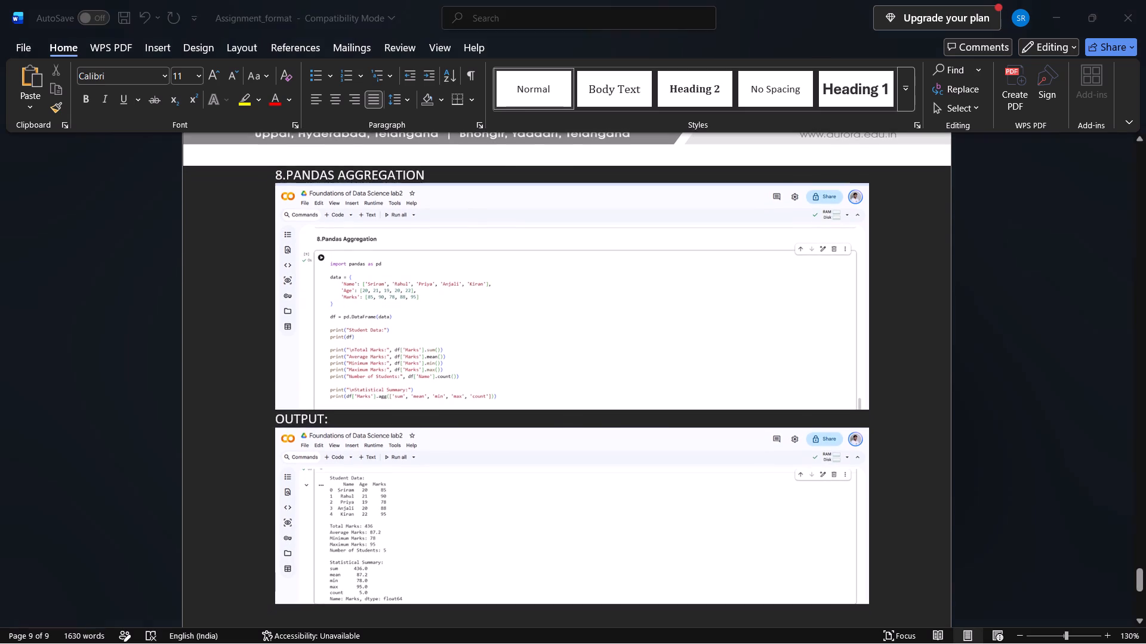